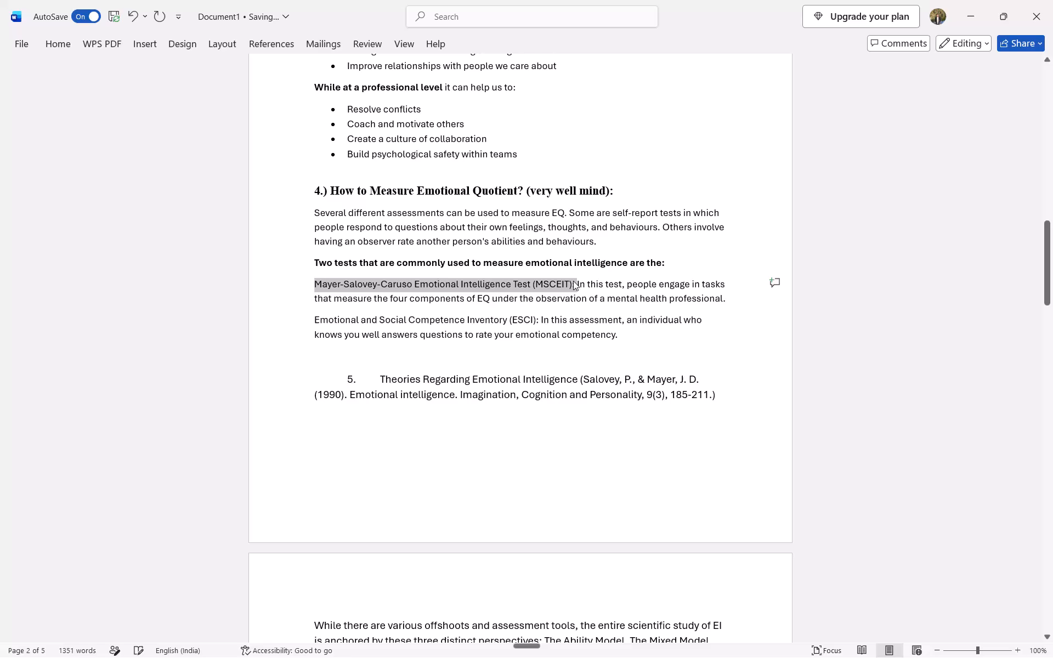
Bold the test names "Mayer-Salovey-Caruso Emotional Intelligence Test (MSCEIT):" and "Emotional and Social Competence Inventory (ESCI):" in section 4.
{"action": "key", "text": "ctrl+b"}
{"action": "left_click_drag", "start_coordinate": [315, 333], "coordinate": [539, 332]}
{"action": "key", "text": "ctrl+b"}
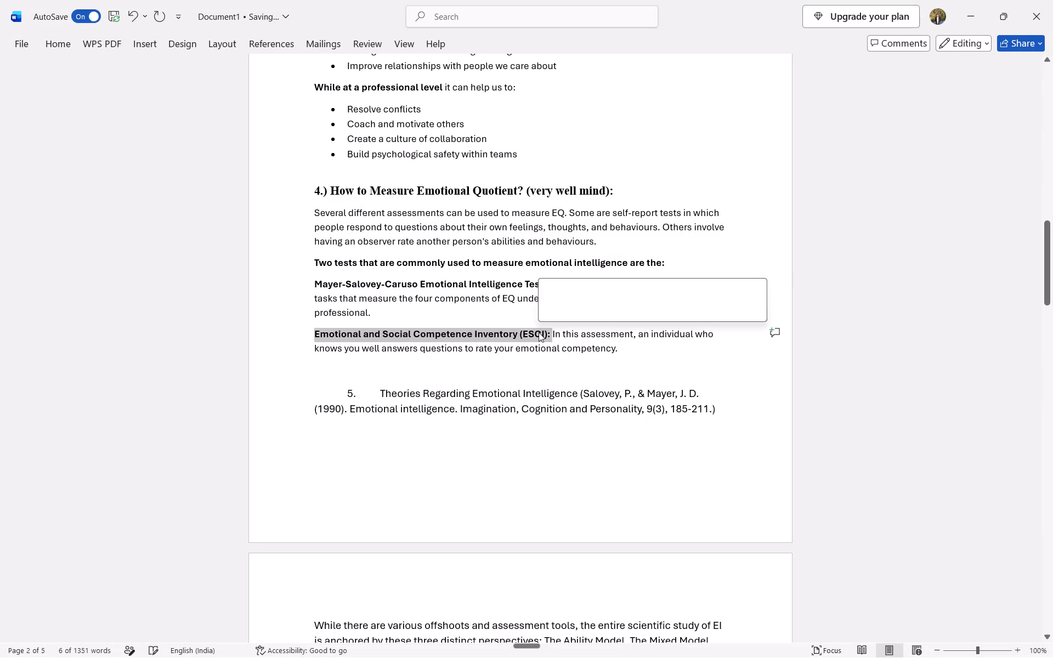
Format the MSCEIT and ESCI test description paragraphs in section 4 as a bulleted list.
{"action": "left_click_drag", "start_coordinate": [312, 286], "coordinate": [630, 351]}
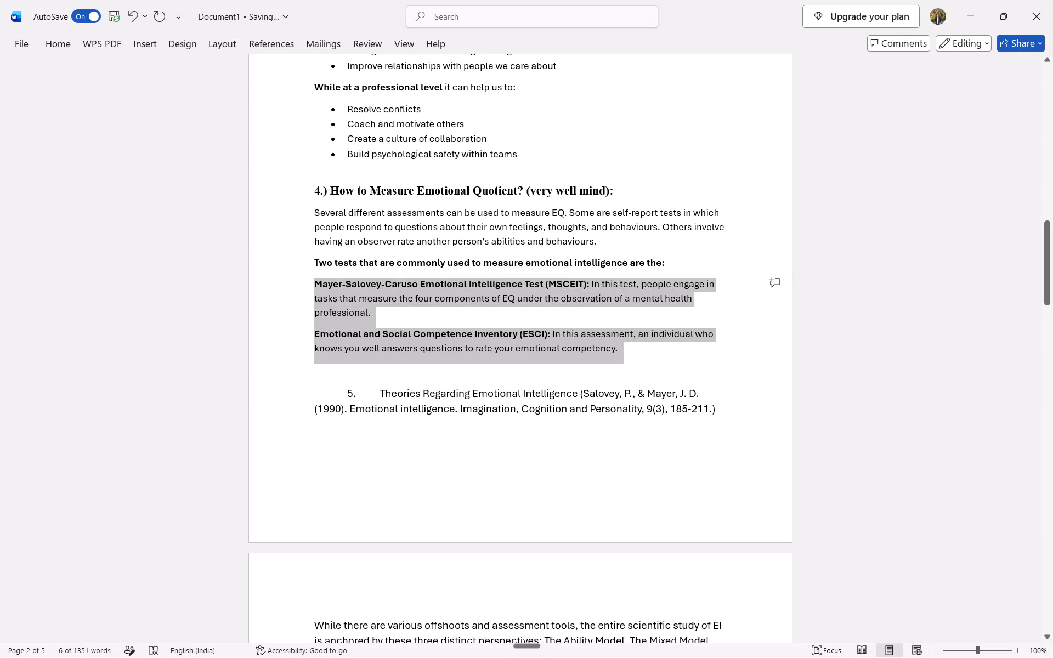
{"action": "left_click_drag", "start_coordinate": [630, 351], "coordinate": [630, 351]}
{"action": "left_click", "coordinate": [745, 329]}
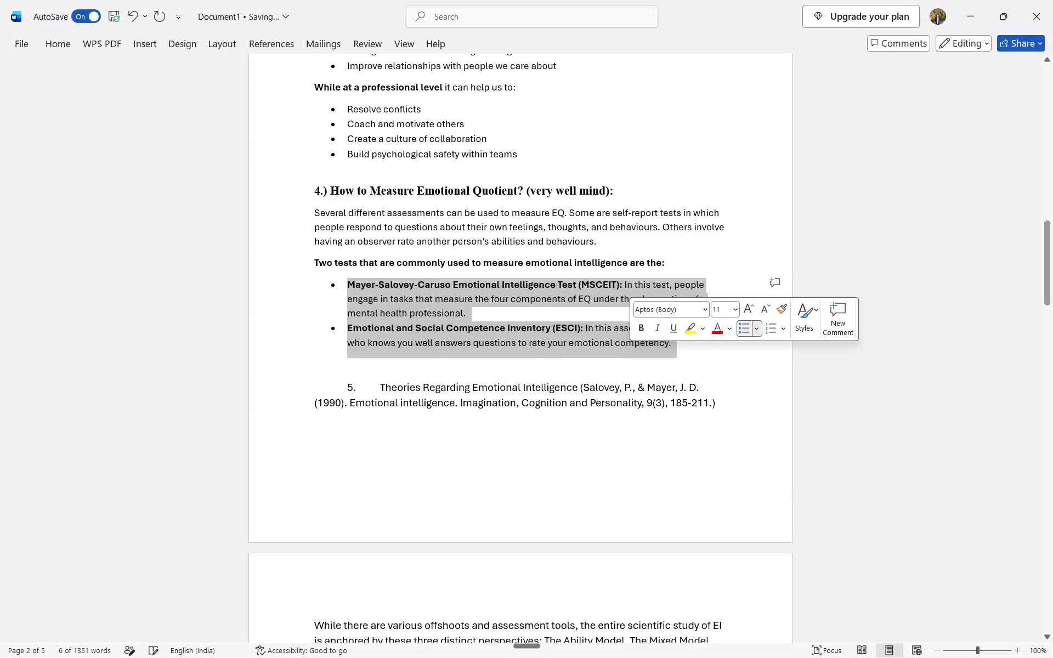
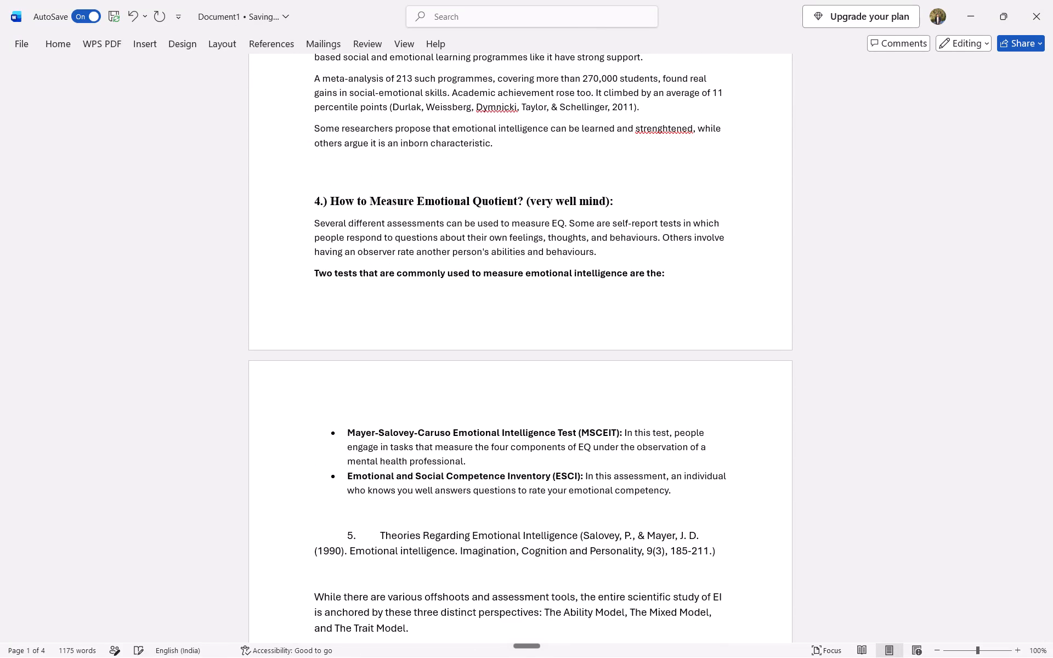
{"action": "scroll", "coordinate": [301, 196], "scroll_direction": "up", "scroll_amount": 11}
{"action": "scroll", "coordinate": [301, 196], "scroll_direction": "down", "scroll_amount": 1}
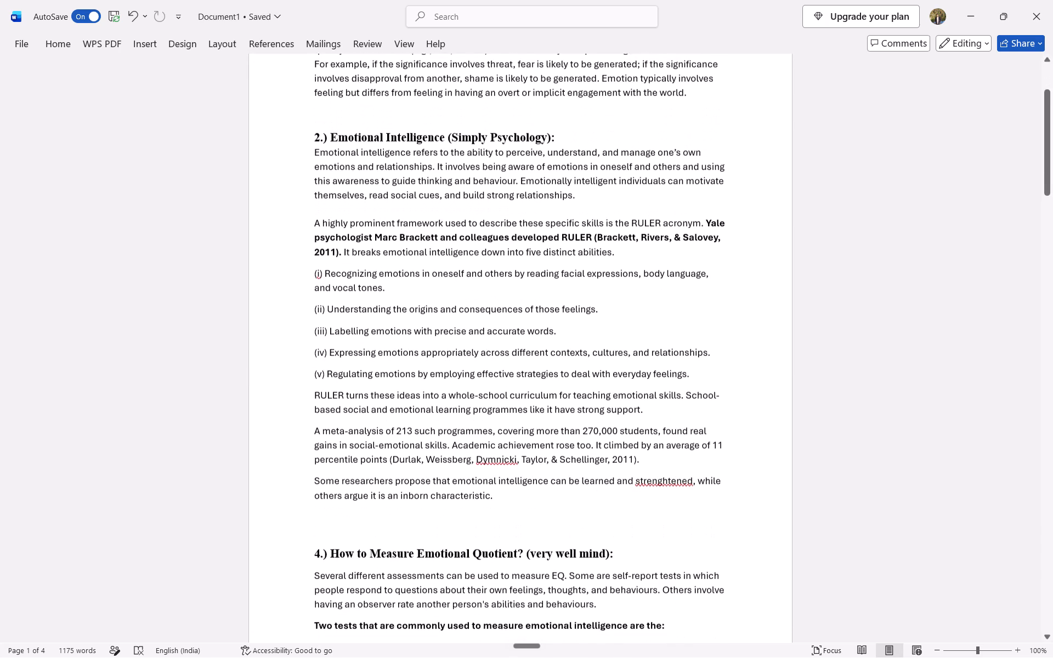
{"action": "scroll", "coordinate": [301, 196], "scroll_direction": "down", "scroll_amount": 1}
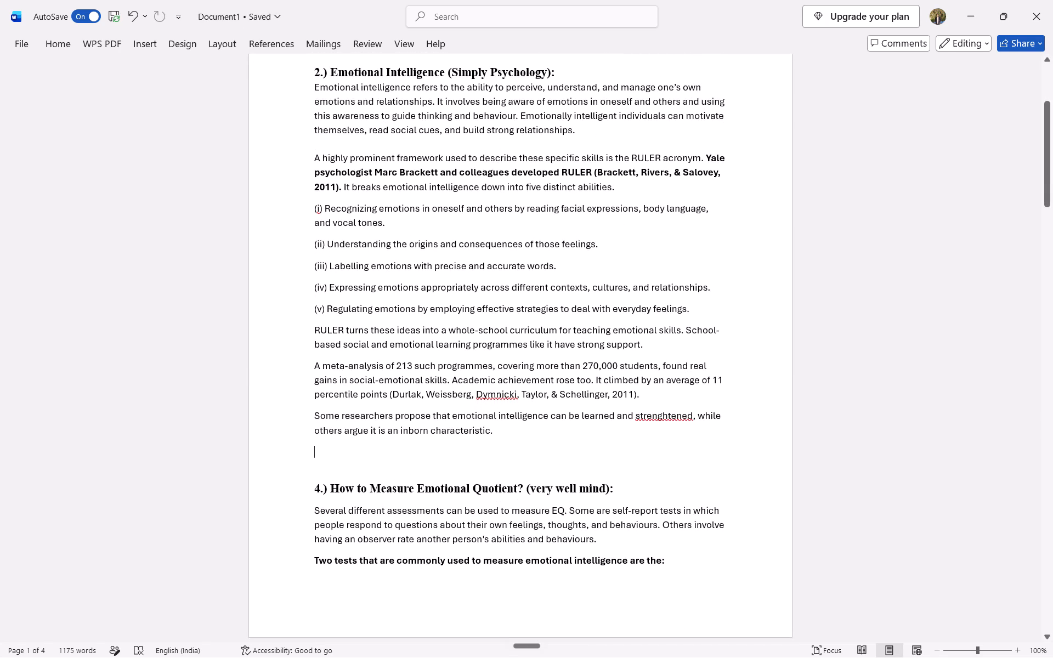
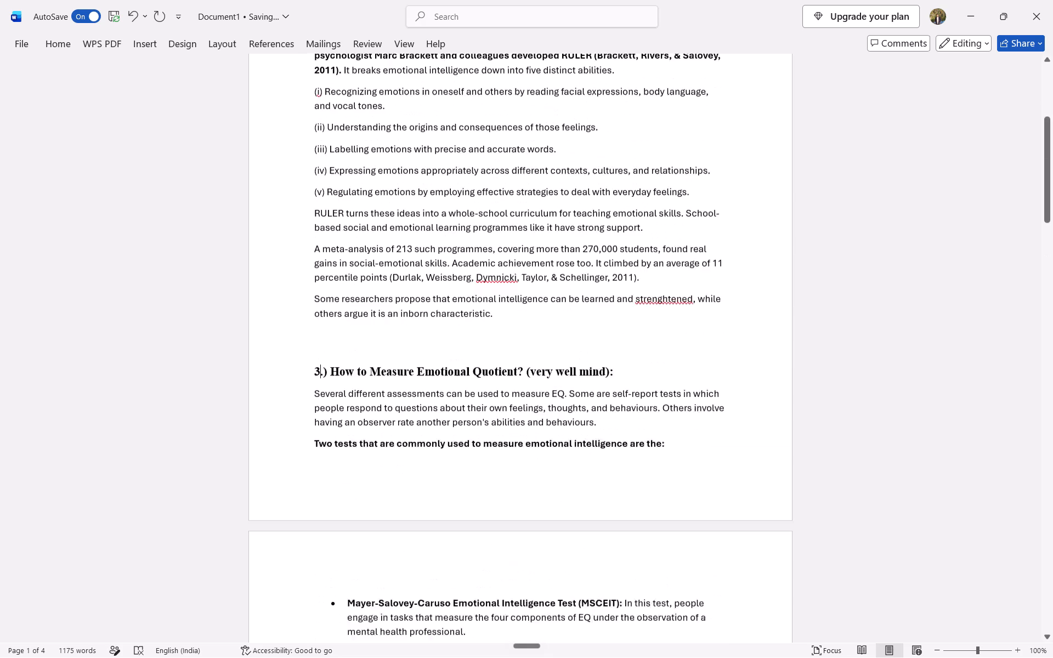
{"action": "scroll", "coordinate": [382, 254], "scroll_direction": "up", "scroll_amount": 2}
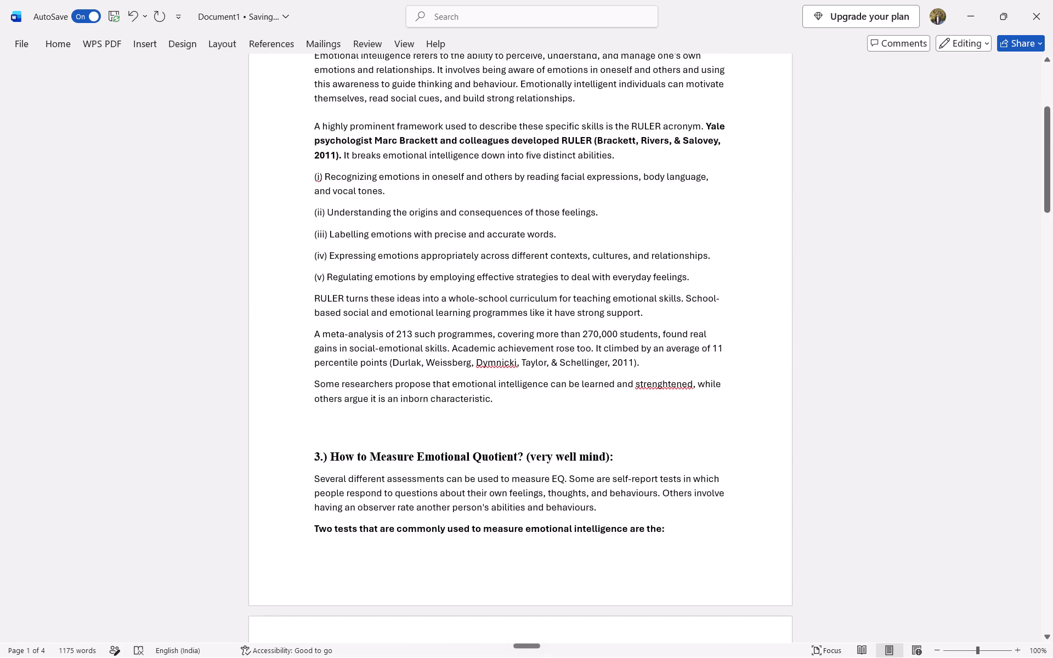
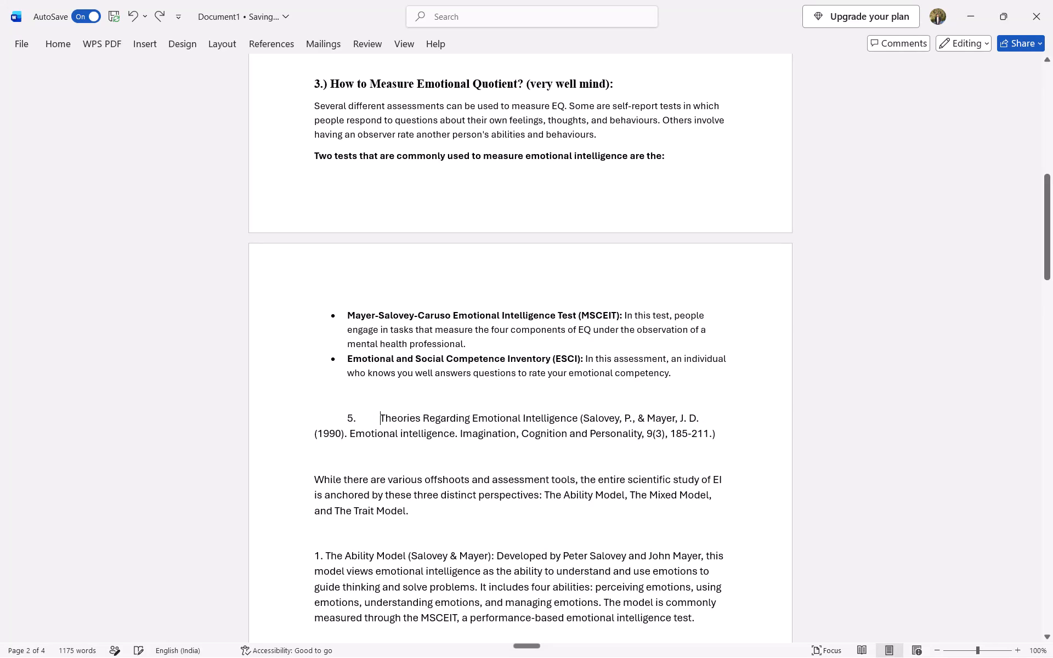
Replace the indented number 5 before the "Theories Regarding Emotional Intelligence" heading with "4.)" followed by a space, flush with the margin.
{"action": "key", "text": "ctrl+z"}
{"action": "key", "text": "ctrl+y"}
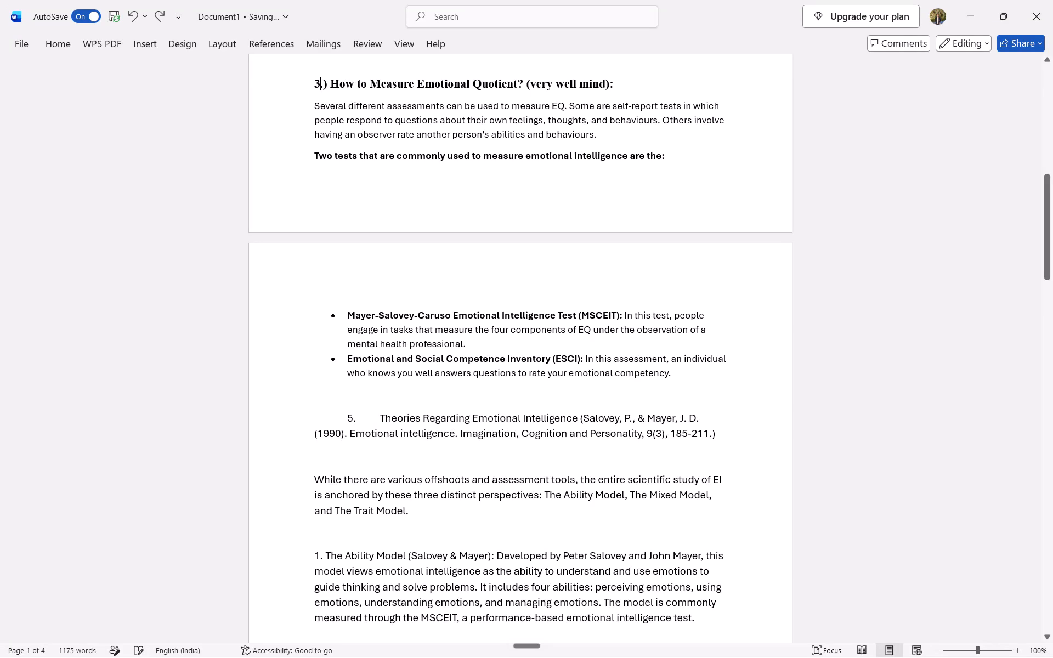
{"action": "left_click", "coordinate": [381, 412]}
{"action": "key", "text": "BackSpace"}
{"action": "key", "text": "BackSpace"}
{"action": "key", "text": "BackSpace"}
{"action": "key", "text": "BackSpace"}
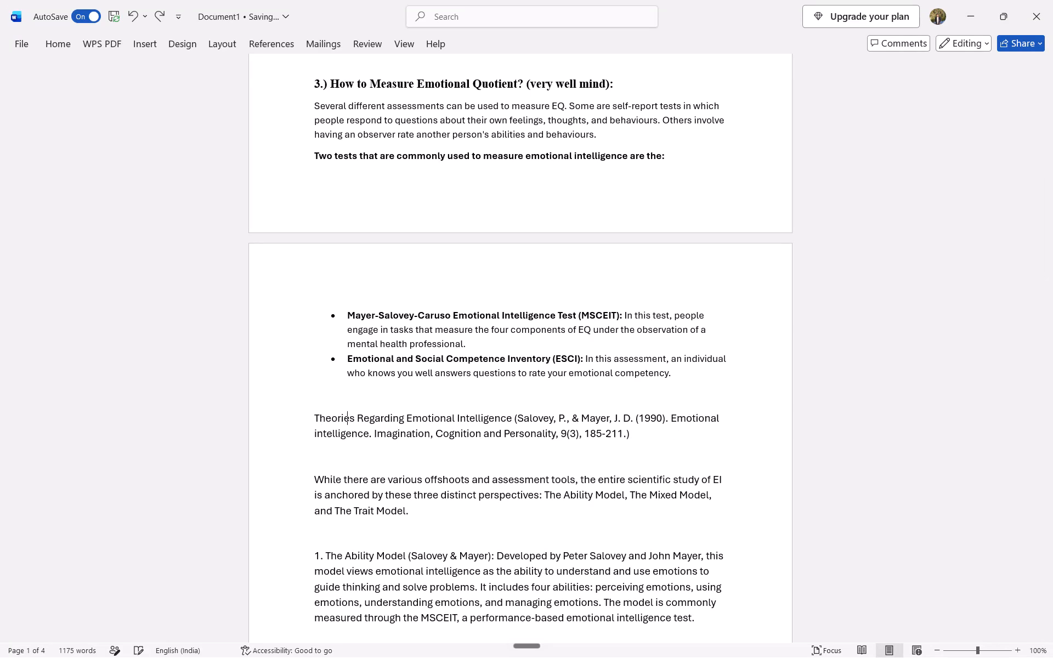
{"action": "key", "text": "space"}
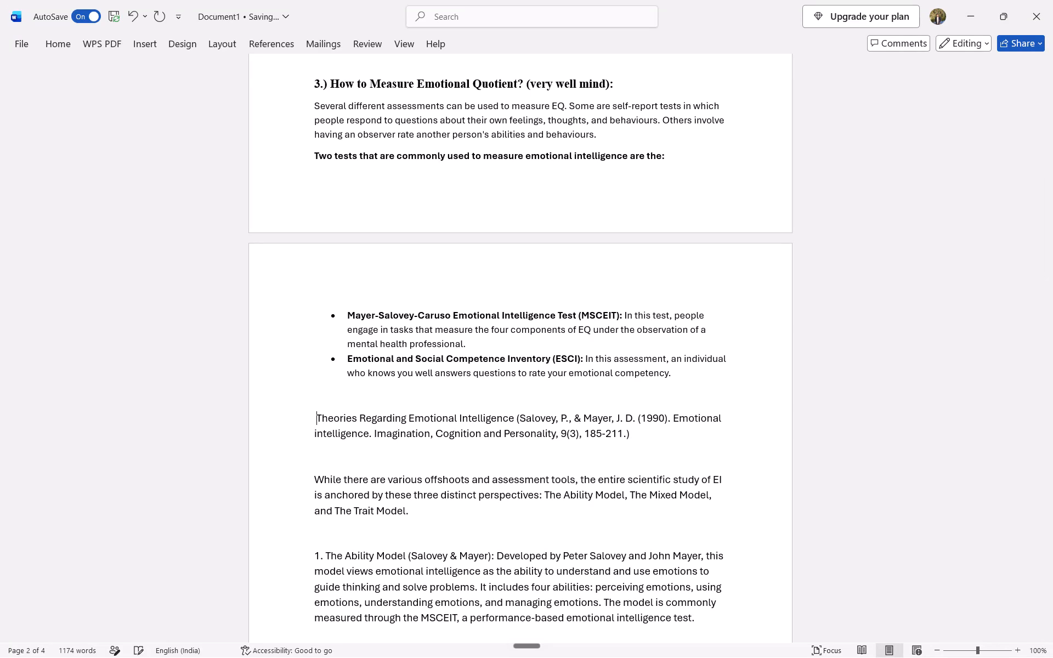
{"action": "key", "text": "Left"}
Number the "Theories Regarding Emotional Intelligence" heading by adding "4.)" in front of it.
{"action": "key", "text": "5"}
{"action": "key", "text": "BackSpace"}
{"action": "type", "text": "4.)"}
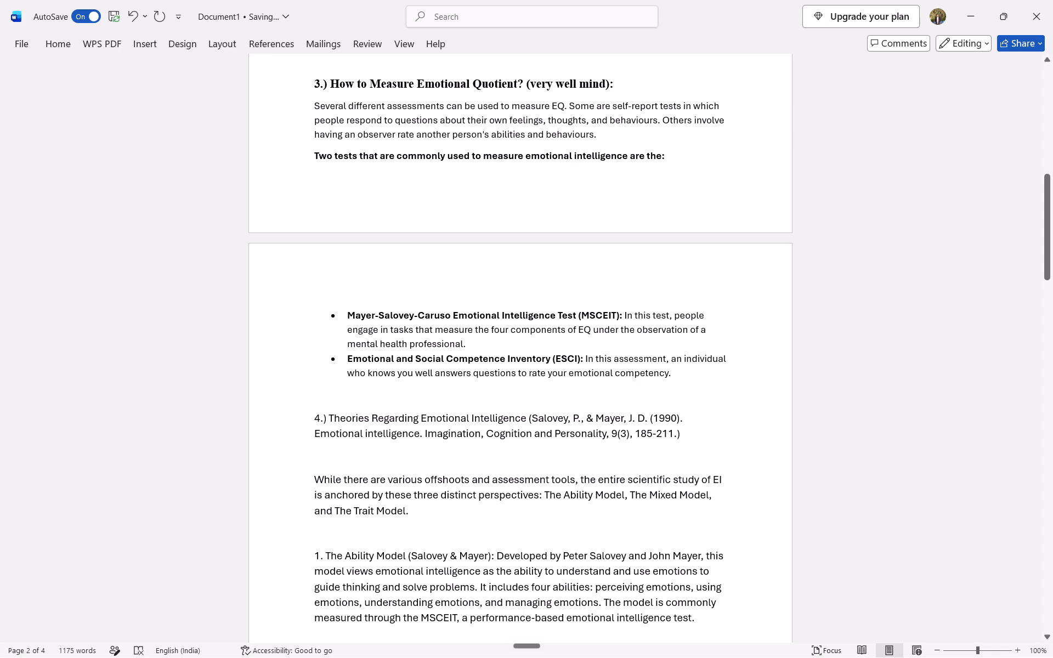
Format the whole "4.) Theories Regarding Emotional Intelligence" heading, including its citation, as bold Times New Roman at size 13.
{"action": "left_click", "coordinate": [314, 414]}
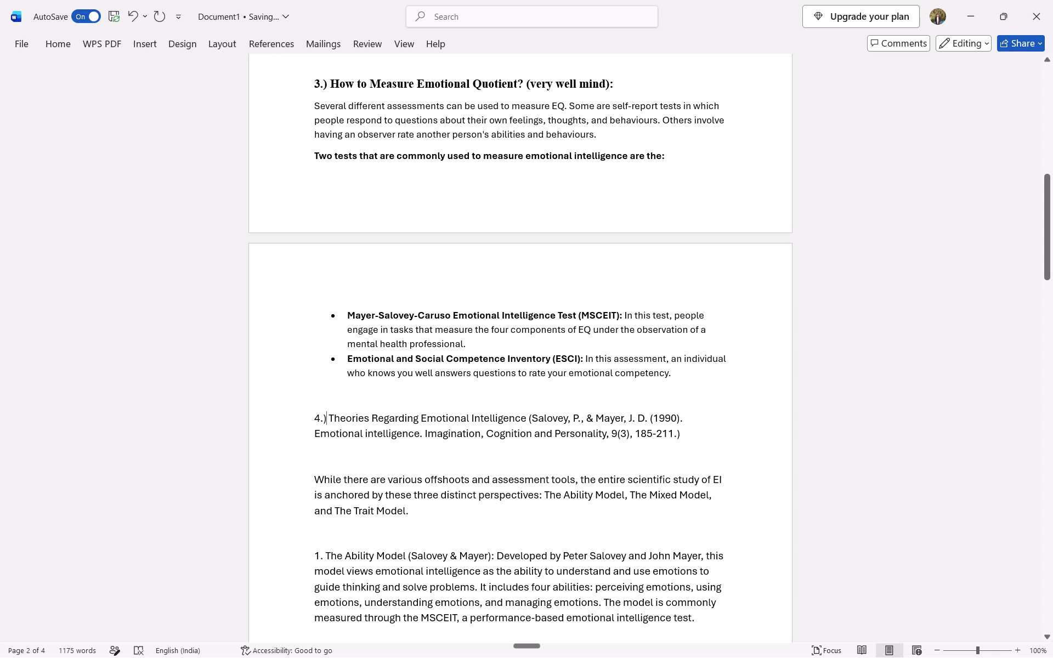
{"action": "double_click", "coordinate": [314, 414]}
{"action": "left_click_drag", "start_coordinate": [314, 414], "coordinate": [604, 415]}
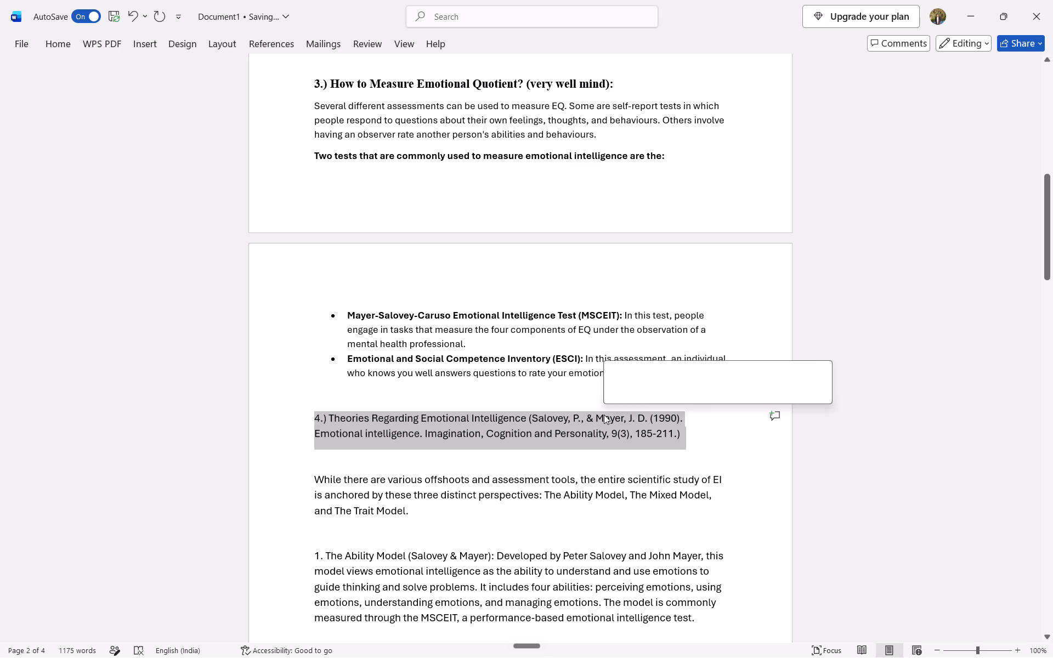
{"action": "left_click", "coordinate": [618, 393]}
{"action": "left_click", "coordinate": [680, 368]}
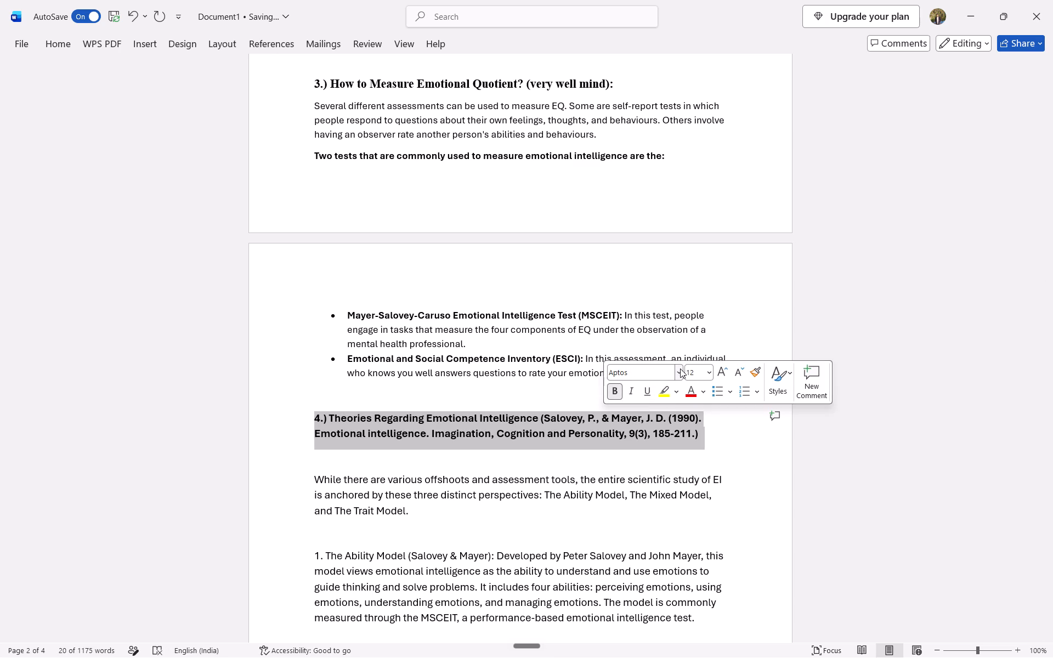
{"action": "left_click", "coordinate": [676, 89]}
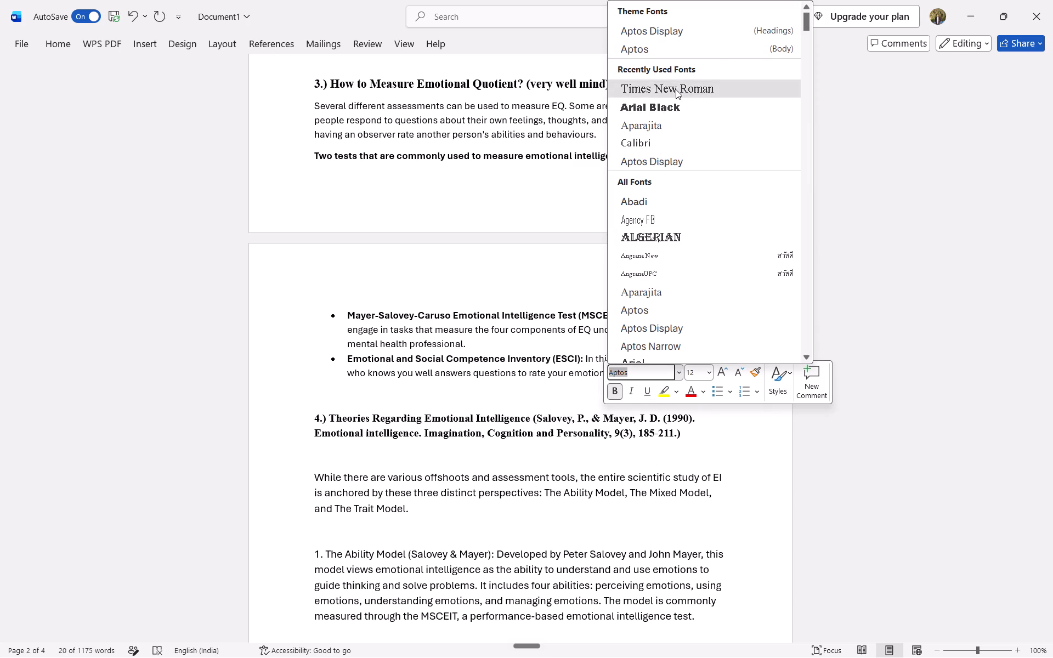
{"action": "left_click", "coordinate": [694, 375]}
{"action": "type", "text": "13"}
{"action": "key", "text": "Return"}
{"action": "left_click", "coordinate": [762, 499]}
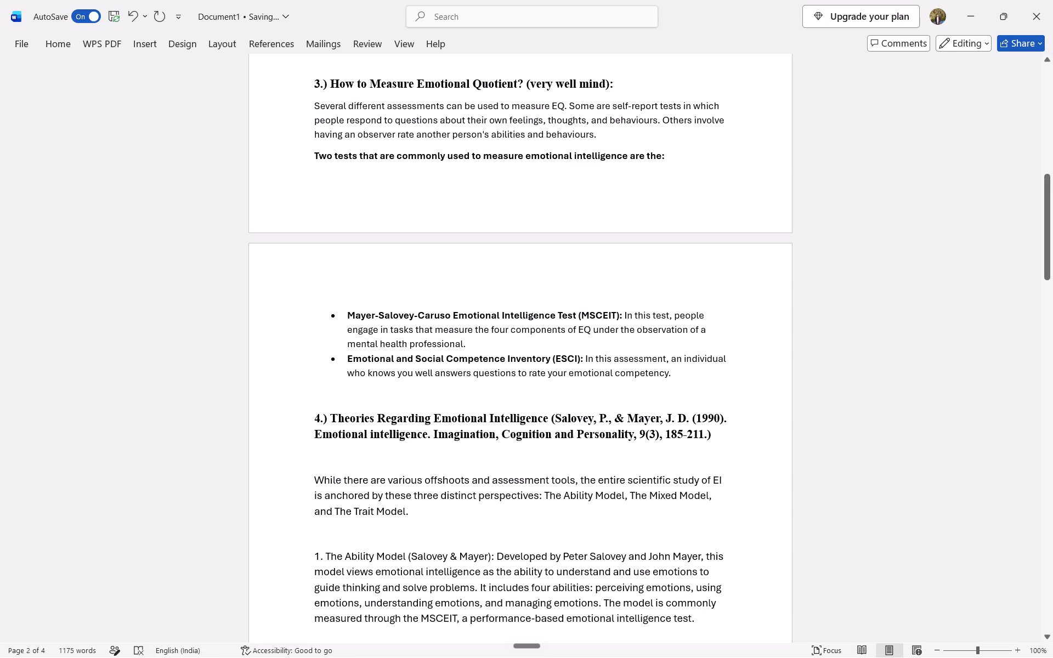
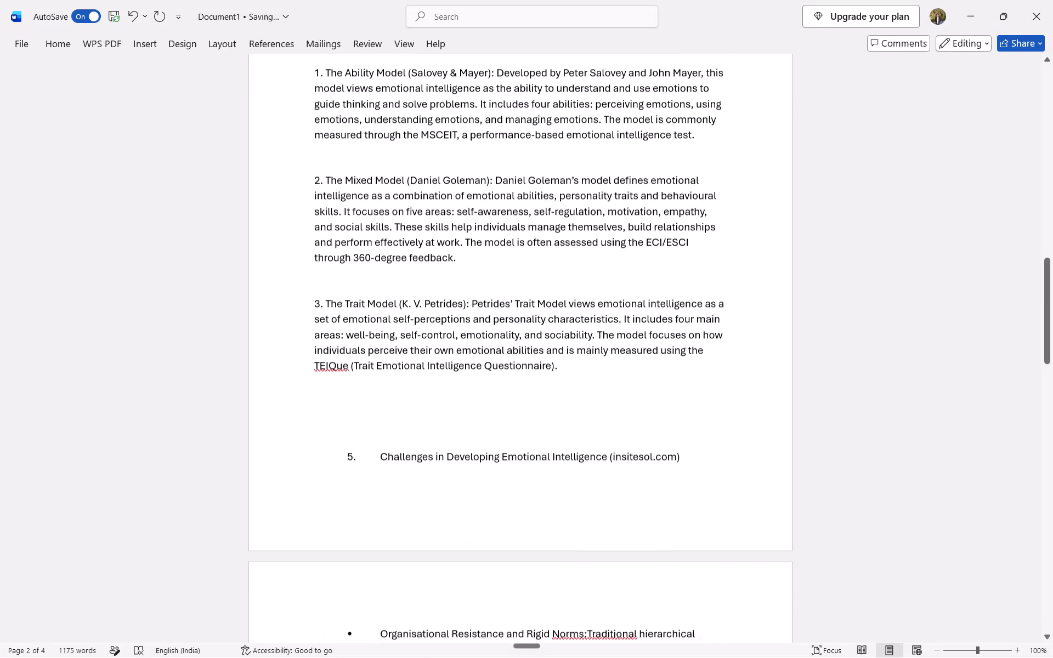
Set the body text of the "4.) Theories Regarding Emotional Intelligence" section, from the introduction through the Trait Model, to size 11.
{"action": "scroll", "coordinate": [370, 382], "scroll_direction": "down", "scroll_amount": 1}
{"action": "scroll", "coordinate": [478, 333], "scroll_direction": "up", "scroll_amount": 1}
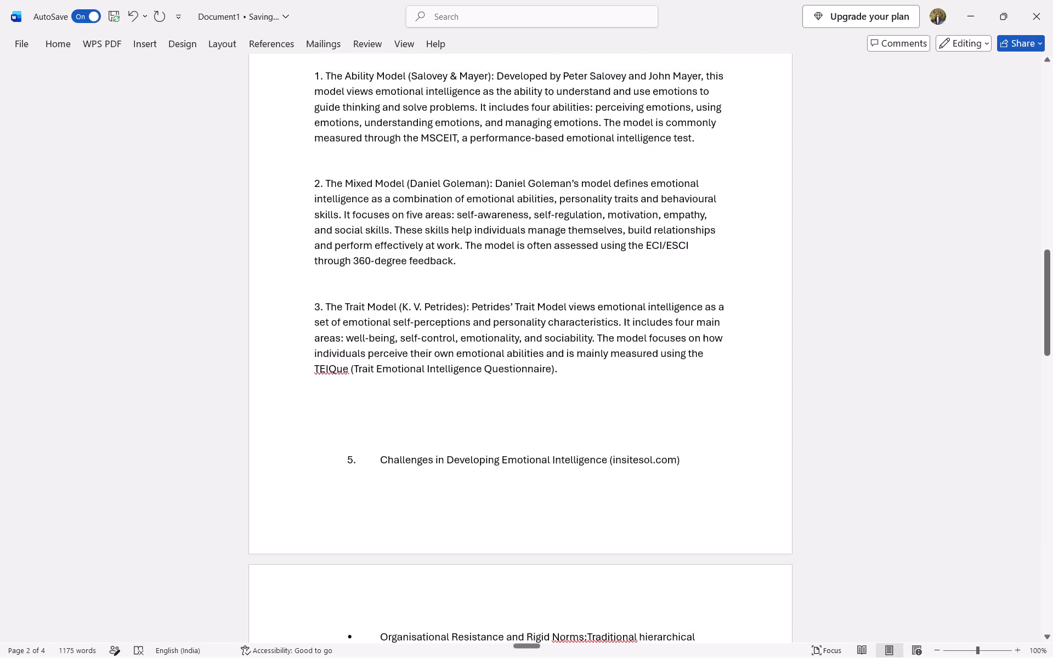
{"action": "scroll", "coordinate": [478, 333], "scroll_direction": "up", "scroll_amount": 1}
{"action": "left_click_drag", "start_coordinate": [567, 422], "coordinate": [290, 56]}
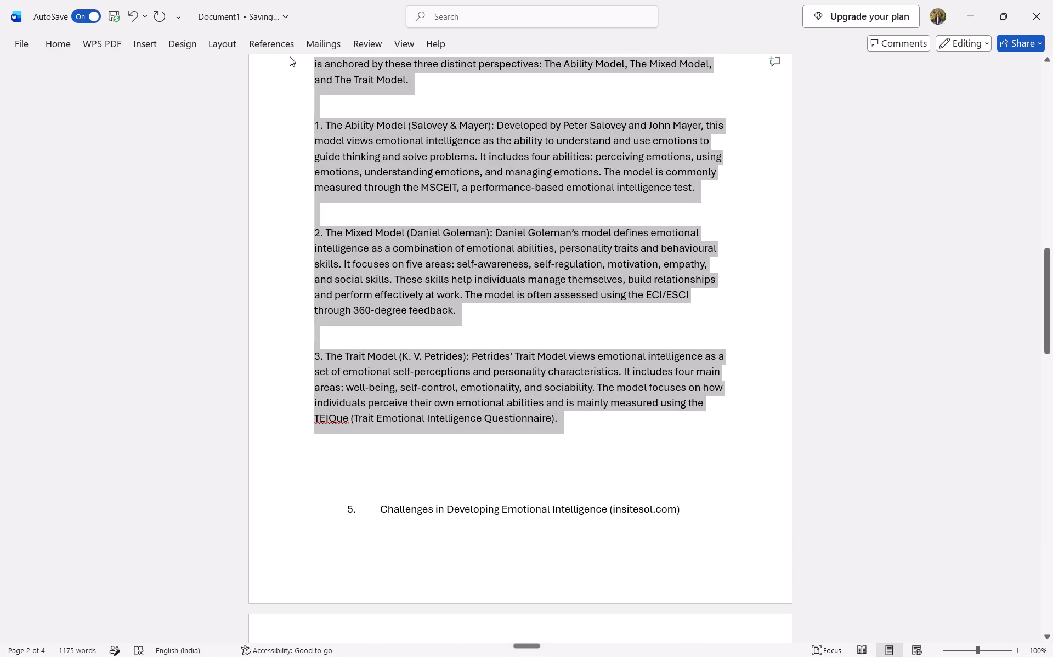
{"action": "left_click_drag", "start_coordinate": [290, 56], "coordinate": [302, 151]}
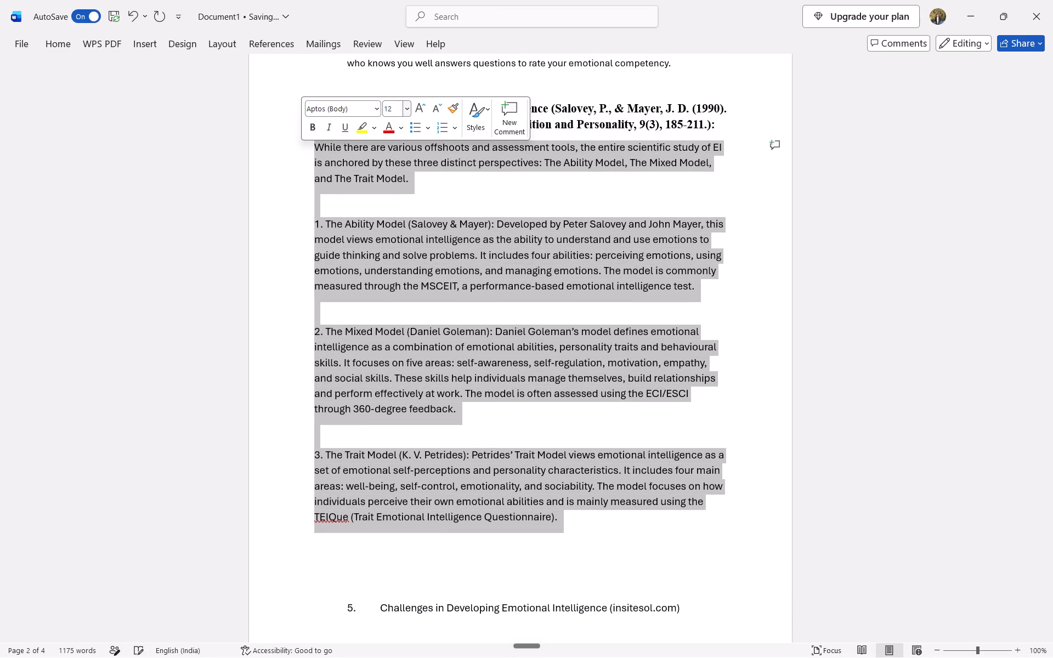
{"action": "left_click", "coordinate": [390, 106]}
{"action": "type", "text": "11"}
{"action": "key", "text": "Return"}
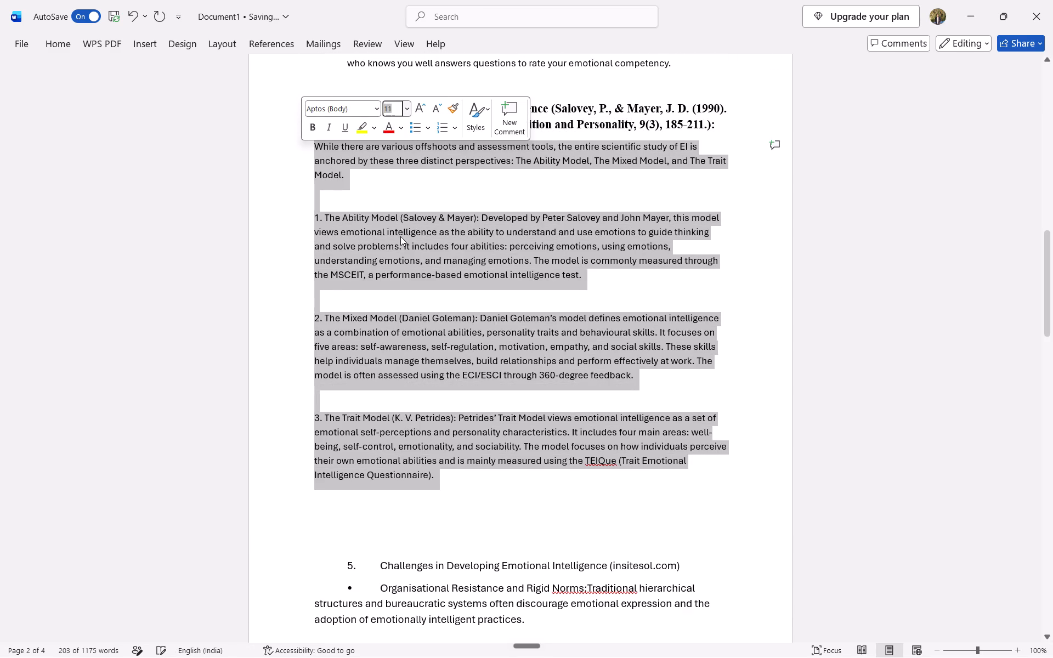
{"action": "left_click", "coordinate": [400, 236]}
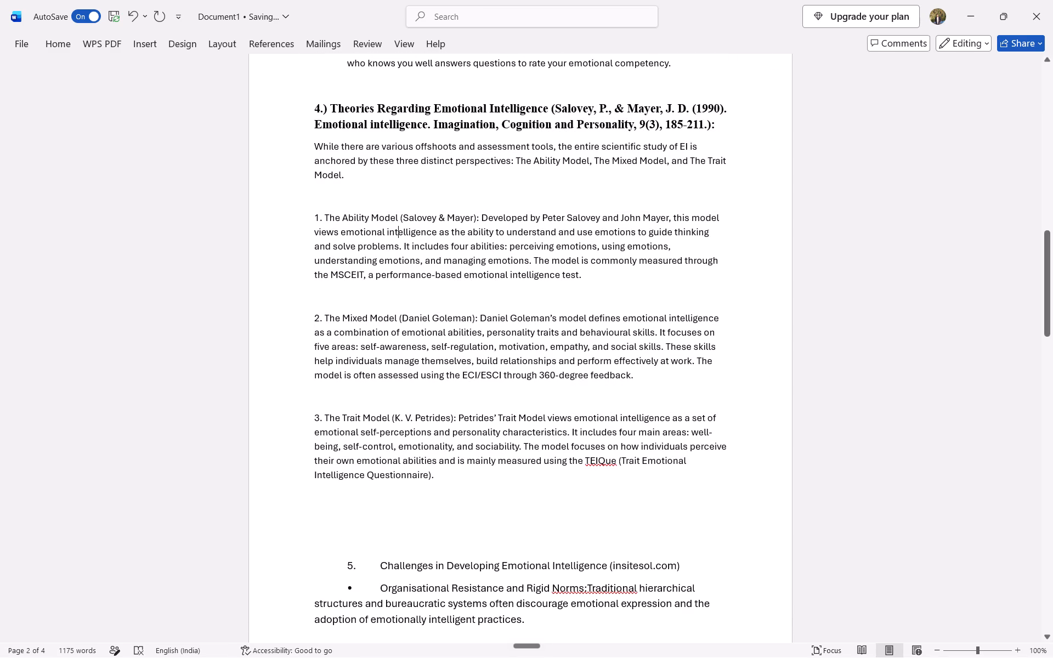
Relabel the Ability Model paragraph from "1." to "(i)" and separate it from the introduction using two line breaks.
{"action": "left_click", "coordinate": [322, 209]}
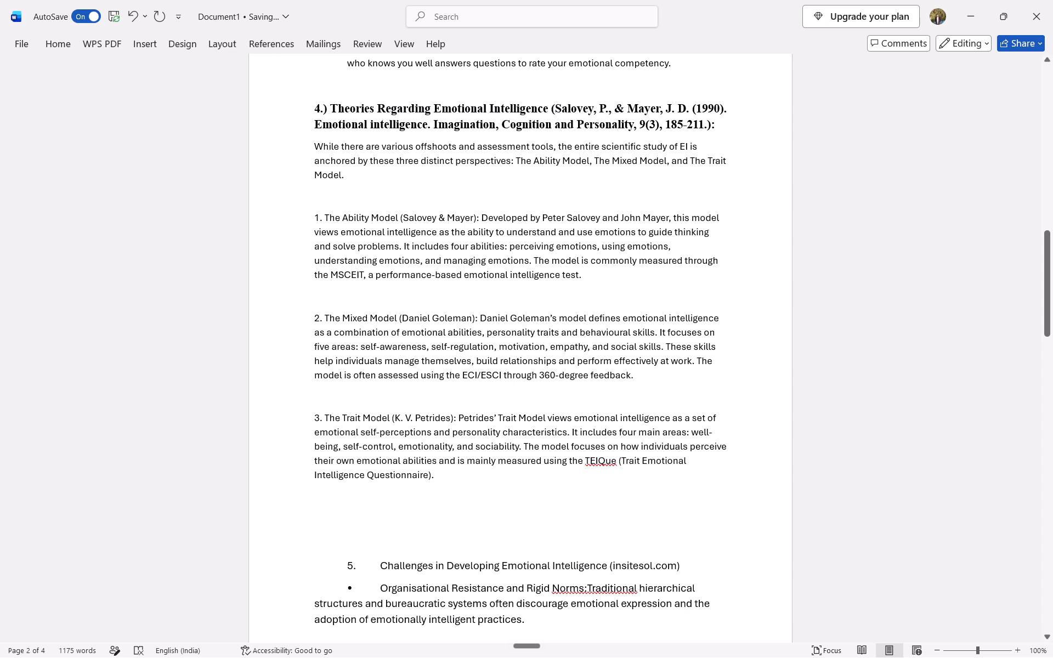
{"action": "left_click", "coordinate": [323, 216]}
{"action": "key", "text": "BackSpace"}
{"action": "key", "text": "BackSpace"}
{"action": "key", "text": "BackSpace"}
{"action": "key", "text": "BackSpace"}
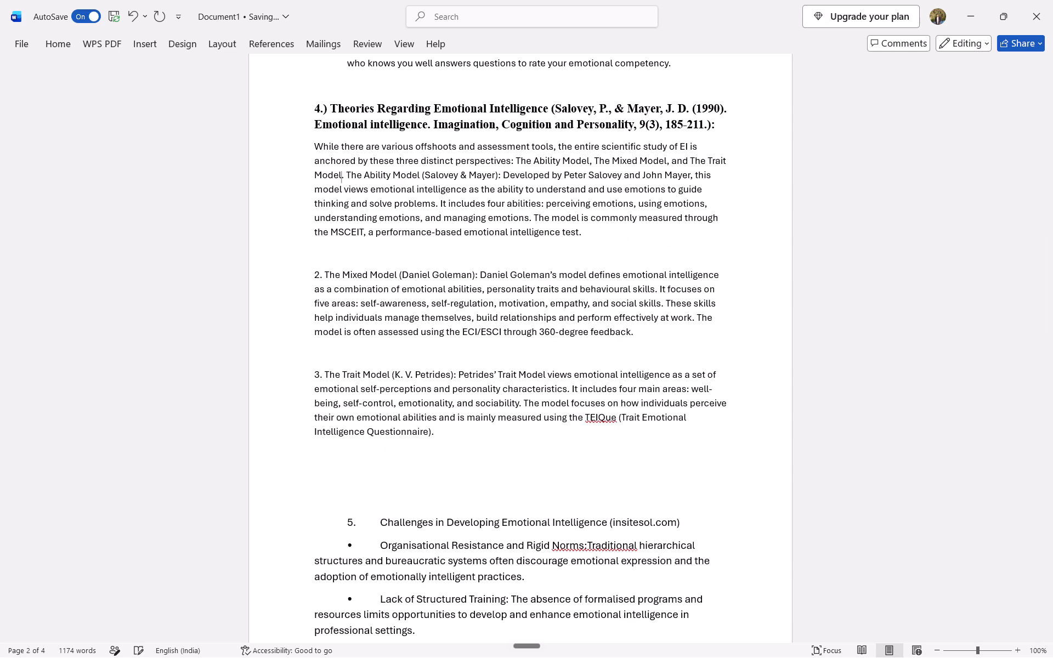
{"action": "key", "text": "shift+Return"}
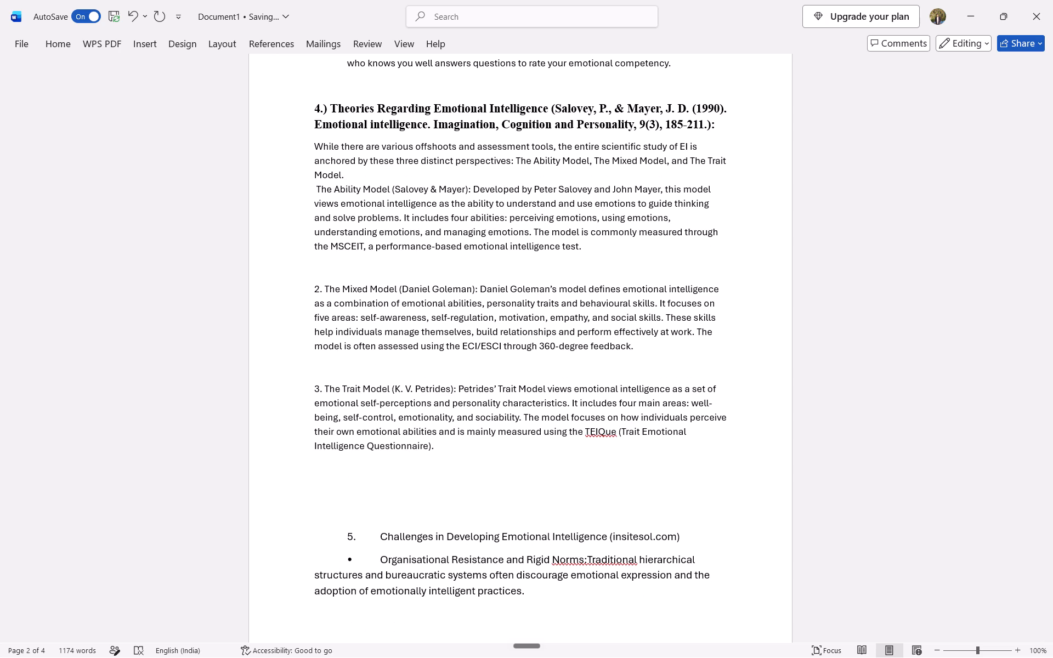
{"action": "key", "text": "shift+Return"}
{"action": "key", "text": "Right"}
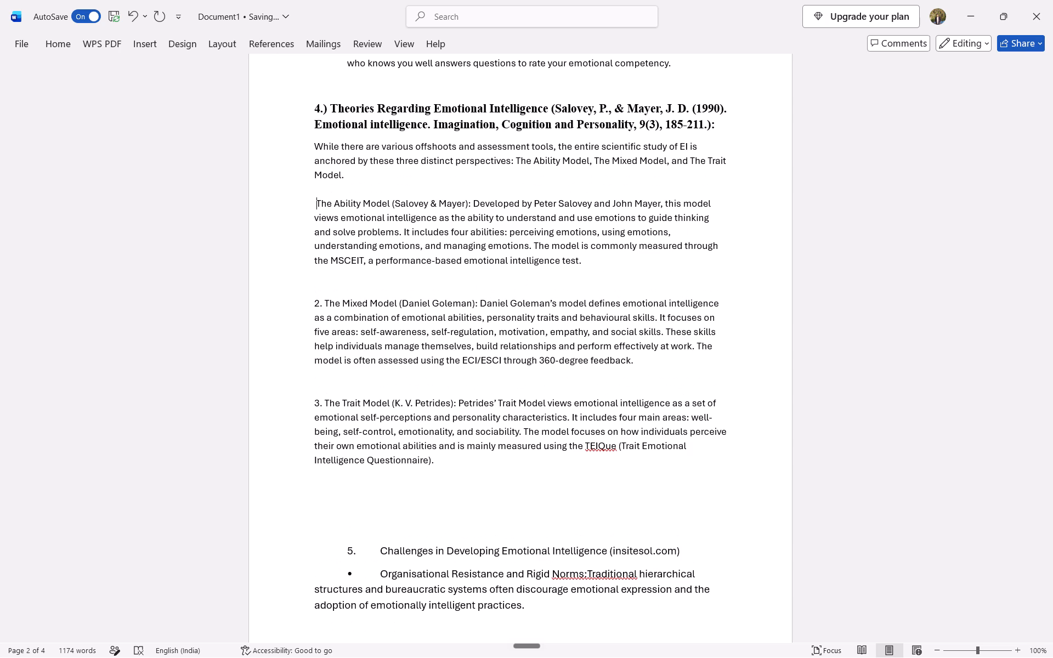
{"action": "key", "text": "Down"}
{"action": "key", "text": "Up"}
{"action": "key", "text": "Left"}
{"action": "type", "text": "(i)"}
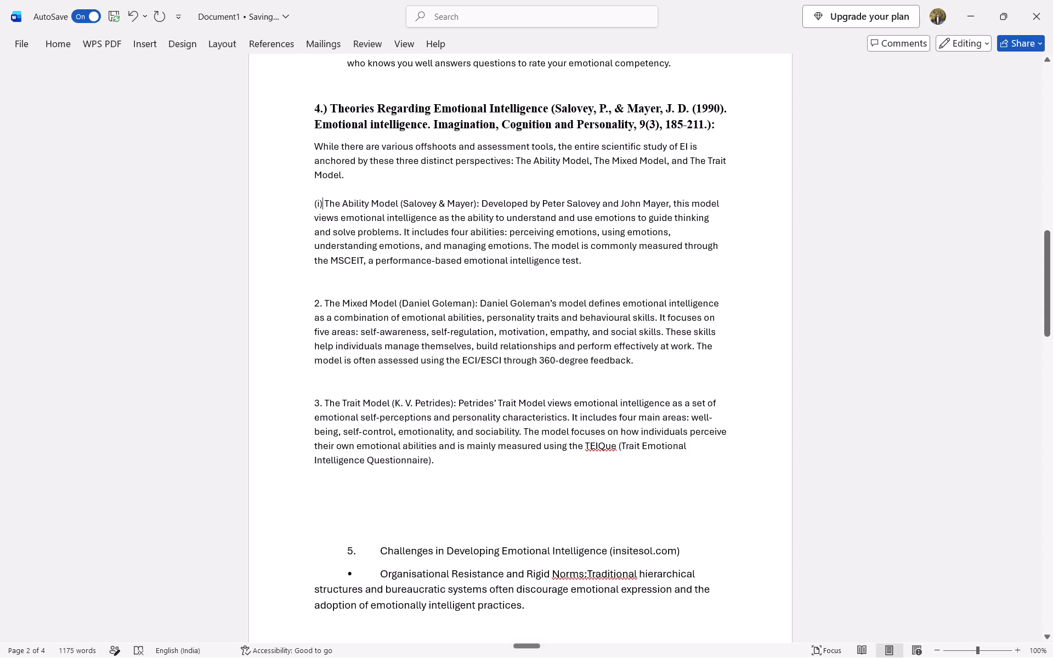
Bold the opening "(i) The Ability Model (Salovey & Mayer): Developed by Peter Salovey and John Mayer,".
{"action": "left_click_drag", "start_coordinate": [315, 202], "coordinate": [478, 203]}
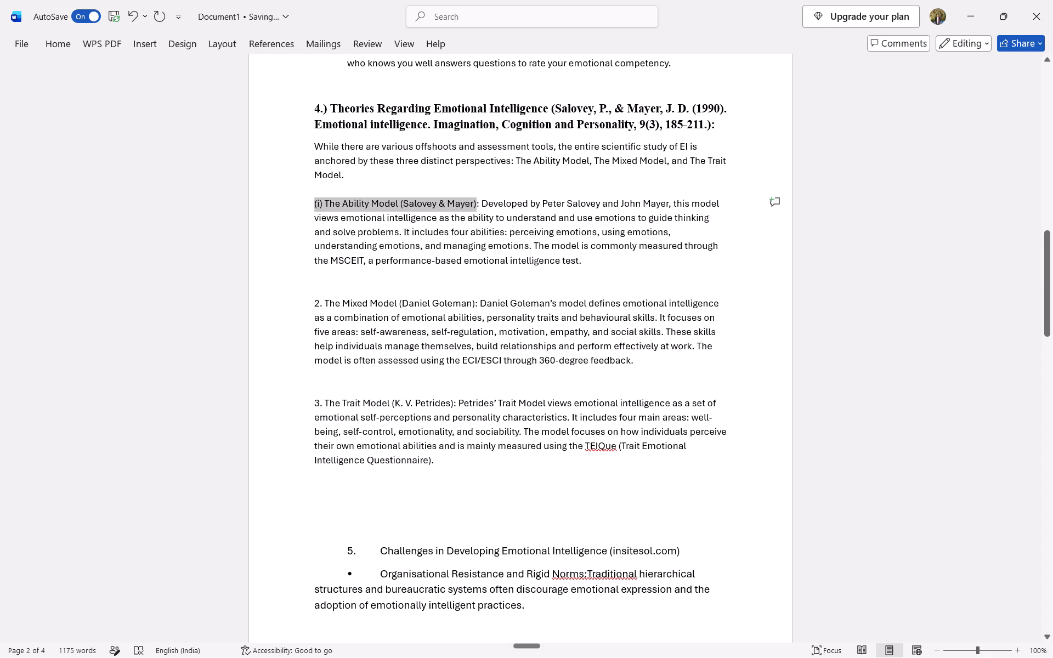
{"action": "left_click_drag", "start_coordinate": [478, 203], "coordinate": [661, 201]}
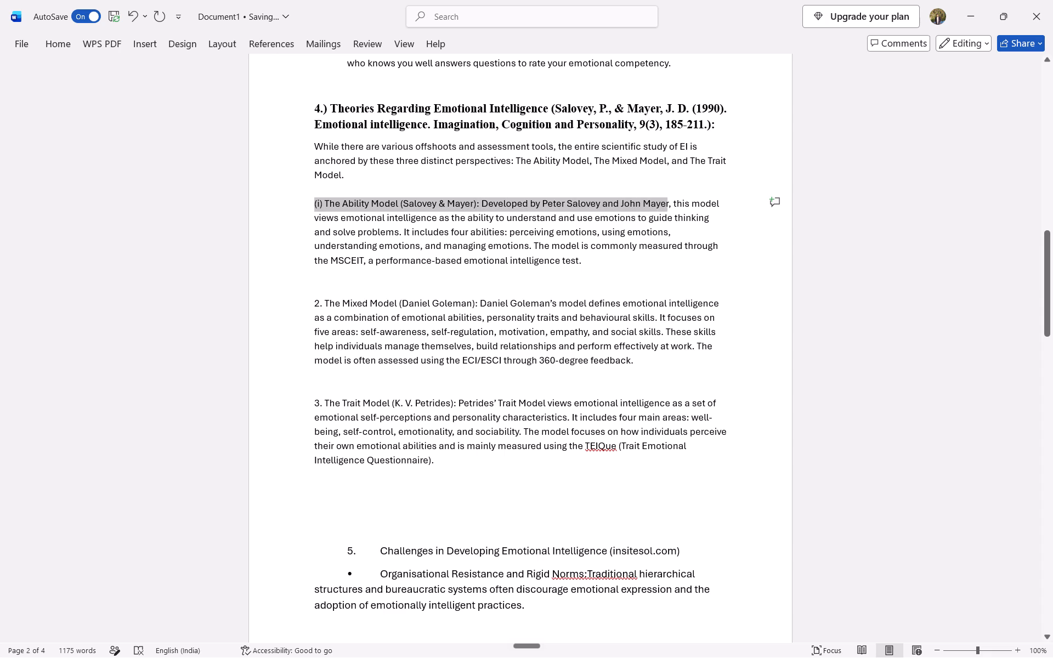
{"action": "left_click_drag", "start_coordinate": [661, 201], "coordinate": [671, 200]}
{"action": "key", "text": "ctrl+b"}
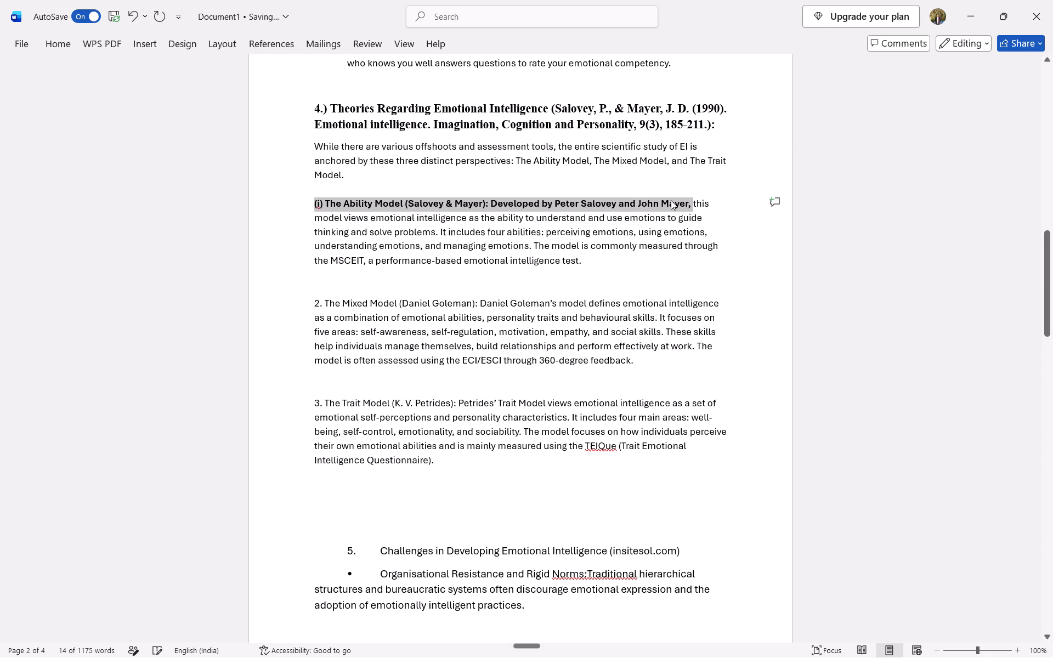
{"action": "left_click", "coordinate": [531, 283]}
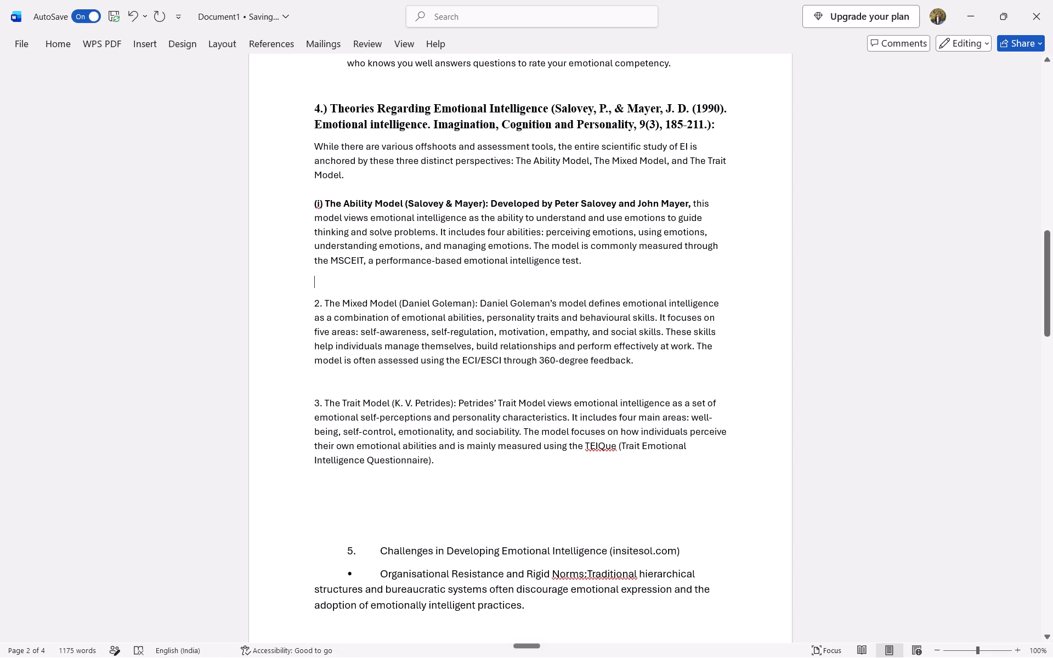
Replace the "2." in front of the Mixed Model paragraph with "(ii)".
{"action": "left_click", "coordinate": [324, 302]}
{"action": "key", "text": "BackSpace"}
{"action": "key", "text": "BackSpace"}
{"action": "key", "text": "BackSpace"}
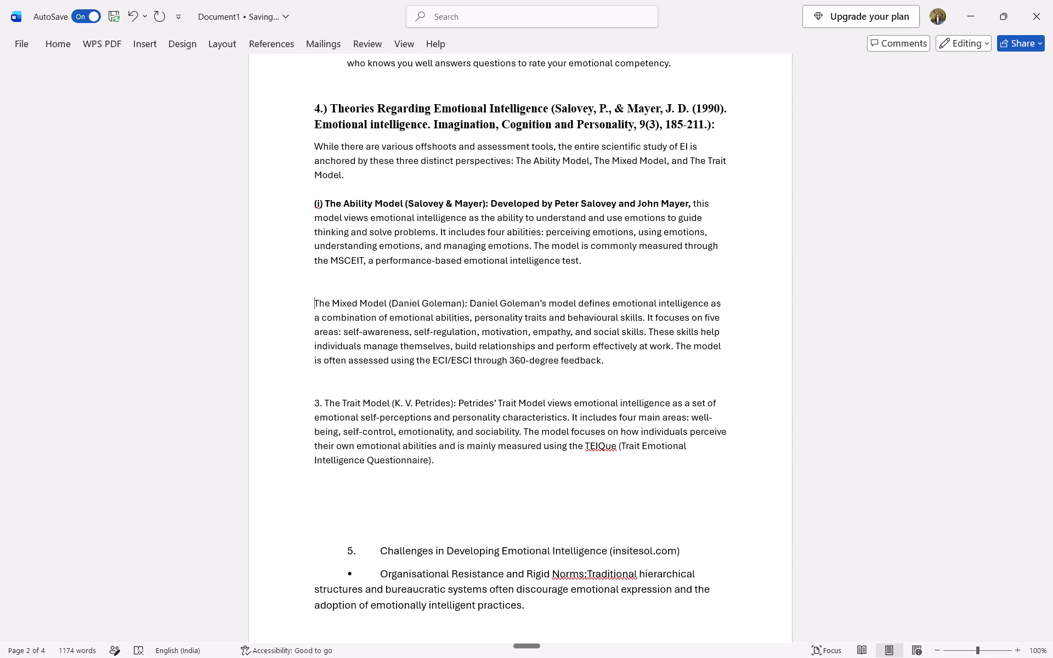
{"action": "key", "text": "space"}
{"action": "key", "text": "Left"}
{"action": "type", "text": "(ii)"}
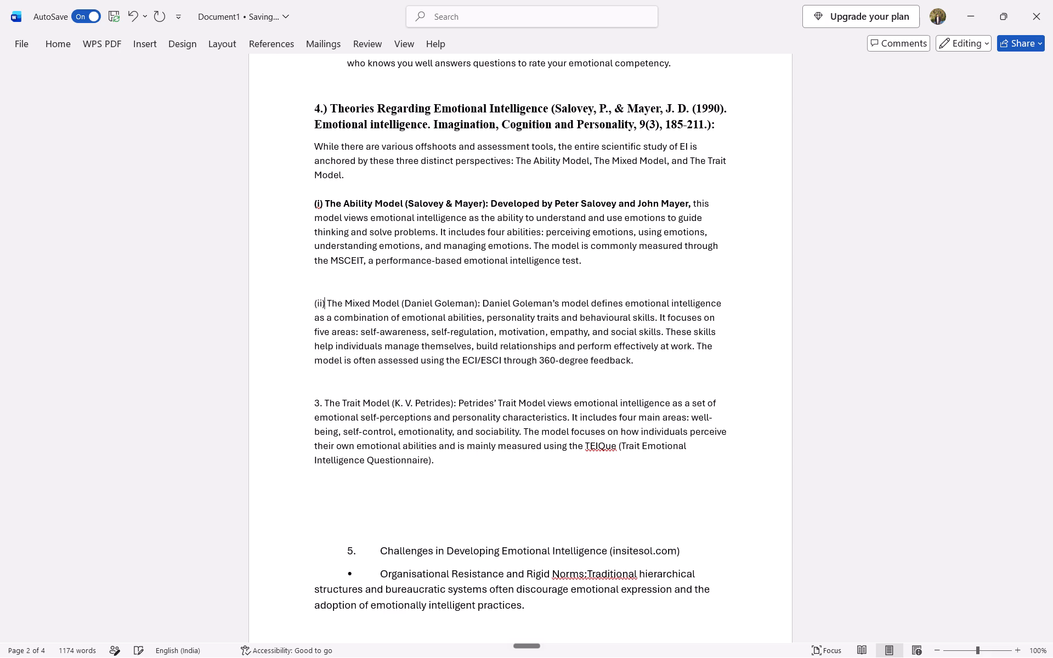
Bold only the lead-in "(ii) The Mixed Model (Daniel Goleman):".
{"action": "left_click_drag", "start_coordinate": [309, 301], "coordinate": [518, 298]}
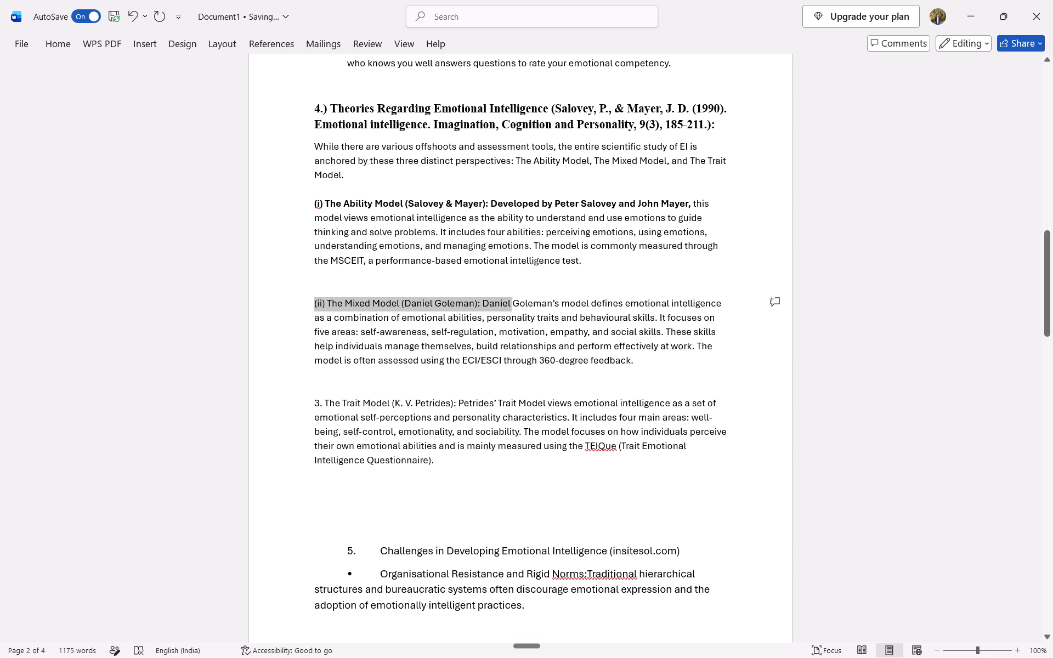
{"action": "left_click_drag", "start_coordinate": [518, 298], "coordinate": [697, 302]}
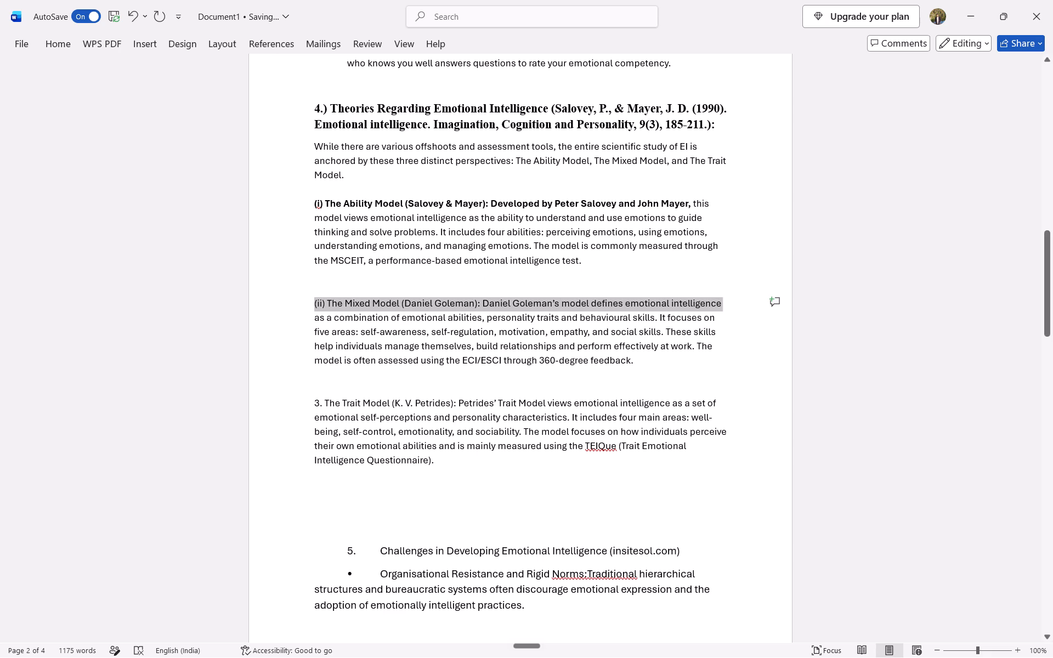
{"action": "left_click_drag", "start_coordinate": [697, 302], "coordinate": [488, 302]}
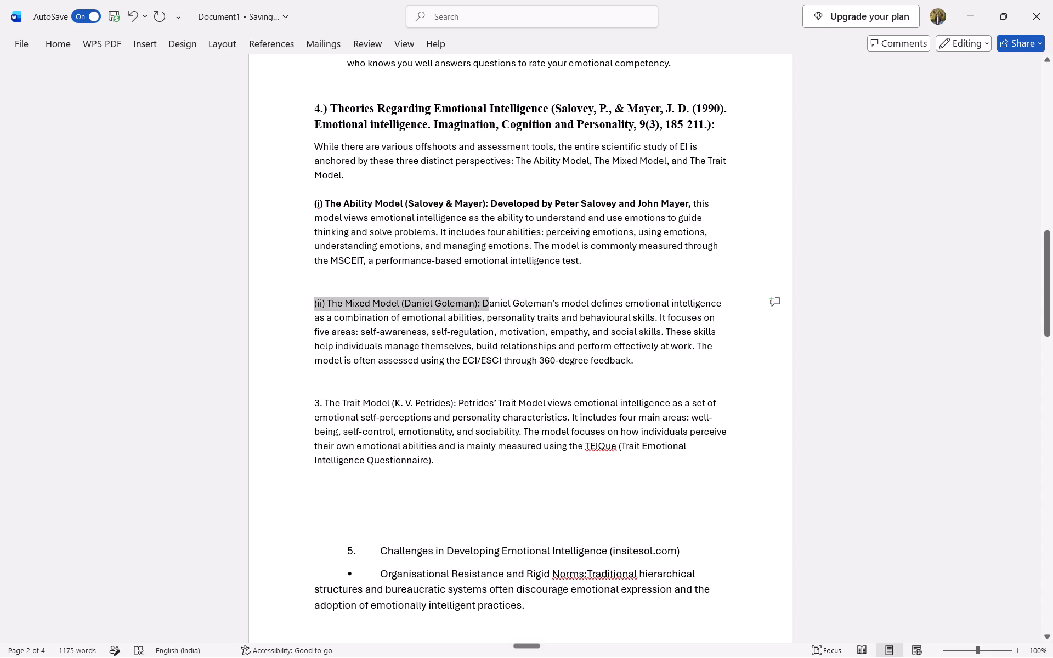
{"action": "left_click_drag", "start_coordinate": [488, 302], "coordinate": [482, 303]}
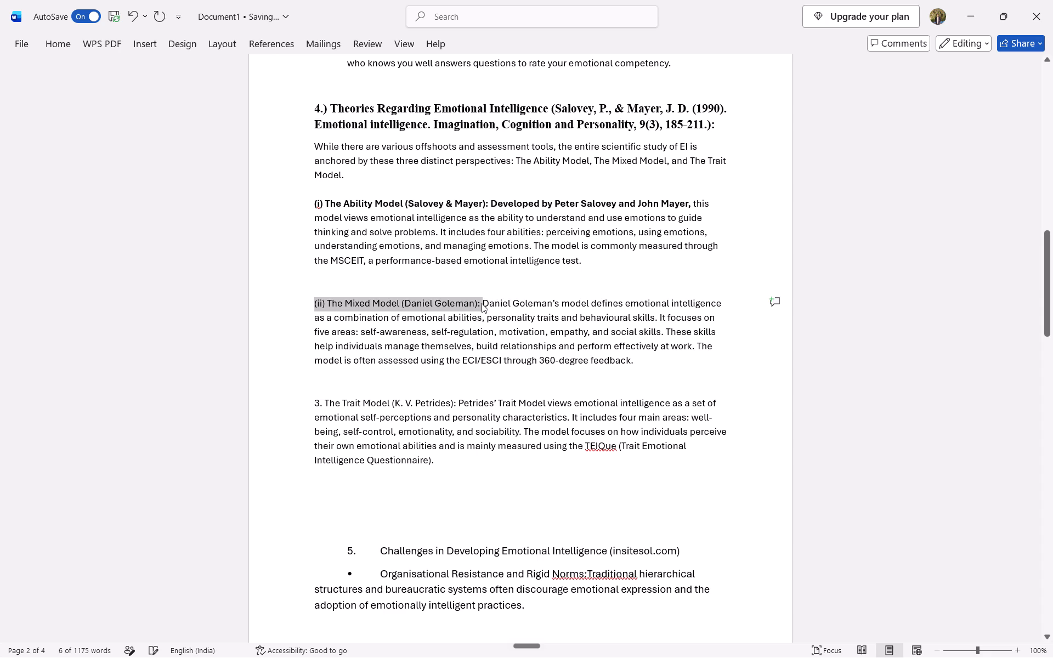
{"action": "key", "text": "ctrl+b"}
Remove the bold from "Developed by Peter Salovey and John Mayer," in the Ability Model paragraph.
{"action": "left_click_drag", "start_coordinate": [692, 205], "coordinate": [492, 200]}
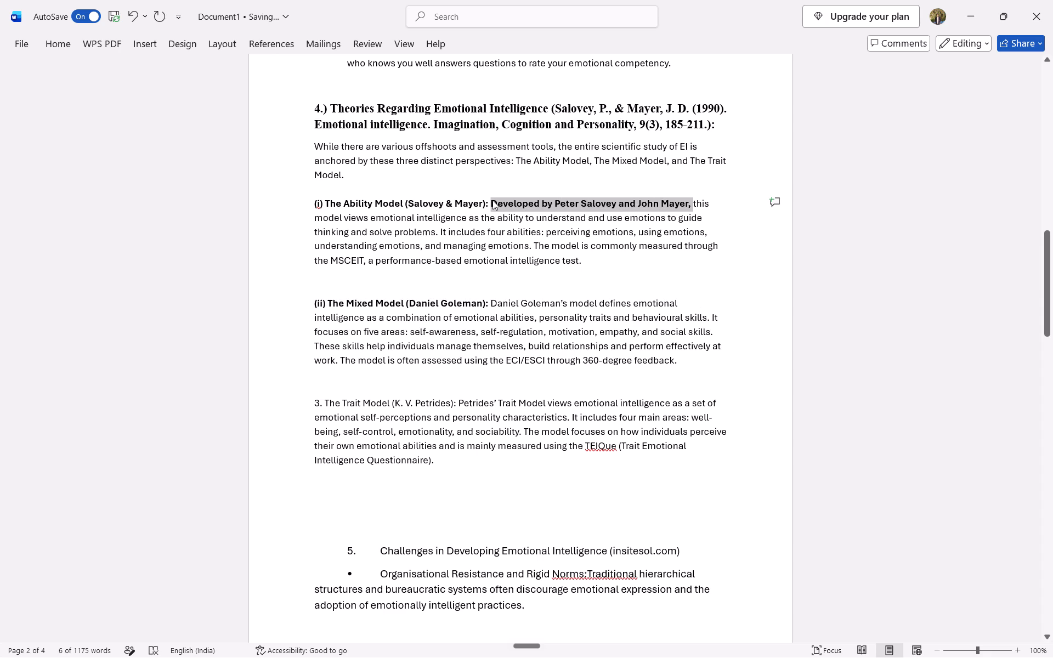
{"action": "key", "text": "ctrl+b"}
Delete the "3." in front of the Trait Model paragraph together with the blank paragraph above it.
{"action": "left_click", "coordinate": [325, 397]}
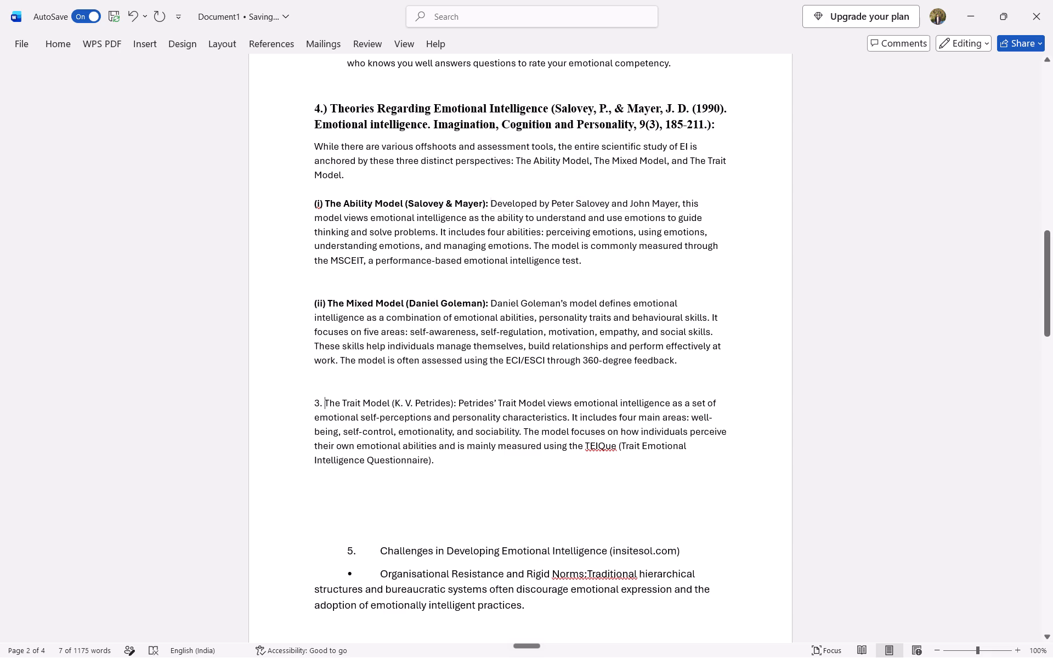
{"action": "key", "text": "BackSpace"}
{"action": "key", "text": "BackSpace"}
{"action": "key", "text": "BackSpace"}
{"action": "key", "text": "BackSpace"}
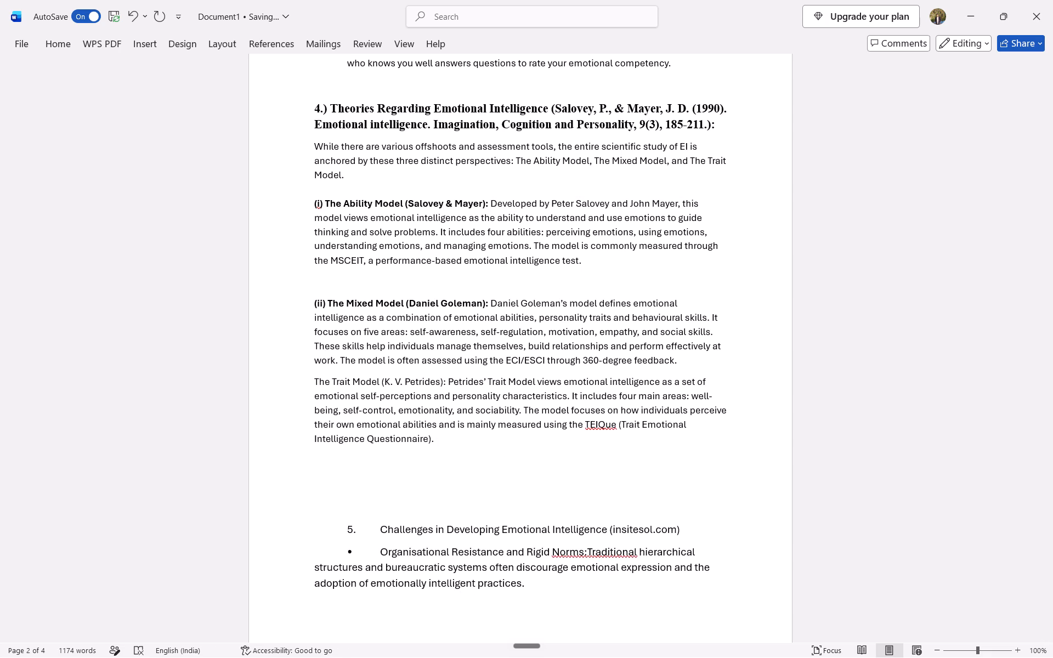
Replace the paragraph gap above "(ii) The Mixed Model" with two line breaks, leaving one blank line.
{"action": "left_click", "coordinate": [311, 307]}
{"action": "key", "text": "BackSpace"}
{"action": "key", "text": "BackSpace"}
{"action": "key", "text": "shift+Return"}
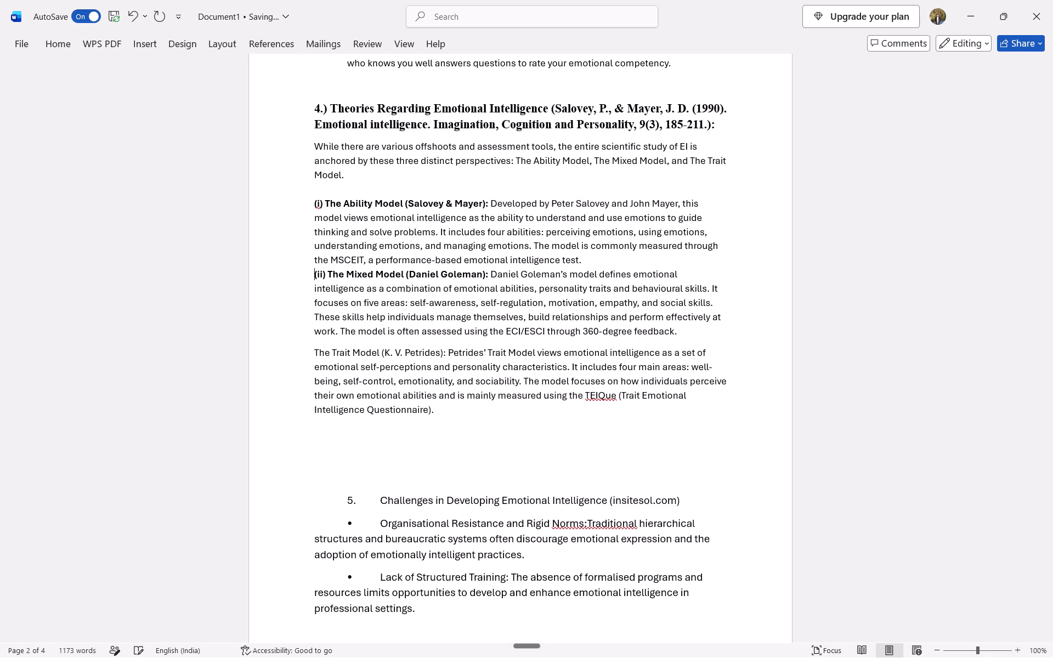
{"action": "key", "text": "shift+Return"}
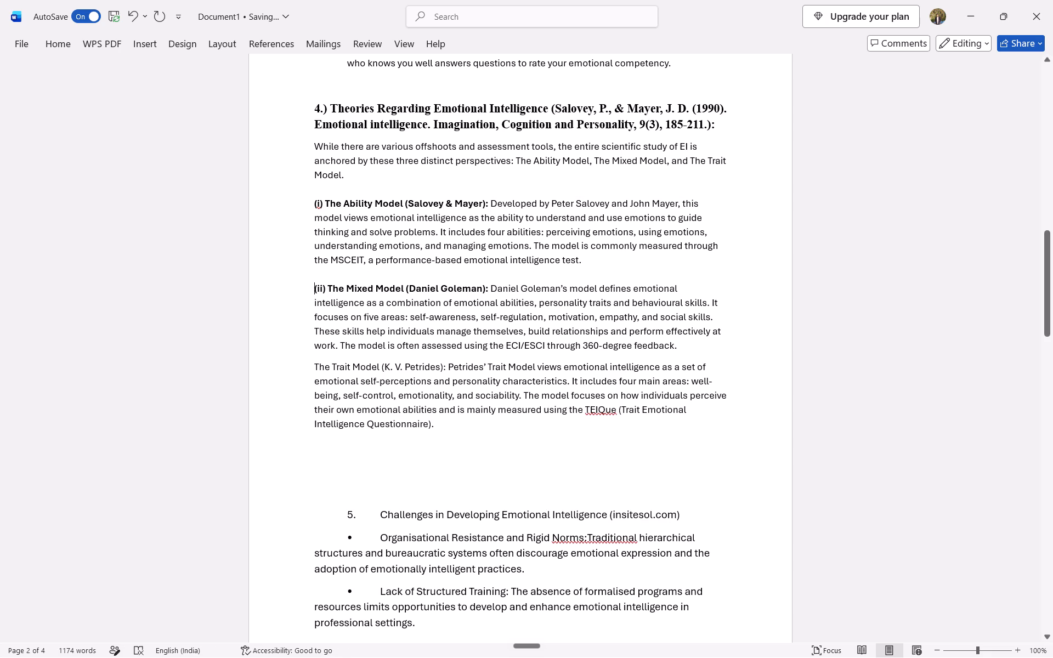
Separate the Trait Model paragraph from the Mixed Model text with two line breaks and label it "(iii)".
{"action": "left_click", "coordinate": [313, 367]}
{"action": "key", "text": "shift+Return"}
{"action": "key", "text": "BackSpace"}
{"action": "key", "text": "BackSpace"}
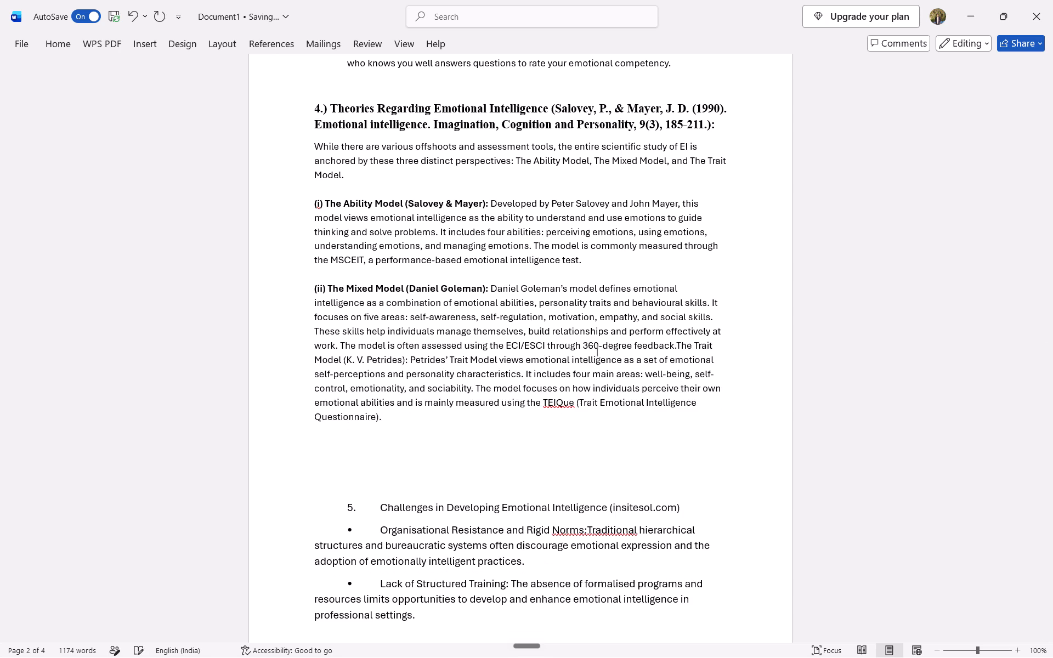
{"action": "key", "text": "shift+Return"}
{"action": "key", "text": "shift+Return"}
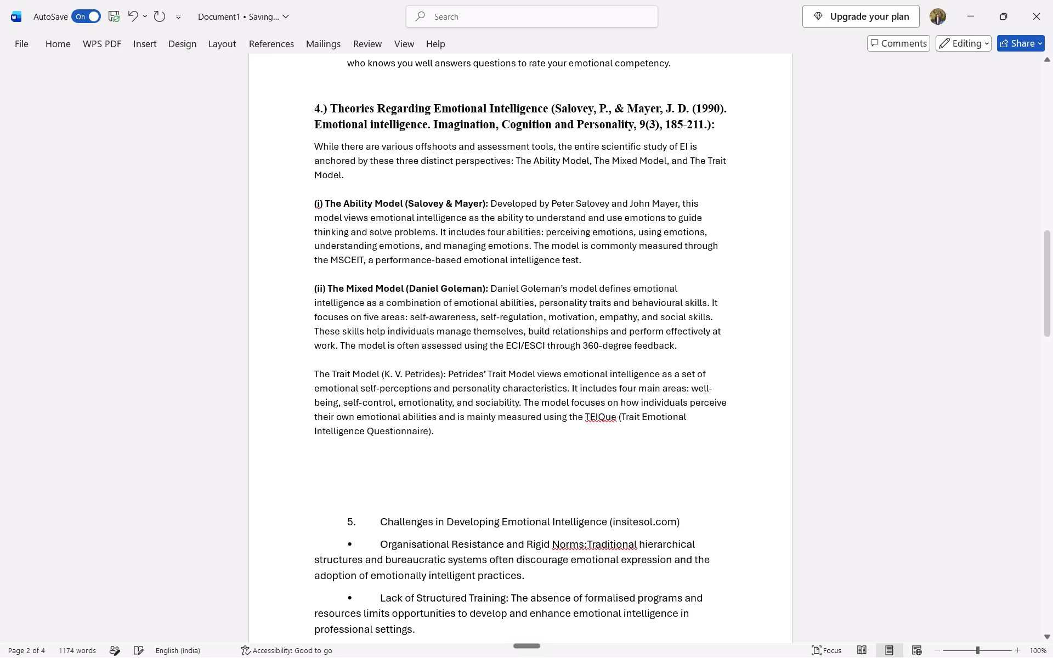
{"action": "key", "text": "space"}
{"action": "key", "text": "Left"}
{"action": "type", "text": "(iii)"}
Bold the lead-in "(iii) The Trait Model (K. V. Petrides):".
{"action": "left_click_drag", "start_coordinate": [316, 377], "coordinate": [325, 377]}
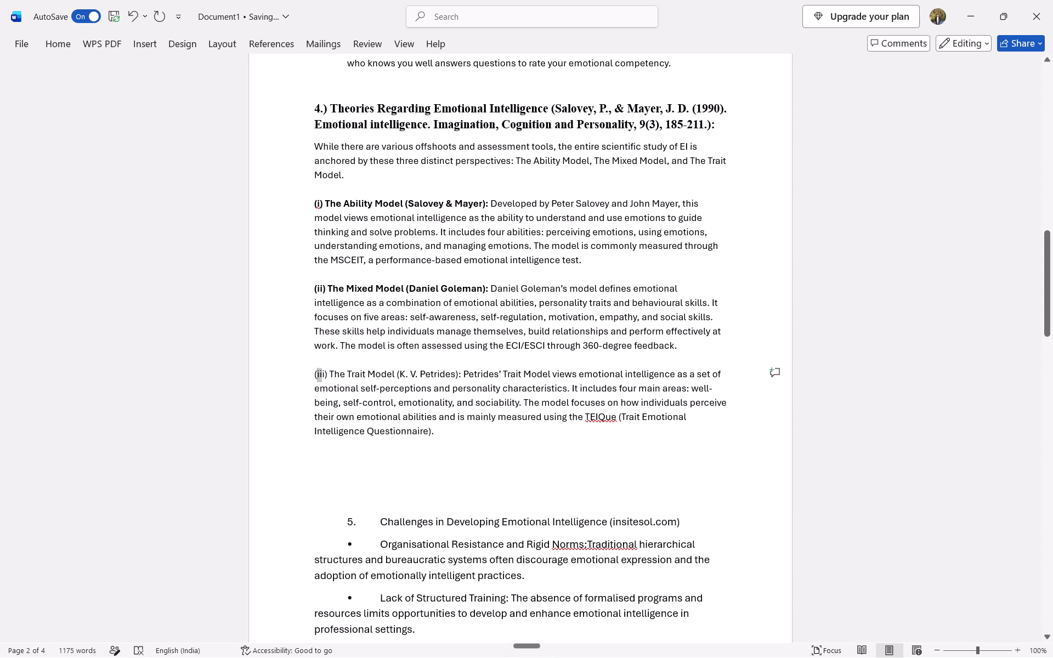
{"action": "left_click_drag", "start_coordinate": [325, 377], "coordinate": [393, 377]}
{"action": "left_click", "coordinate": [315, 377]}
{"action": "left_click_drag", "start_coordinate": [310, 376], "coordinate": [462, 374]}
{"action": "key", "text": "ctrl+b"}
{"action": "left_click", "coordinate": [442, 481]}
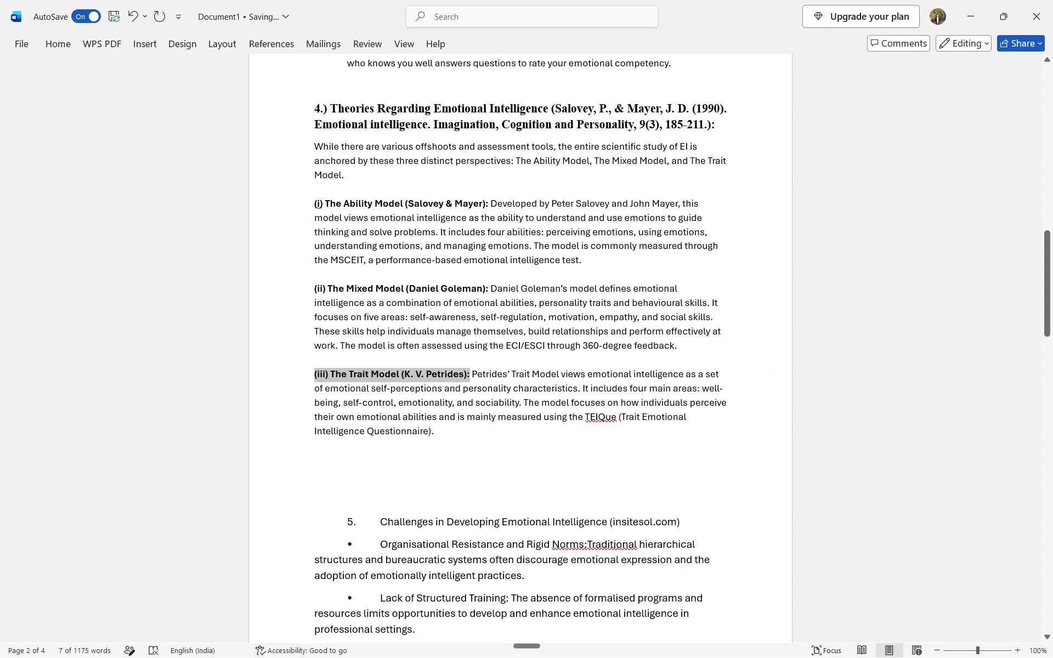
Remove the number "5." and indentation from the "Challenges in Developing Emotional Intelligence" heading, along with a blank line above it.
{"action": "scroll", "coordinate": [442, 481], "scroll_direction": "down", "scroll_amount": 1}
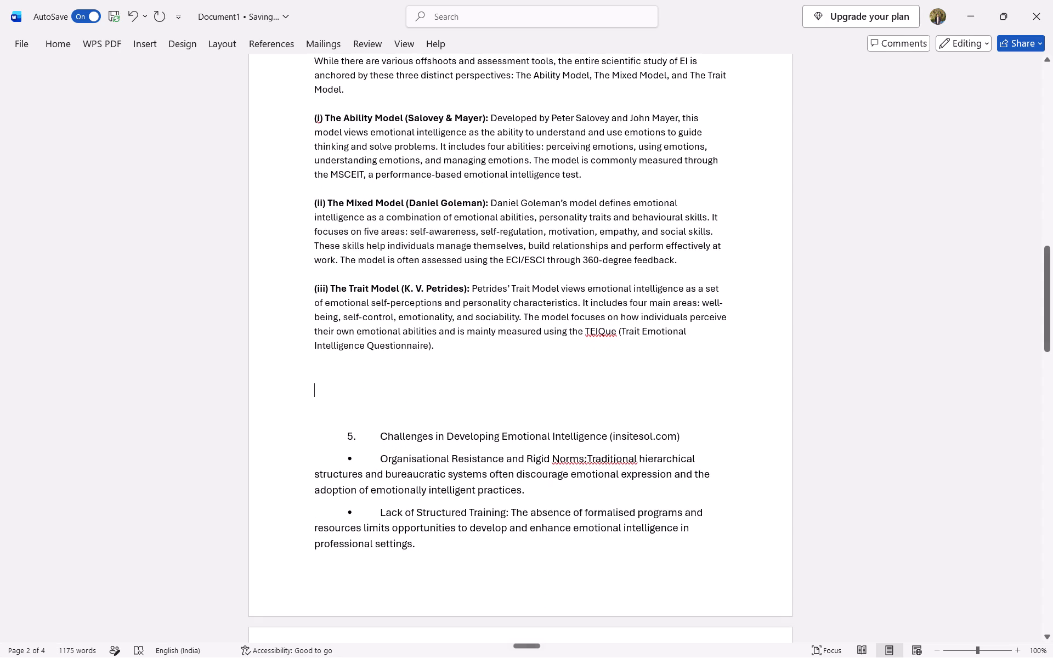
{"action": "left_click", "coordinate": [380, 434]}
{"action": "key", "text": "BackSpace"}
{"action": "key", "text": "BackSpace"}
{"action": "key", "text": "BackSpace"}
{"action": "key", "text": "BackSpace"}
{"action": "key", "text": "BackSpace"}
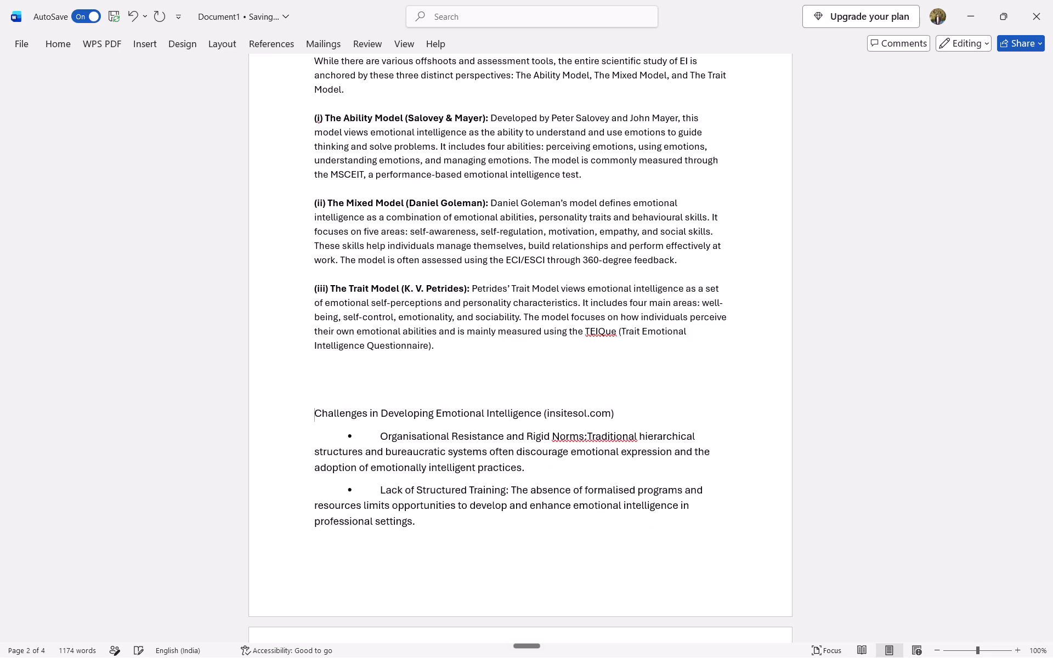
Replace the extra blank space above the "Challenges in Developing Emotional Intelligence" heading with two line breaks.
{"action": "key", "text": "BackSpace"}
{"action": "key", "text": "BackSpace"}
{"action": "key", "text": "shift+Return"}
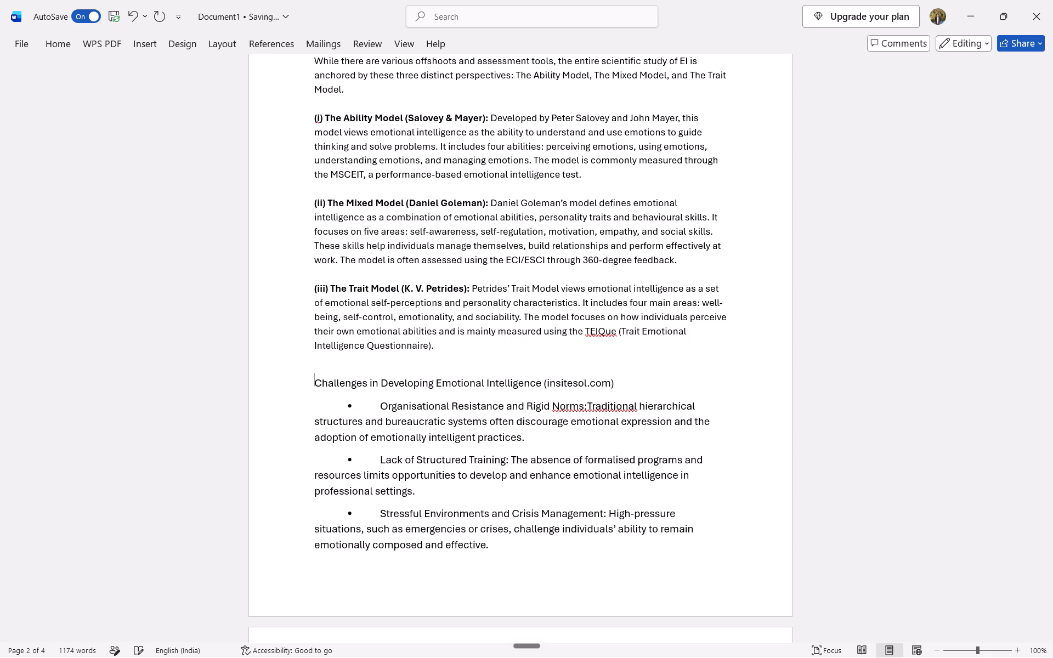
{"action": "key", "text": "shift+Return"}
Review the heading format and spacing of the earlier sections against the "Challenges in Developing Emotional Intelligence" section.
{"action": "scroll", "coordinate": [380, 434], "scroll_direction": "up", "scroll_amount": 9}
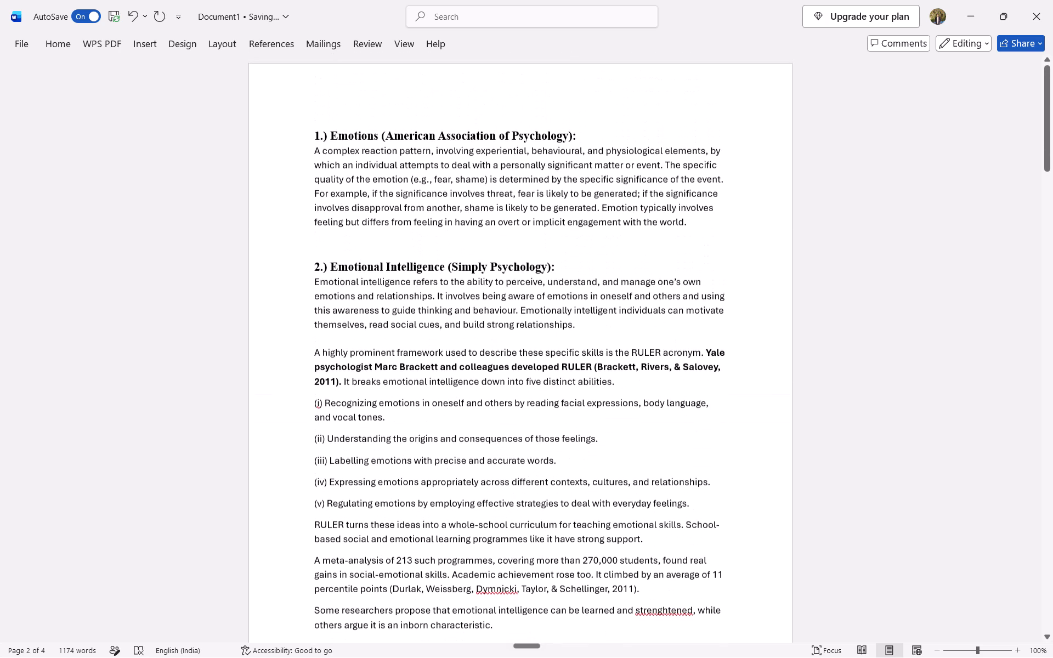
{"action": "scroll", "coordinate": [368, 407], "scroll_direction": "down", "scroll_amount": 2}
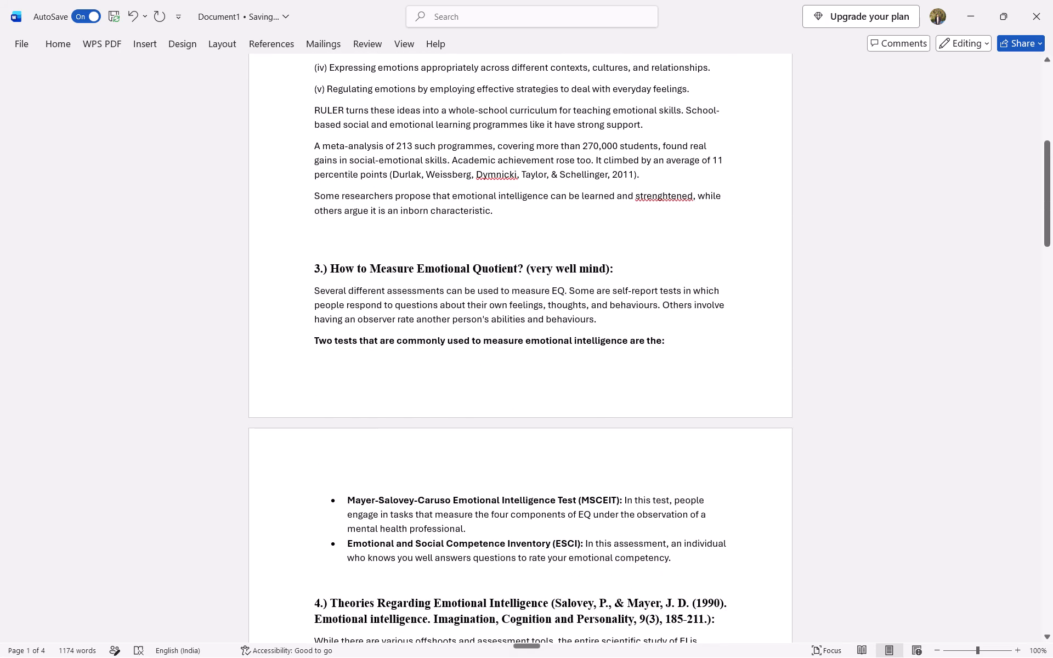
{"action": "scroll", "coordinate": [408, 341], "scroll_direction": "down", "scroll_amount": 2}
{"action": "left_click", "coordinate": [675, 192]}
{"action": "scroll", "coordinate": [675, 192], "scroll_direction": "down", "scroll_amount": 1}
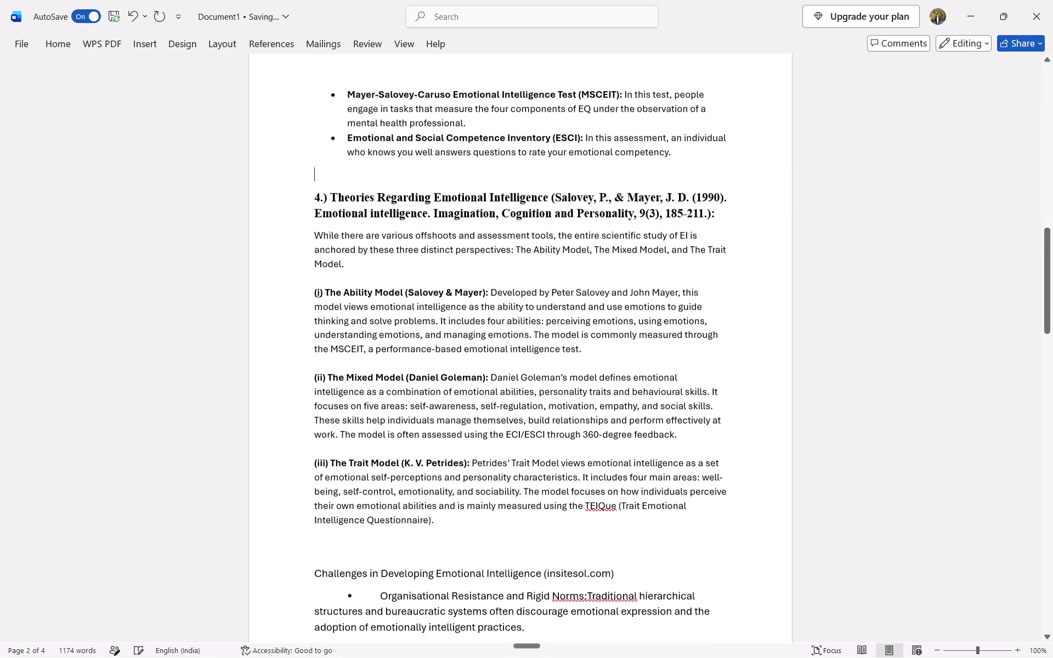
{"action": "scroll", "coordinate": [675, 192], "scroll_direction": "down", "scroll_amount": 3}
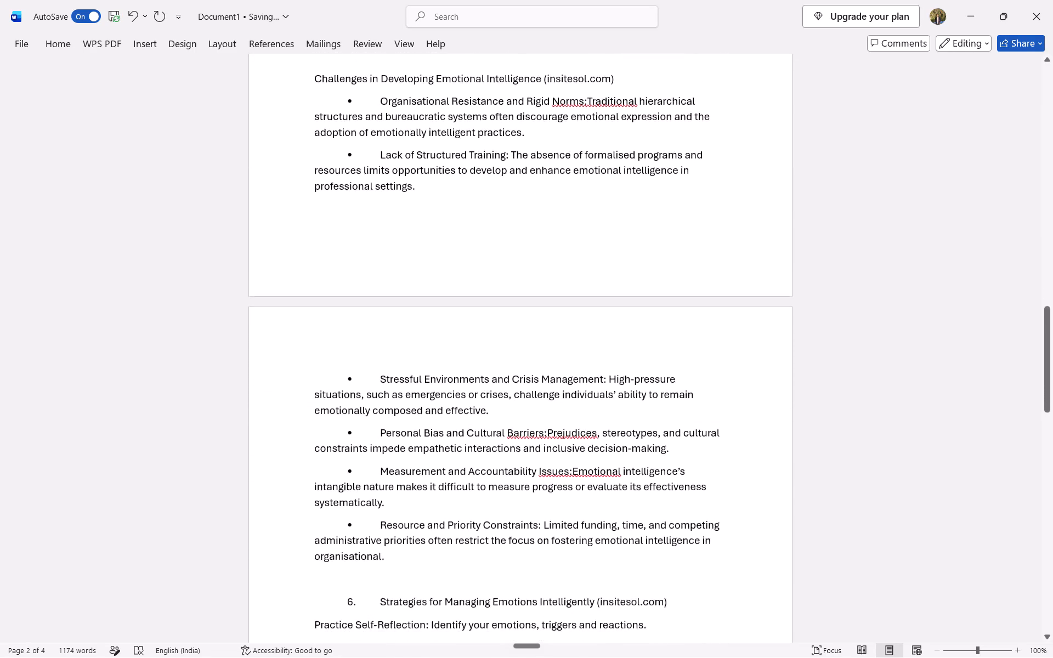
{"action": "scroll", "coordinate": [675, 192], "scroll_direction": "down", "scroll_amount": 2}
{"action": "scroll", "coordinate": [675, 192], "scroll_direction": "up", "scroll_amount": 5}
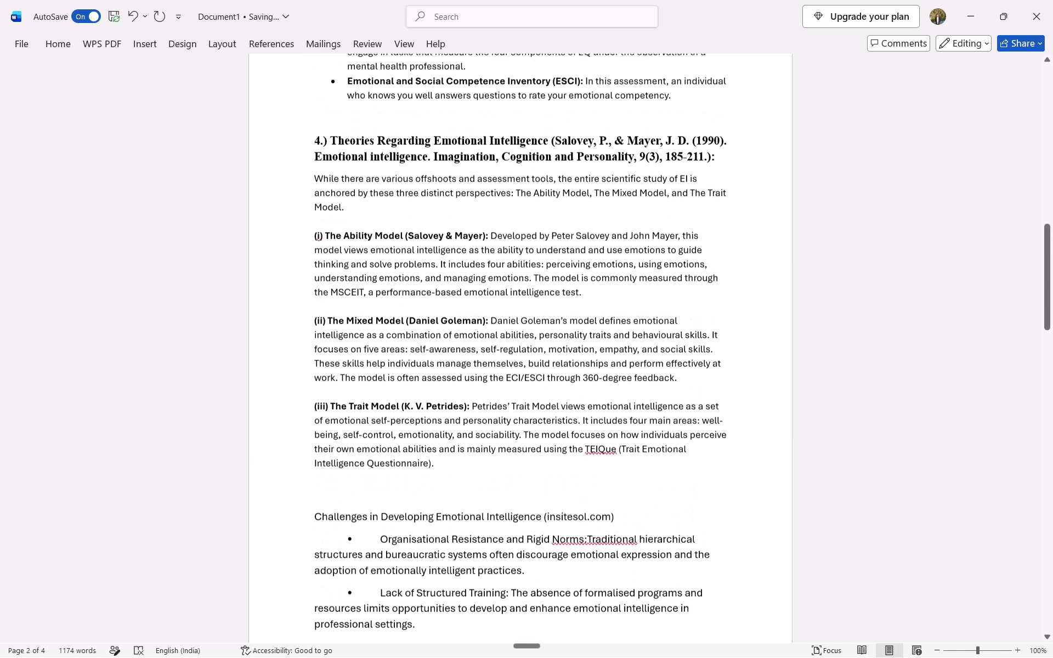
{"action": "scroll", "coordinate": [675, 192], "scroll_direction": "down", "scroll_amount": 2}
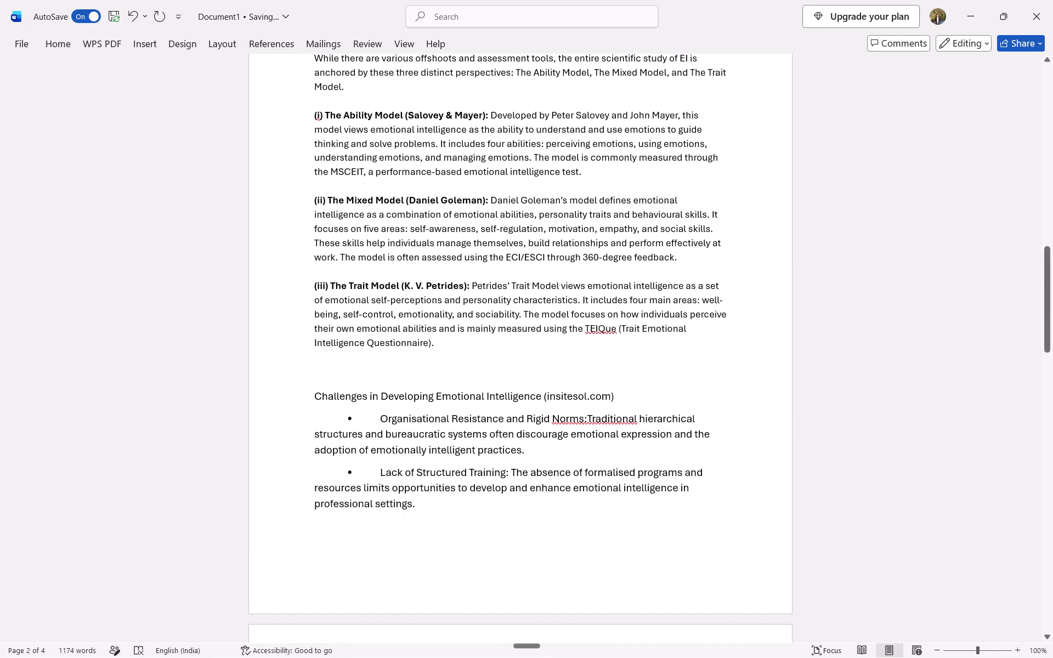
Number the "Challenges in Developing Emotional Intelligence" heading with the prefix "5.)" followed by a space.
{"action": "left_click", "coordinate": [313, 399]}
{"action": "key", "text": "space"}
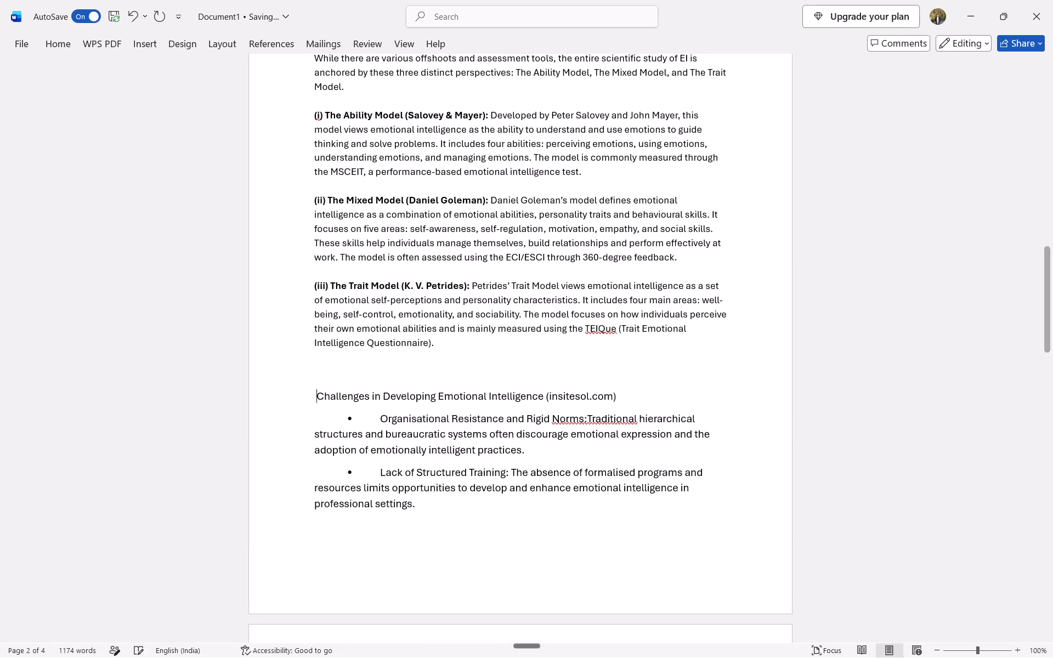
{"action": "key", "text": "Left"}
{"action": "type", "text": "5.)"}
Format the "5.) Challenges in Developing Emotional Intelligence (insitesol.com)" heading as bold, size 13, Times New Roman.
{"action": "left_click_drag", "start_coordinate": [316, 390], "coordinate": [328, 393]}
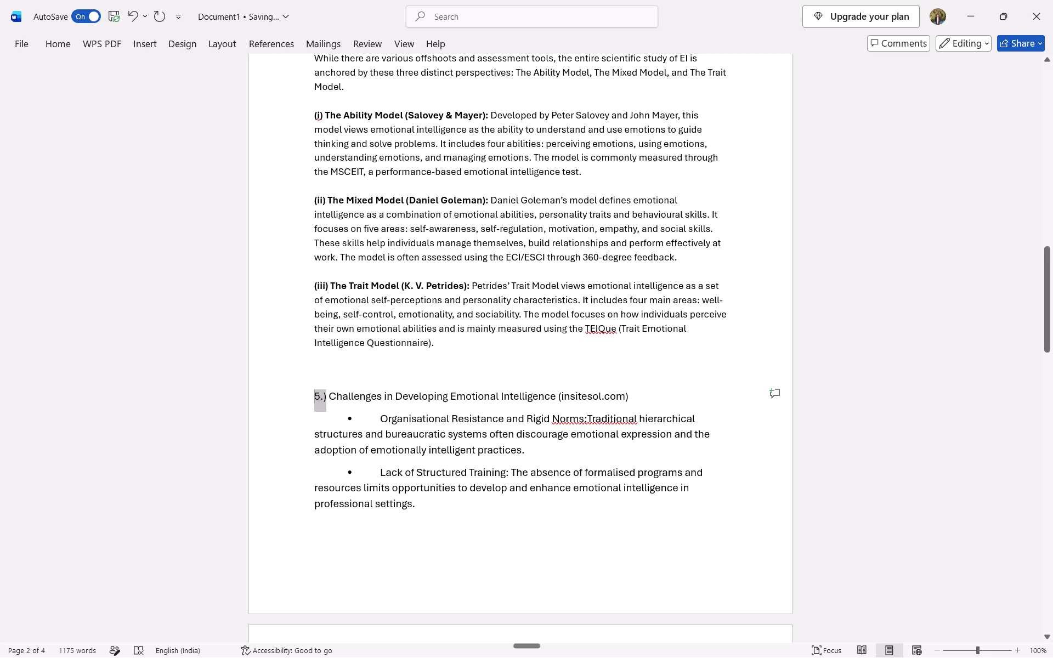
{"action": "left_click_drag", "start_coordinate": [328, 393], "coordinate": [631, 397]}
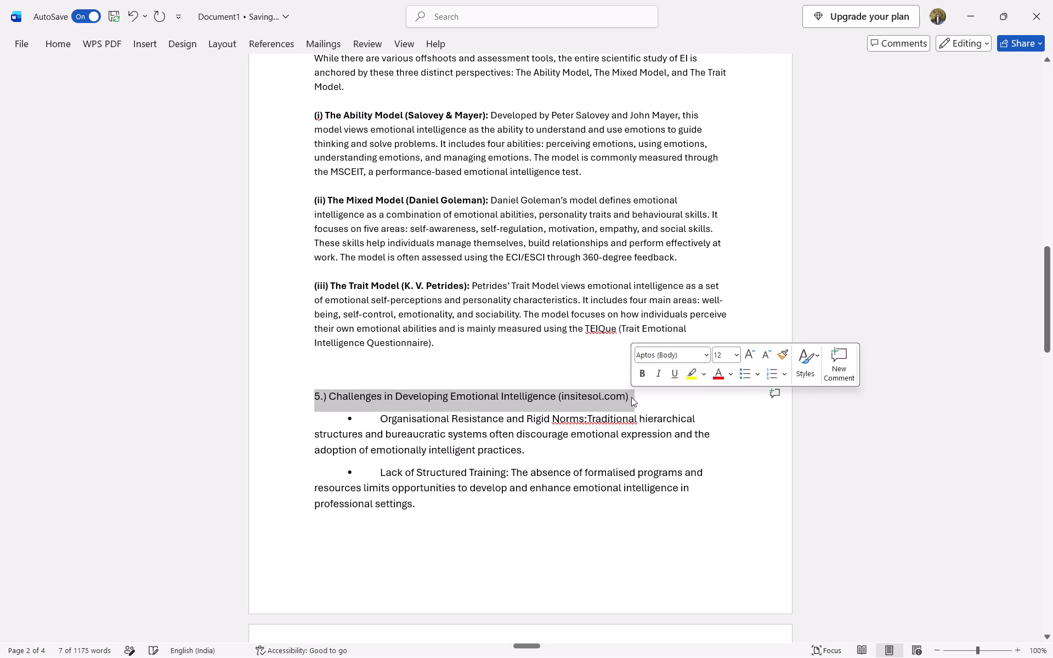
{"action": "key", "text": "ctrl+b"}
{"action": "right_click", "coordinate": [631, 397]}
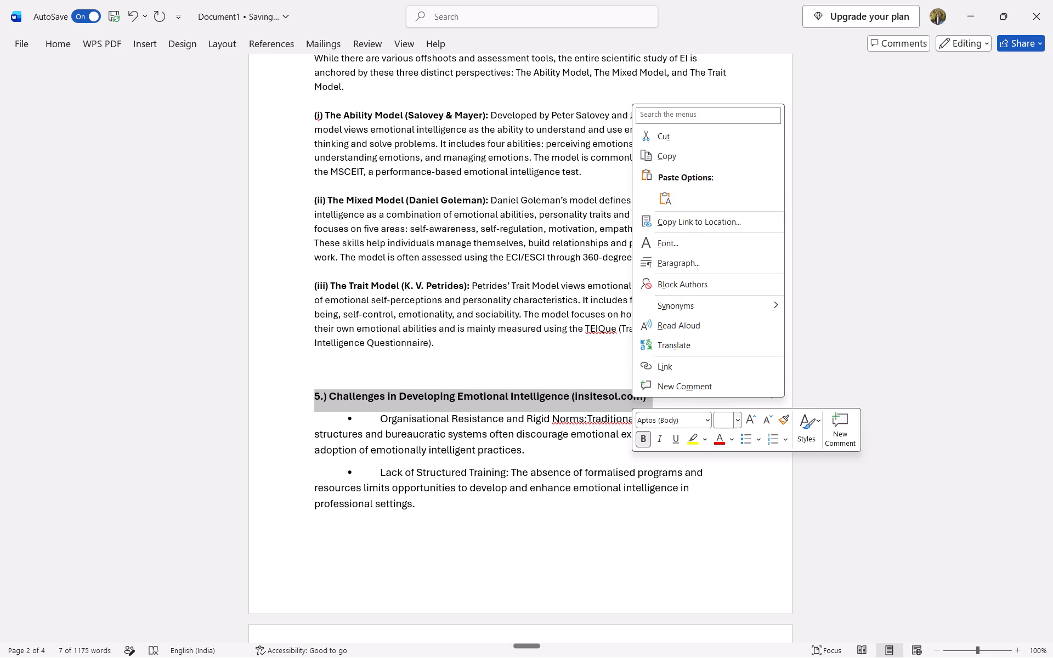
{"action": "left_click", "coordinate": [725, 417]}
{"action": "type", "text": "13"}
{"action": "key", "text": "Return"}
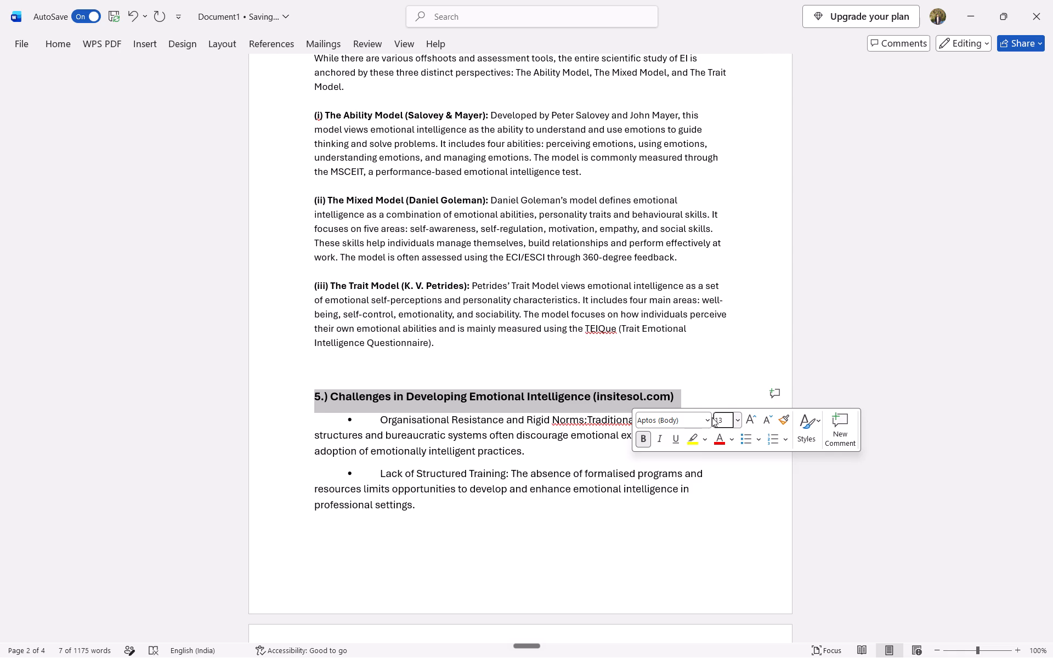
{"action": "left_click", "coordinate": [706, 419]}
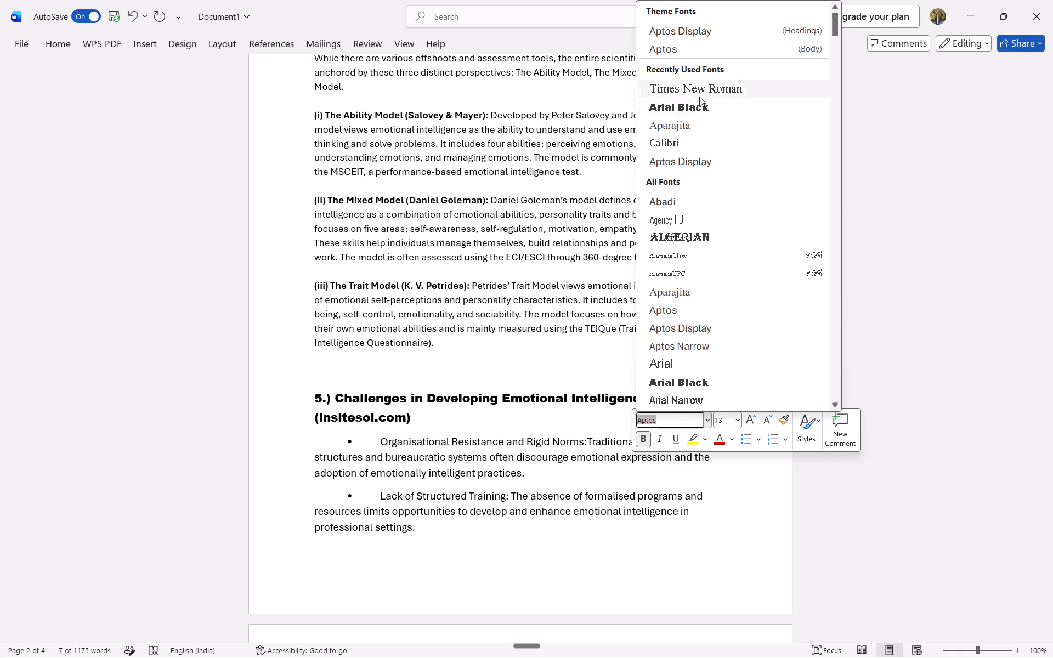
{"action": "left_click", "coordinate": [703, 93]}
Add a colon at the end of the section 5 heading.
{"action": "left_click", "coordinate": [656, 392]}
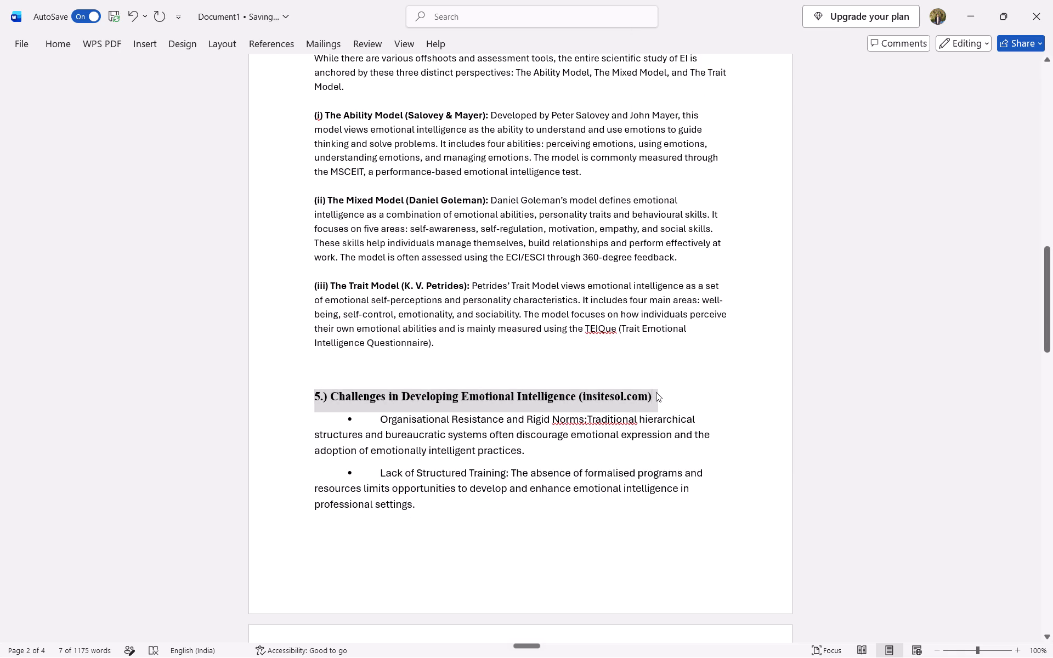
{"action": "key", "text": "ctrl+semicolon"}
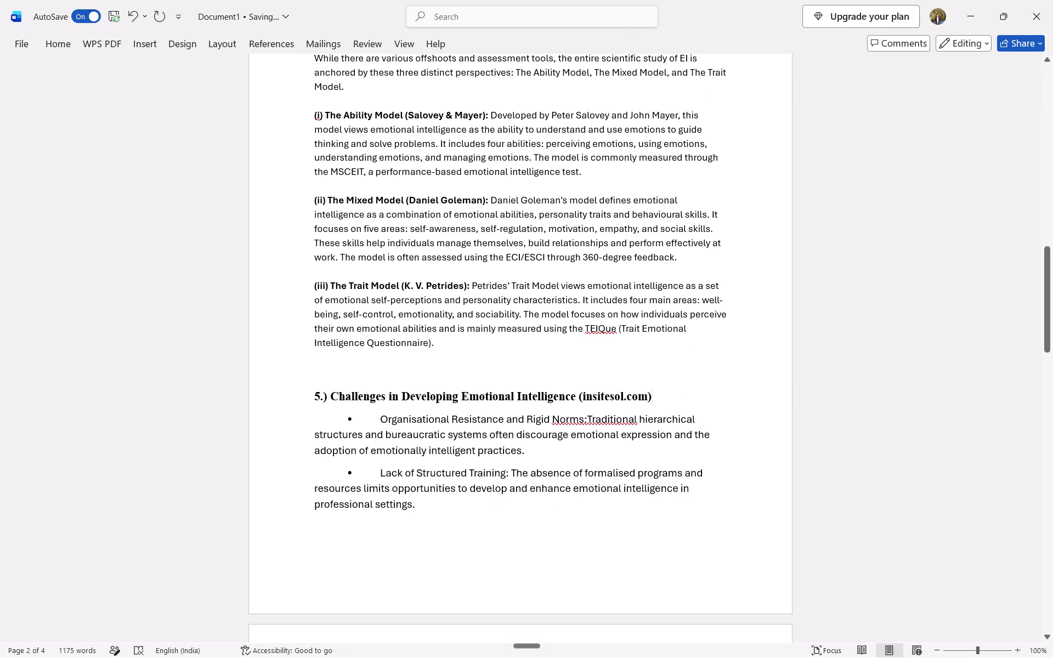
{"action": "key", "text": "shift+colon"}
Remove the bullets and indentation from the "Organisational Resistance and Rigid Norms" and "Lack of Structured Training" paragraphs.
{"action": "left_click", "coordinate": [380, 417]}
{"action": "key", "text": "BackSpace"}
{"action": "key", "text": "BackSpace"}
{"action": "key", "text": "BackSpace"}
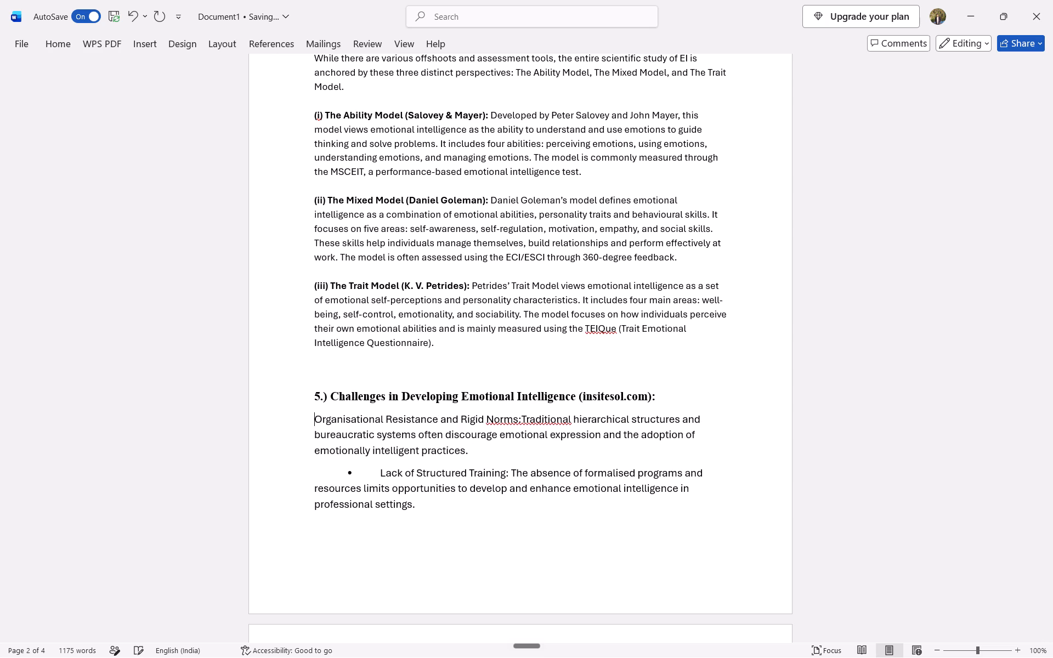
{"action": "left_click", "coordinate": [378, 472]}
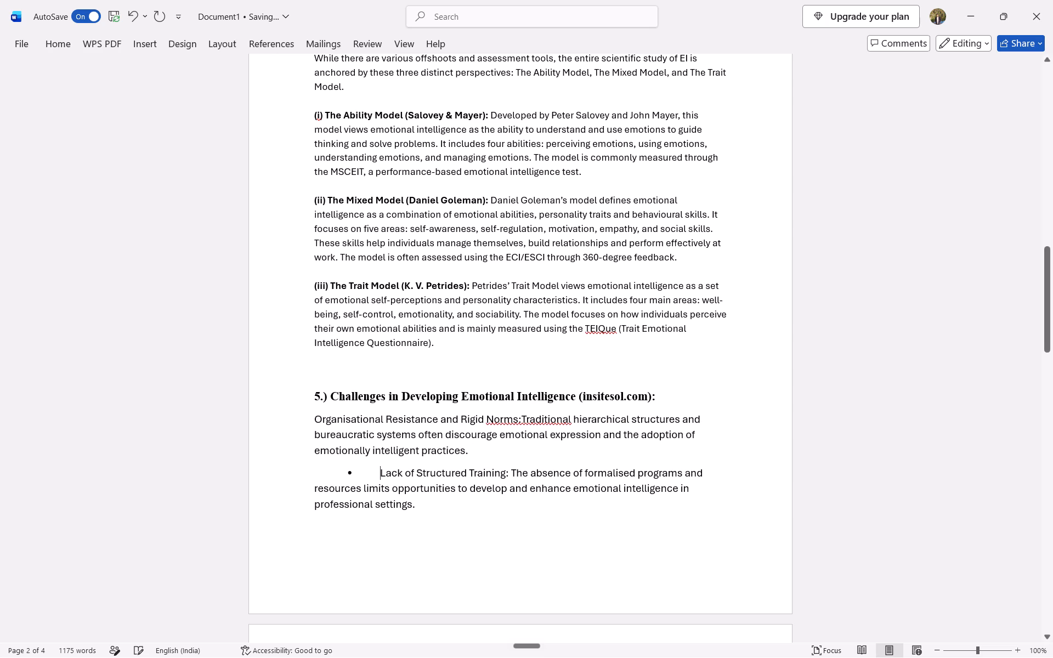
{"action": "key", "text": "BackSpace"}
{"action": "key", "text": "BackSpace"}
{"action": "key", "text": "BackSpace"}
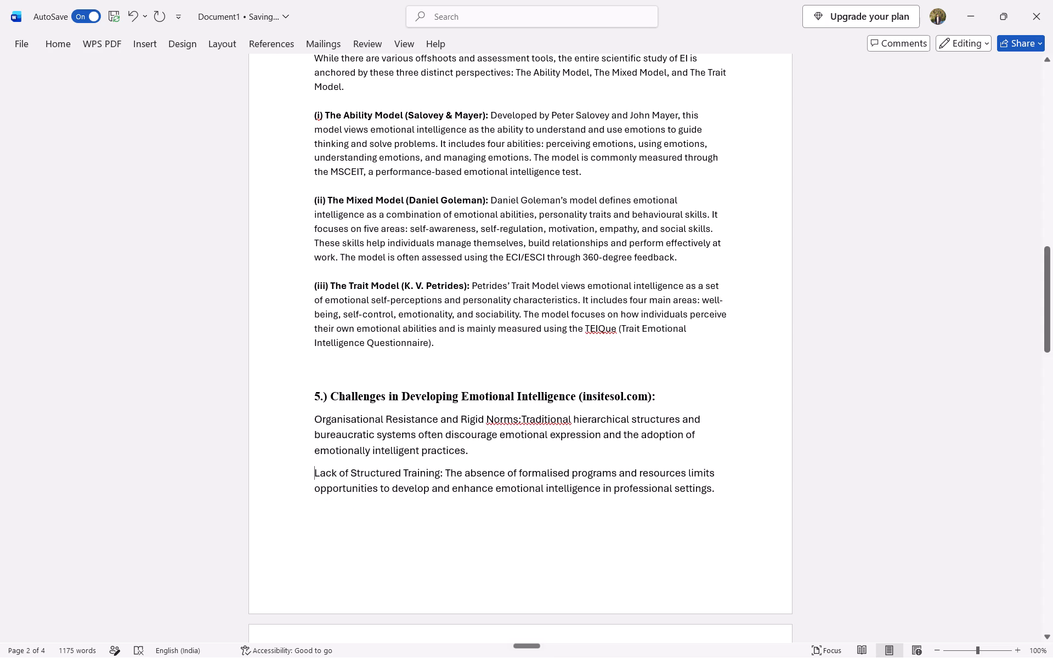
Insert the missing space after "Rigid Norms:" and bold the lead-in "Organisational Resistance and Rigid Norms:".
{"action": "left_click", "coordinate": [522, 418]}
{"action": "key", "text": "space"}
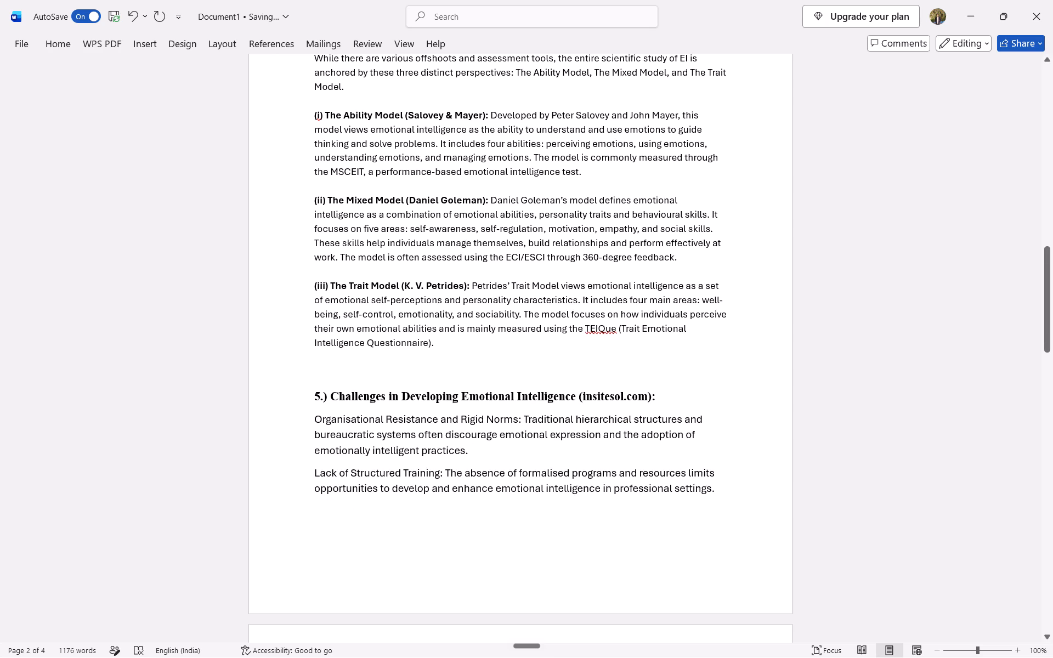
{"action": "left_click_drag", "start_coordinate": [313, 419], "coordinate": [524, 420]}
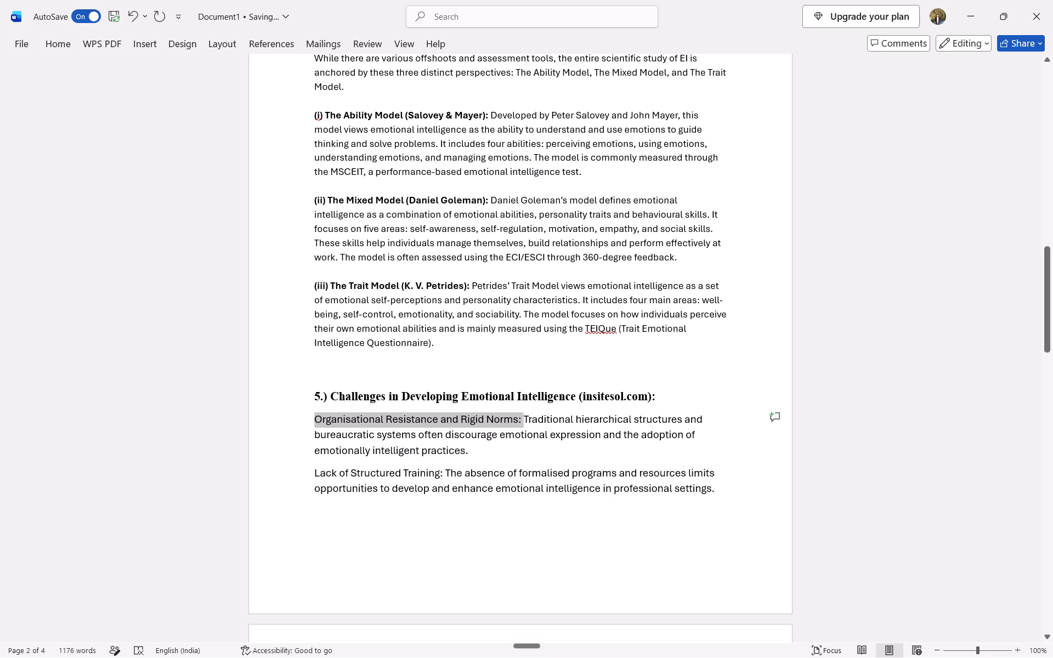
{"action": "left_click_drag", "start_coordinate": [524, 420], "coordinate": [523, 419]}
{"action": "key", "text": "ctrl+b"}
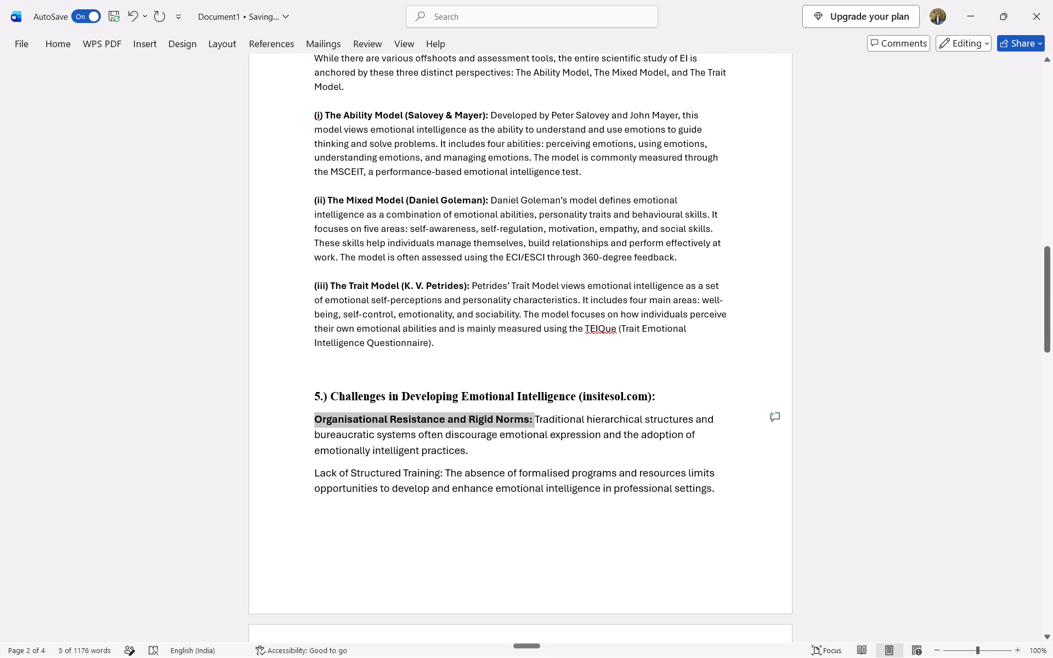
Bold the lead-in "Lack of Structured Training:".
{"action": "left_click_drag", "start_coordinate": [311, 470], "coordinate": [444, 477]}
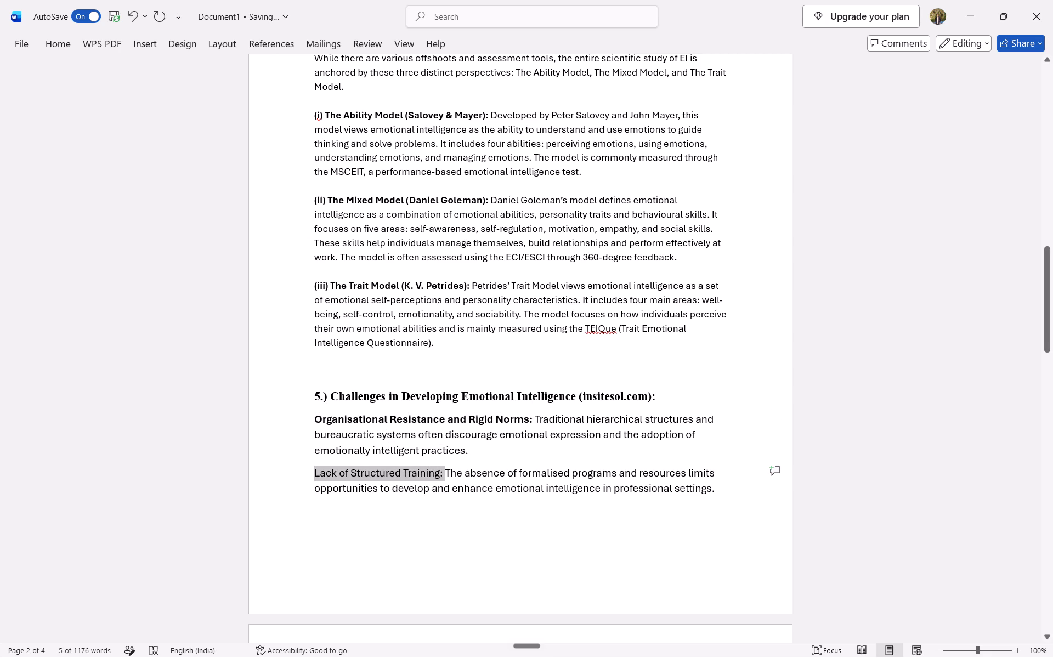
{"action": "left_click_drag", "start_coordinate": [444, 477], "coordinate": [445, 477]}
{"action": "key", "text": "ctrl+b"}
Set all section 5 body text, from "Organisational Resistance" through "Resource and Priority Constraints", to font size 11.
{"action": "scroll", "coordinate": [445, 477], "scroll_direction": "down", "scroll_amount": 1}
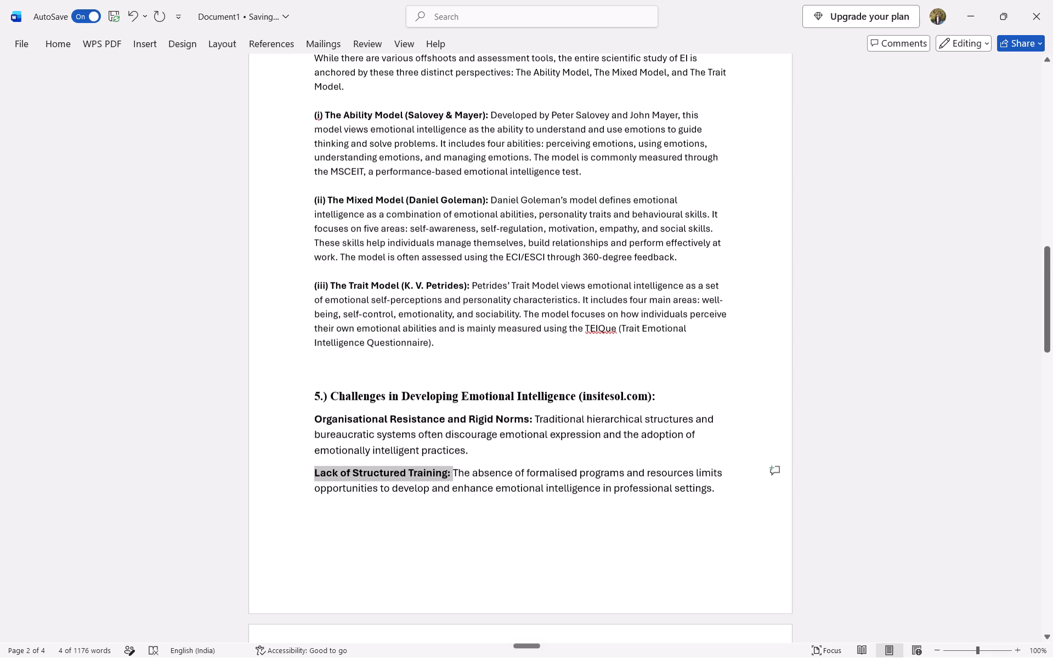
{"action": "scroll", "coordinate": [445, 477], "scroll_direction": "down", "scroll_amount": 3}
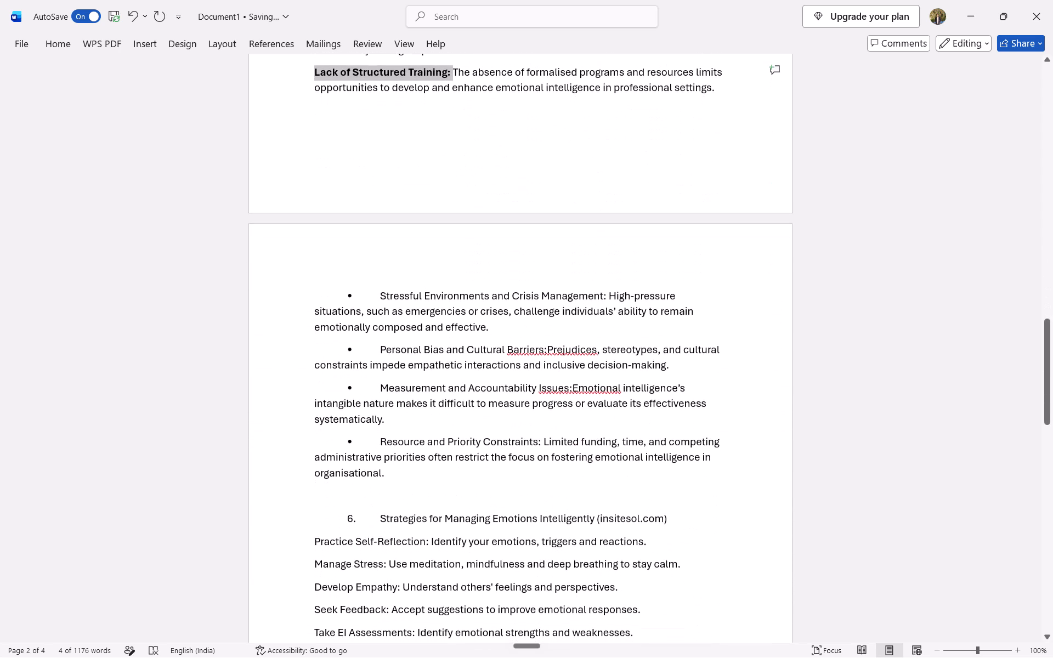
{"action": "left_click_drag", "start_coordinate": [398, 468], "coordinate": [286, 136]}
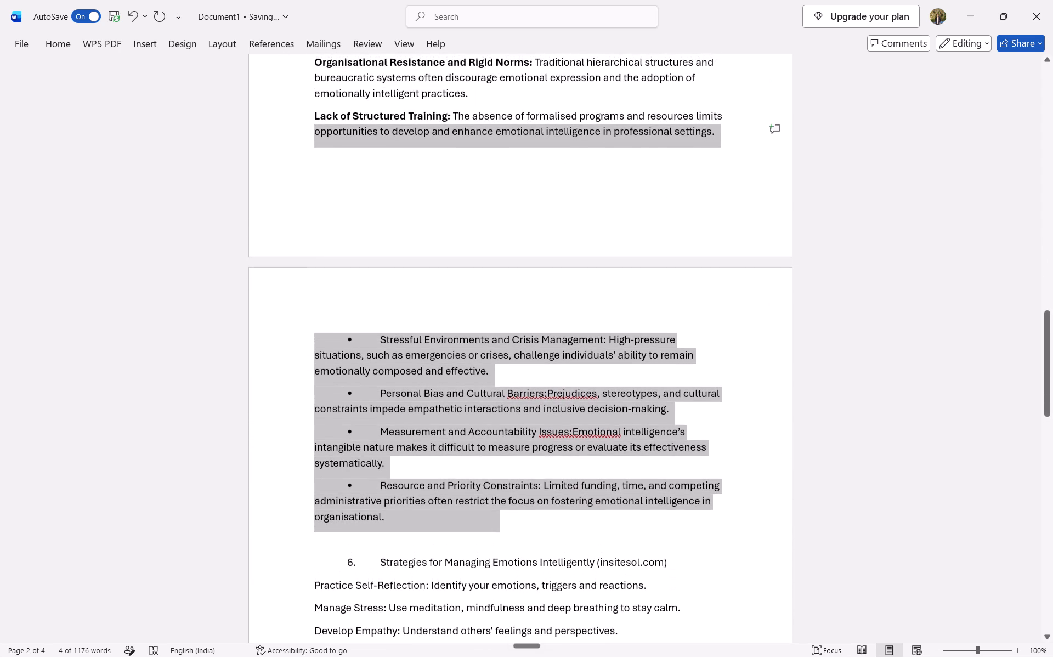
{"action": "left_click_drag", "start_coordinate": [286, 136], "coordinate": [315, 178]}
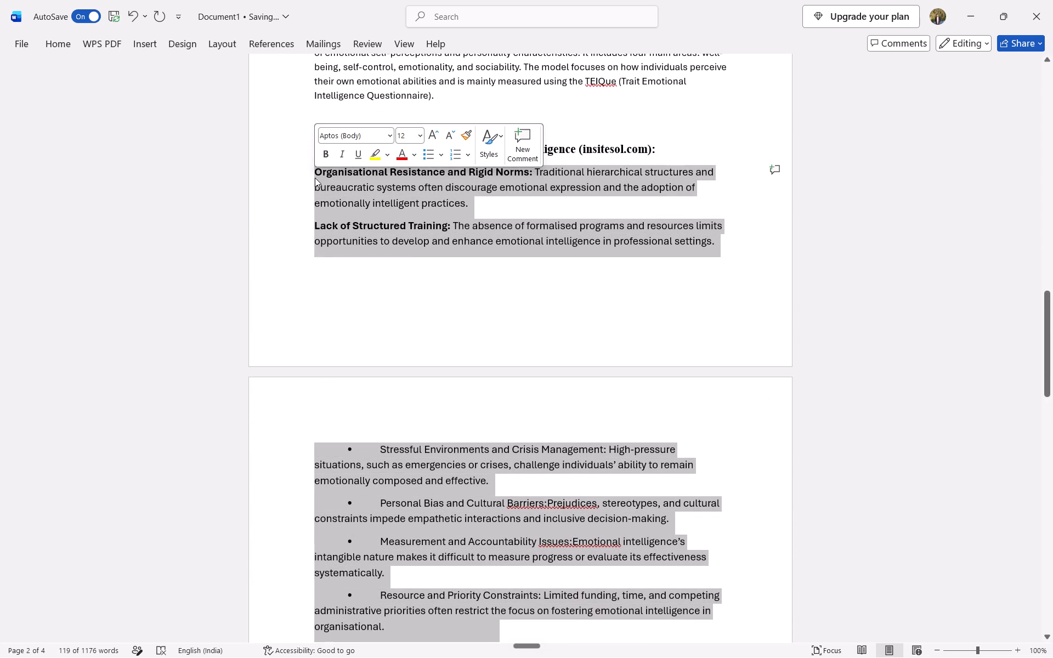
{"action": "left_click", "coordinate": [406, 137]}
{"action": "type", "text": "11"}
{"action": "key", "text": "Return"}
{"action": "left_click", "coordinate": [422, 367]}
Remove the bullet and indentation from the "Stressful Environments and Crisis Management" paragraph.
{"action": "scroll", "coordinate": [422, 367], "scroll_direction": "up", "scroll_amount": 12}
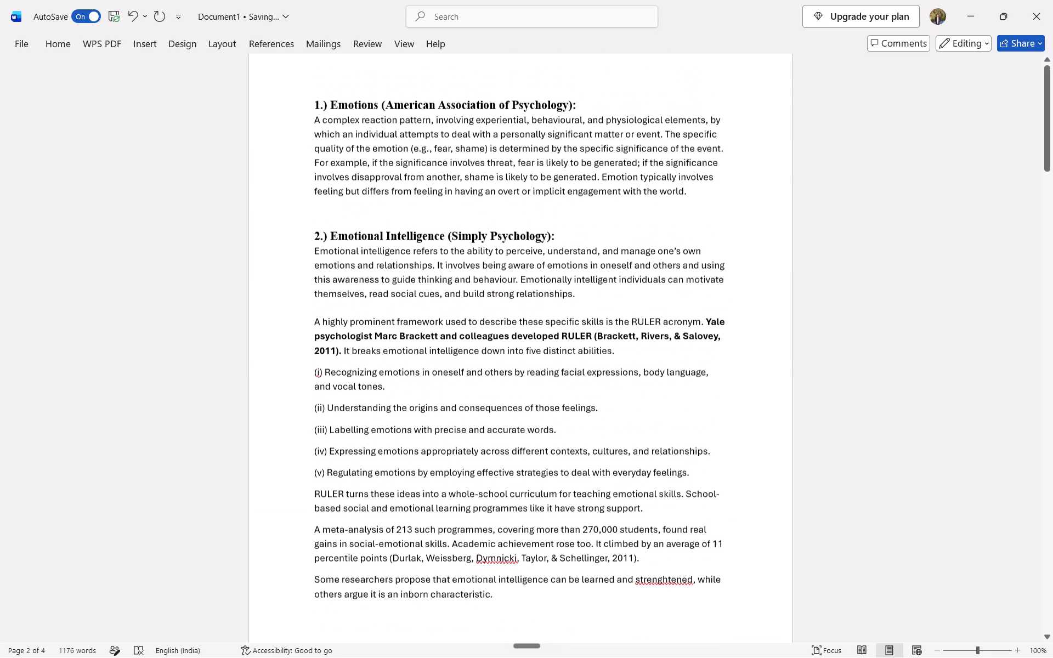
{"action": "scroll", "coordinate": [422, 367], "scroll_direction": "up", "scroll_amount": 1}
{"action": "scroll", "coordinate": [423, 354], "scroll_direction": "down", "scroll_amount": 9}
{"action": "scroll", "coordinate": [423, 354], "scroll_direction": "up", "scroll_amount": 2}
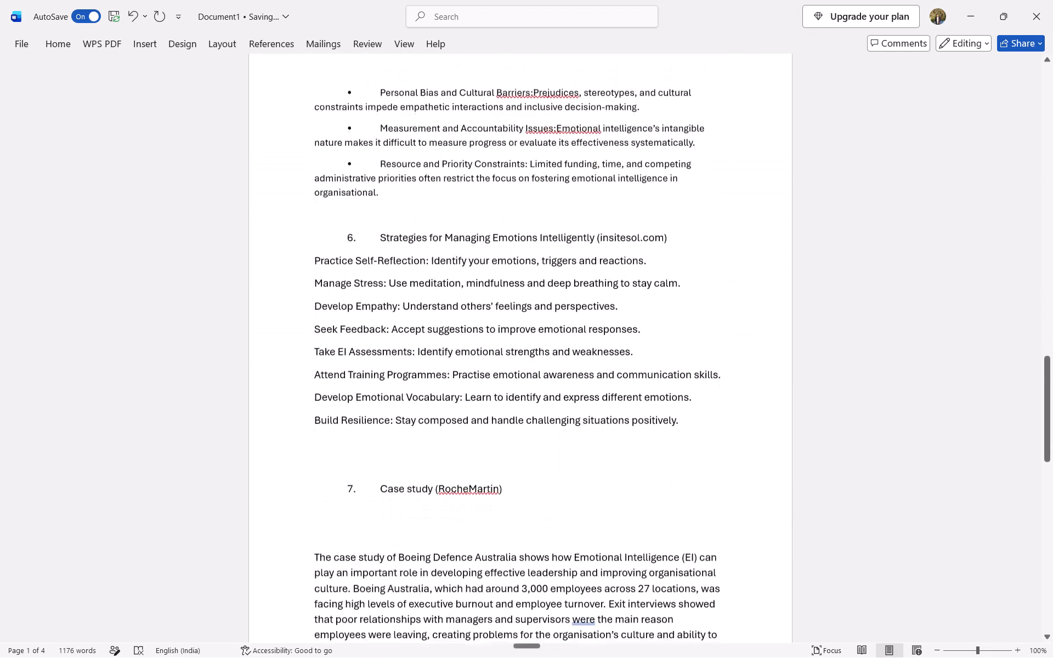
{"action": "scroll", "coordinate": [423, 354], "scroll_direction": "up", "scroll_amount": 3}
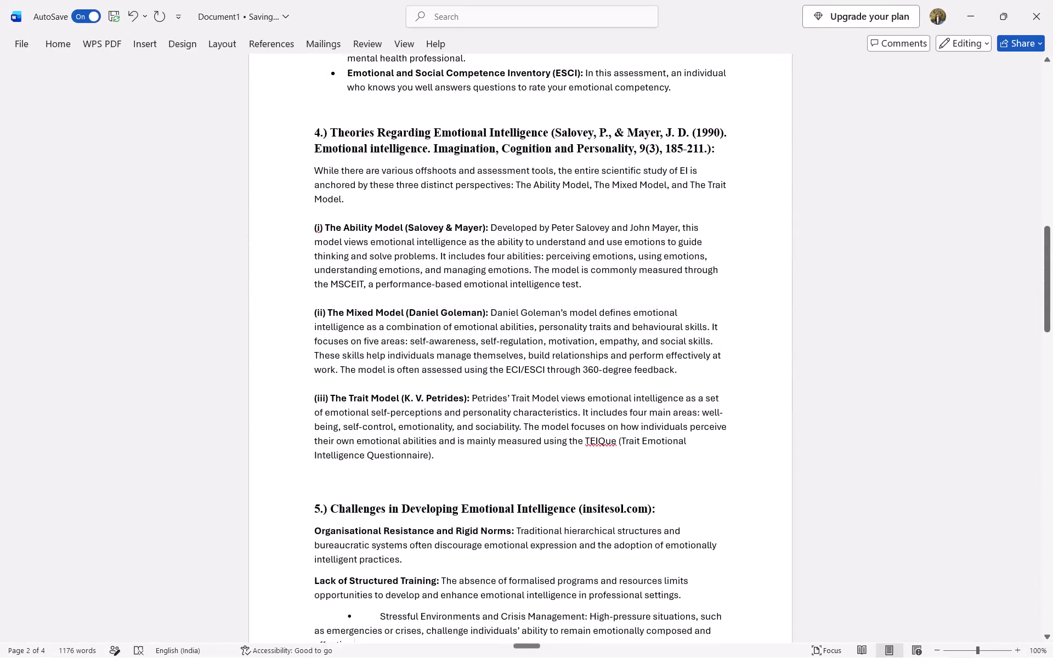
{"action": "scroll", "coordinate": [427, 583], "scroll_direction": "down", "scroll_amount": 1}
{"action": "left_click", "coordinate": [382, 502]}
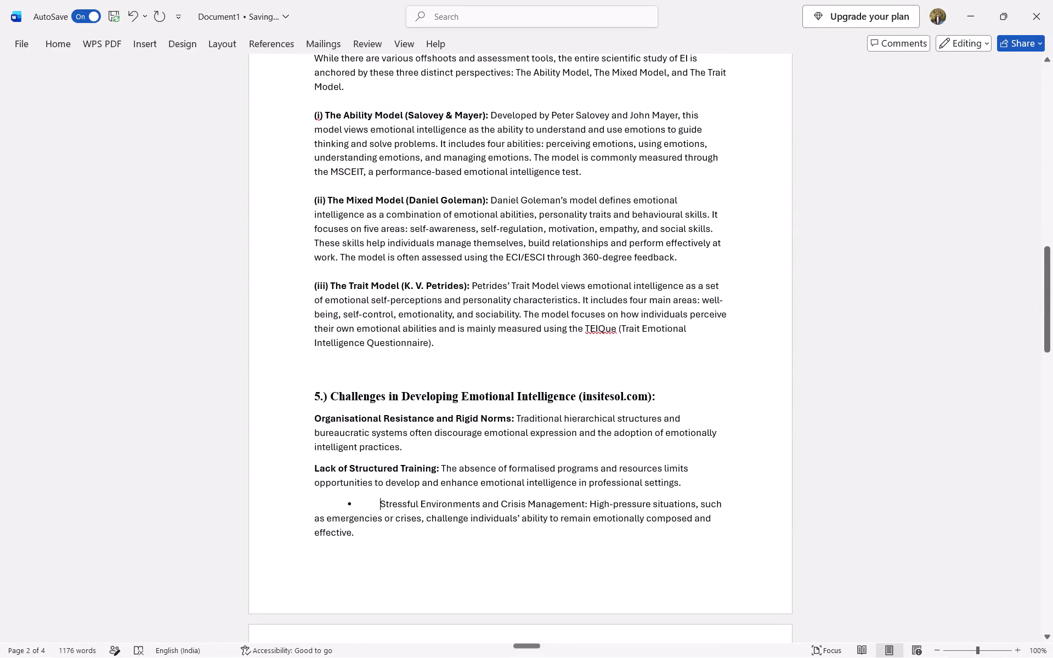
{"action": "key", "text": "BackSpace"}
{"action": "key", "text": "BackSpace"}
{"action": "key", "text": "BackSpace"}
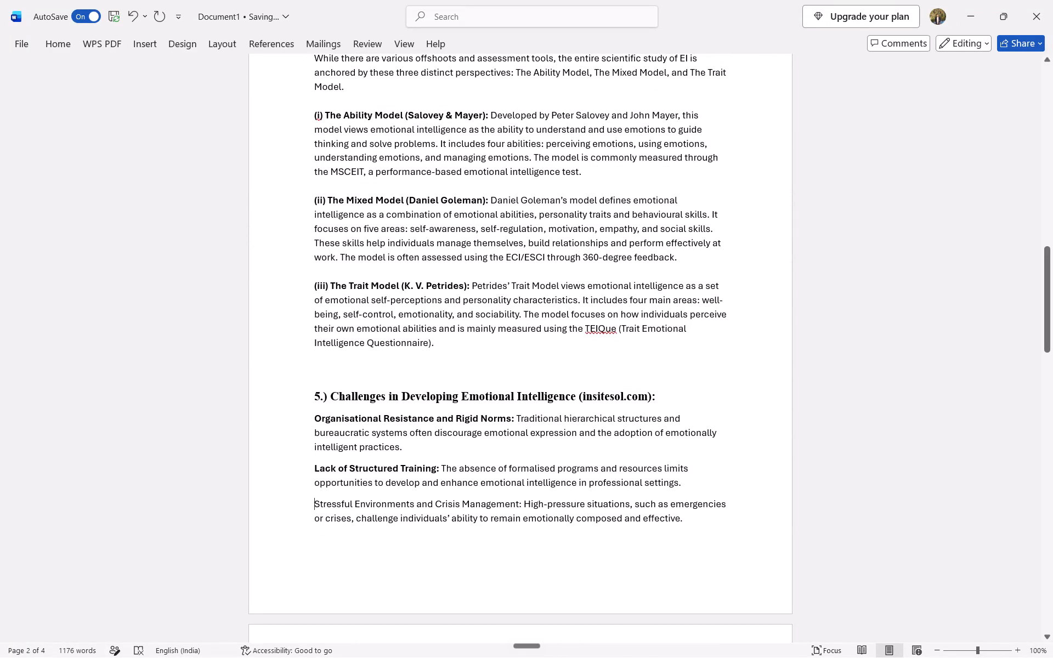
Bold the lead-in "Stressful Environments and Crisis Management:".
{"action": "left_click_drag", "start_coordinate": [311, 500], "coordinate": [517, 501]}
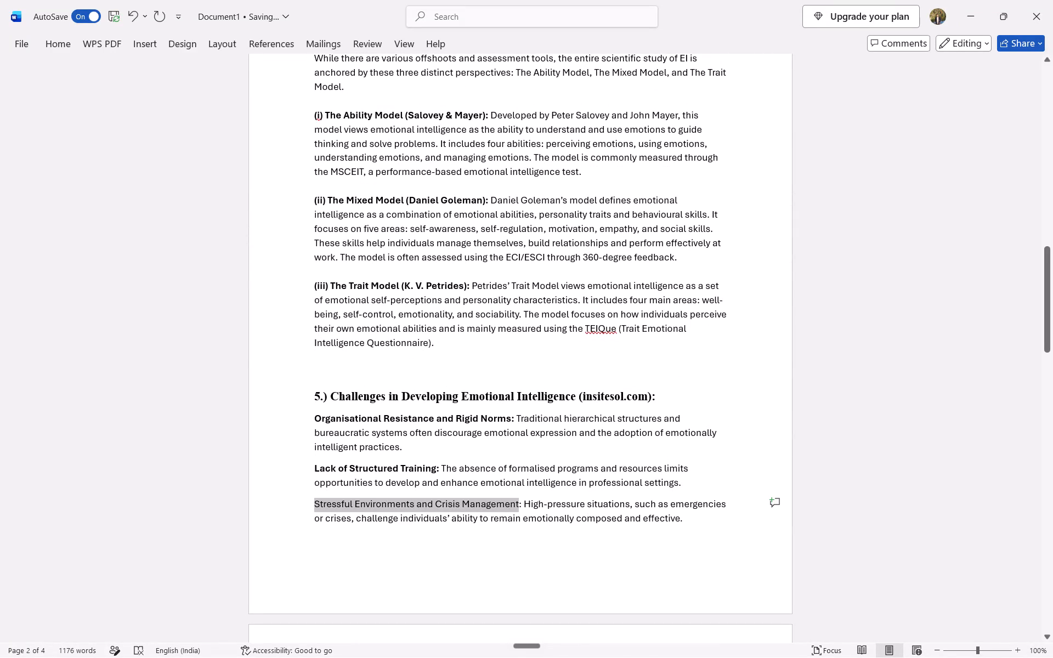
{"action": "left_click_drag", "start_coordinate": [517, 501], "coordinate": [523, 501]}
{"action": "key", "text": "ctrl+b"}
Remove the bullet and indentation from the "Personal Bias and Cultural Barriers" paragraph.
{"action": "scroll", "coordinate": [523, 501], "scroll_direction": "down", "scroll_amount": 1}
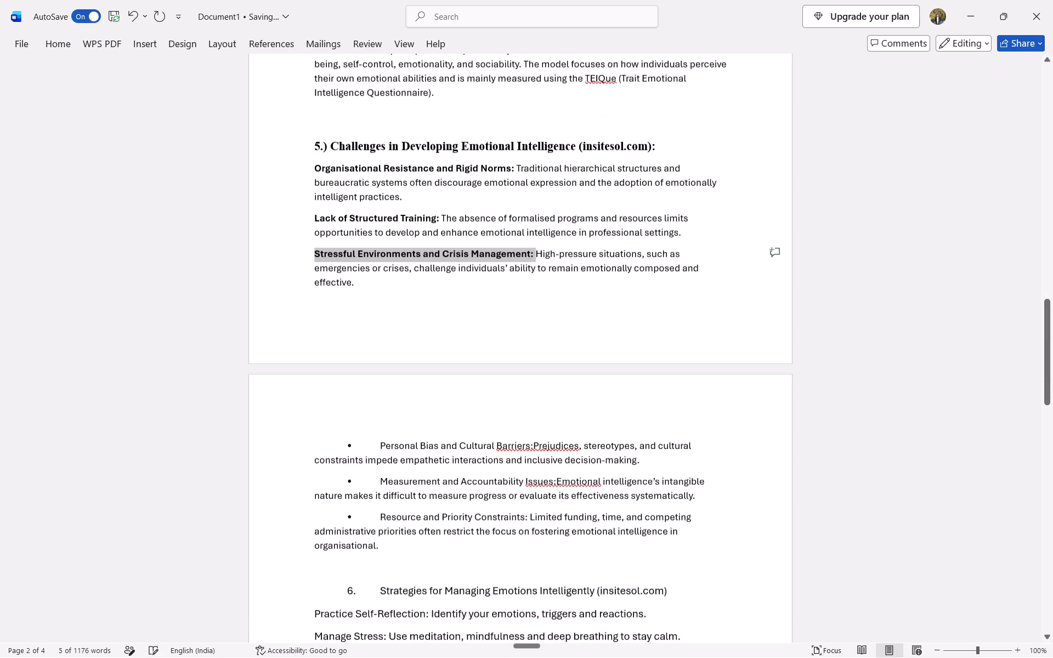
{"action": "scroll", "coordinate": [523, 501], "scroll_direction": "down", "scroll_amount": 1}
{"action": "left_click", "coordinate": [380, 385]}
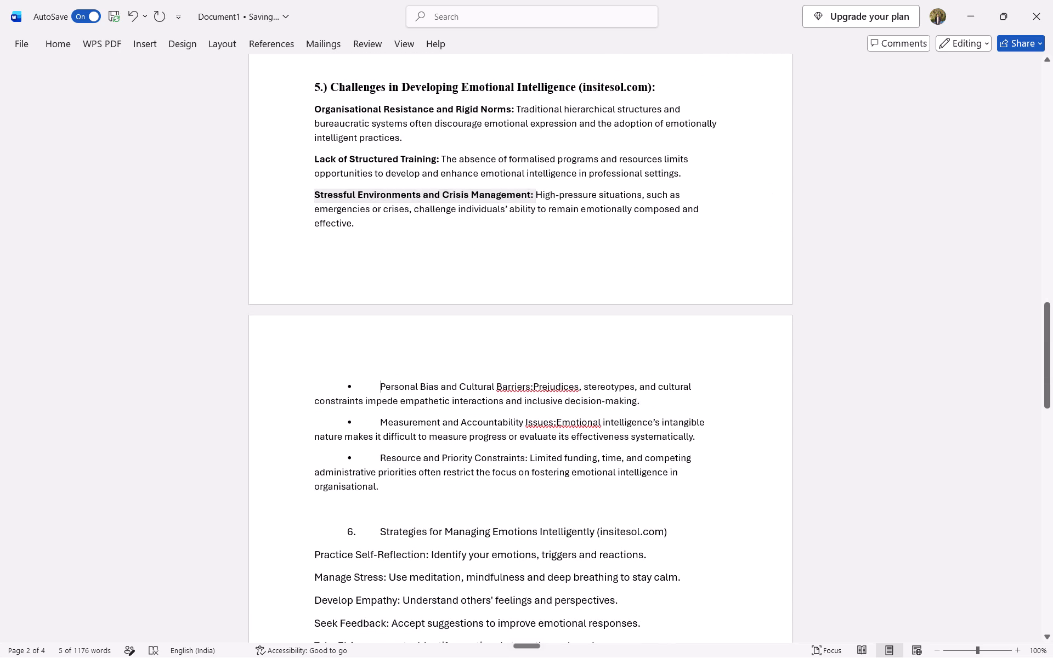
{"action": "key", "text": "BackSpace"}
{"action": "key", "text": "BackSpace"}
{"action": "key", "text": "BackSpace"}
{"action": "key", "text": "BackSpace"}
{"action": "key", "text": "ctrl+z"}
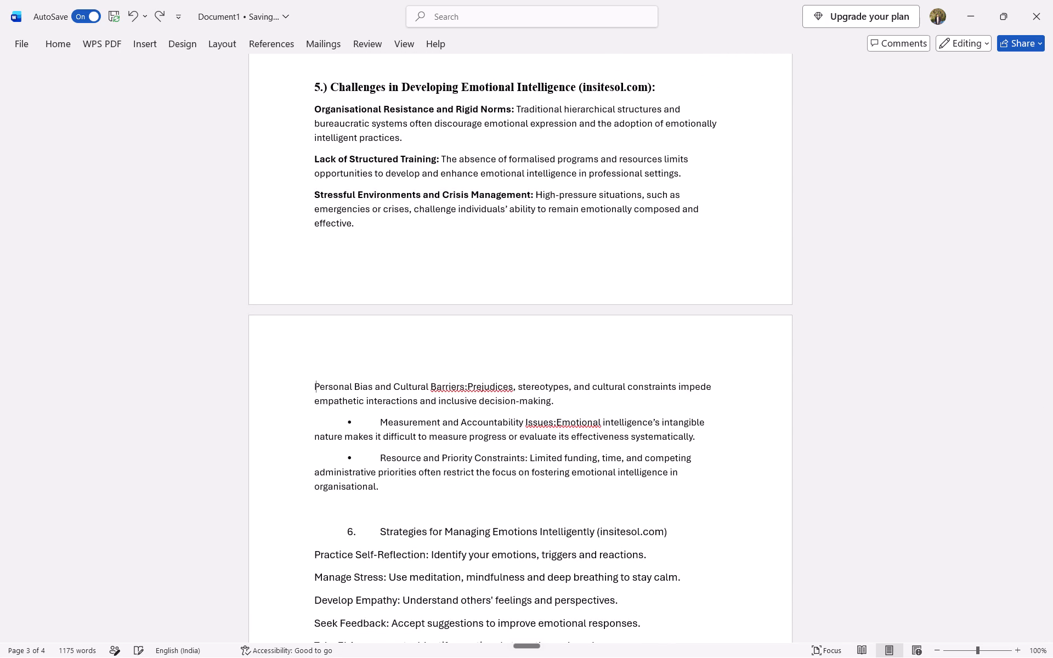
Insert a space between "Barriers:" and "Prejudices" in the "Personal Bias and Cultural Barriers" paragraph.
{"action": "key", "text": "Right"}
{"action": "key", "text": "Right"}
{"action": "key", "text": "Right"}
{"action": "key", "text": "Right"}
{"action": "key", "text": "Right"}
{"action": "key", "text": "Right"}
{"action": "key", "text": "Right"}
{"action": "key", "text": "Right"}
{"action": "key", "text": "Right"}
{"action": "key", "text": "Right"}
{"action": "key", "text": "Right"}
{"action": "key", "text": "Right"}
{"action": "key", "text": "Right"}
{"action": "key", "text": "Right"}
{"action": "key", "text": "Right"}
{"action": "key", "text": "Right"}
{"action": "key", "text": "Right"}
{"action": "key", "text": "Right"}
{"action": "key", "text": "Right"}
{"action": "key", "text": "Right"}
{"action": "key", "text": "Right"}
{"action": "key", "text": "Right"}
{"action": "key", "text": "Right"}
{"action": "key", "text": "Right"}
{"action": "key", "text": "space"}
Bold the lead-in "Personal Bias and Cultural Barriers:".
{"action": "left_click_drag", "start_coordinate": [380, 385], "coordinate": [297, 381]}
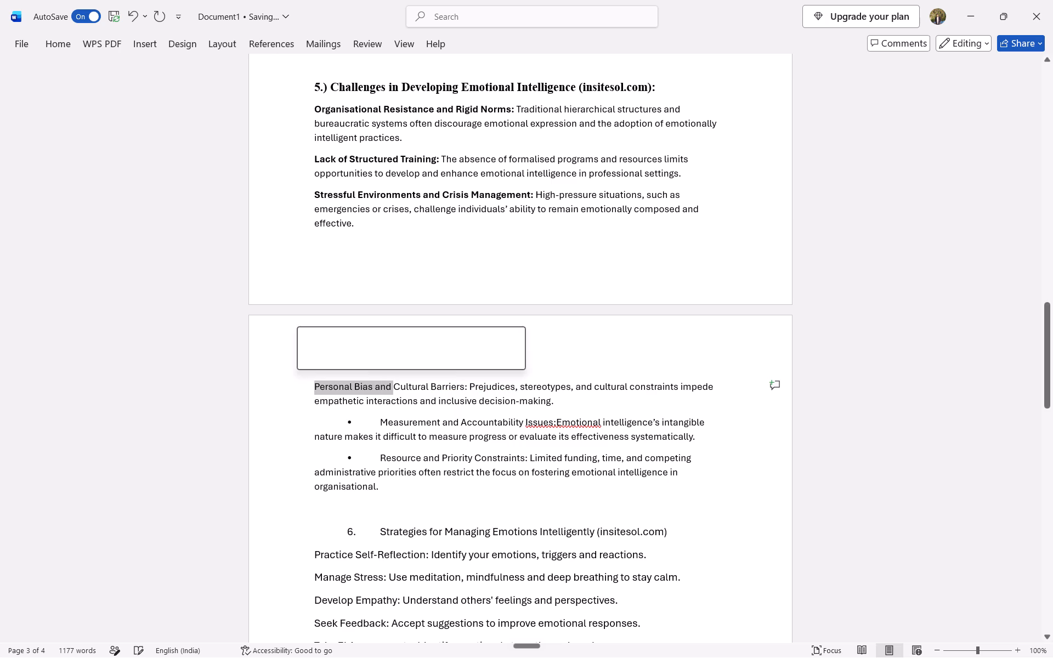
{"action": "double_click", "coordinate": [315, 385]}
{"action": "left_click", "coordinate": [315, 385]}
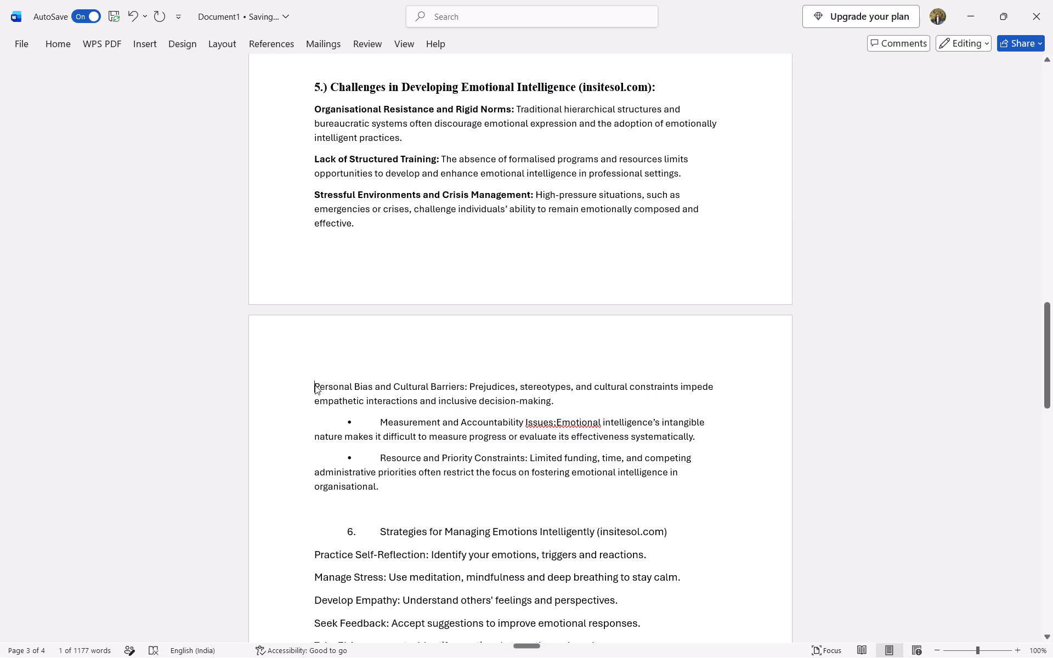
{"action": "left_click_drag", "start_coordinate": [315, 385], "coordinate": [467, 386]}
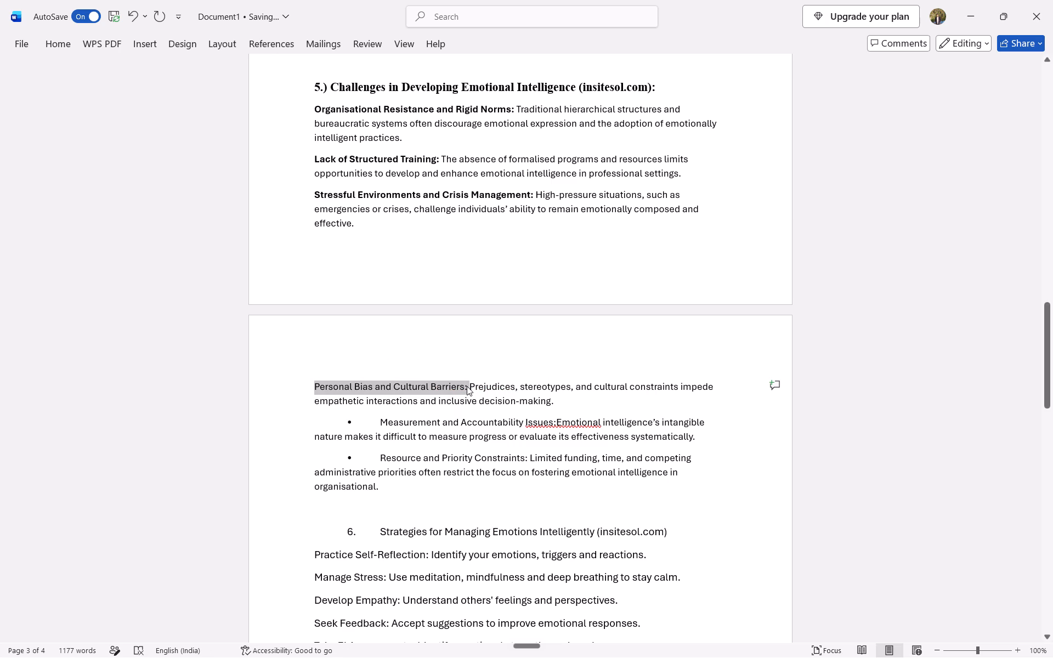
{"action": "key", "text": "ctrl+b"}
Remove the bullet and indentation from the "Measurement and Accountability Issues" paragraph.
{"action": "left_click", "coordinate": [380, 420]}
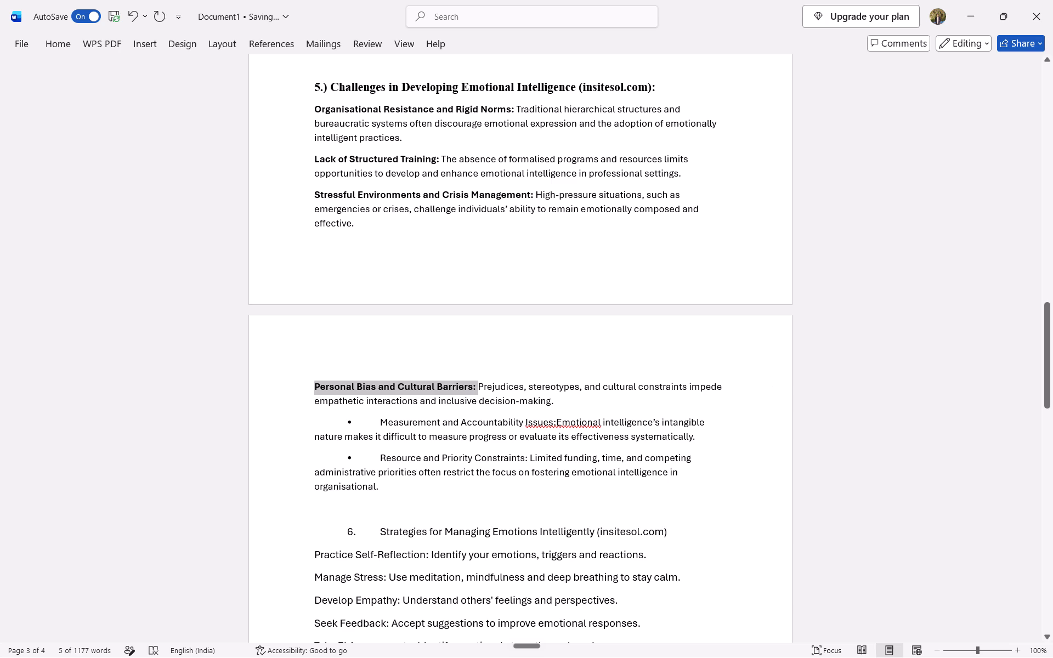
{"action": "key", "text": "BackSpace"}
{"action": "key", "text": "BackSpace"}
{"action": "key", "text": "BackSpace"}
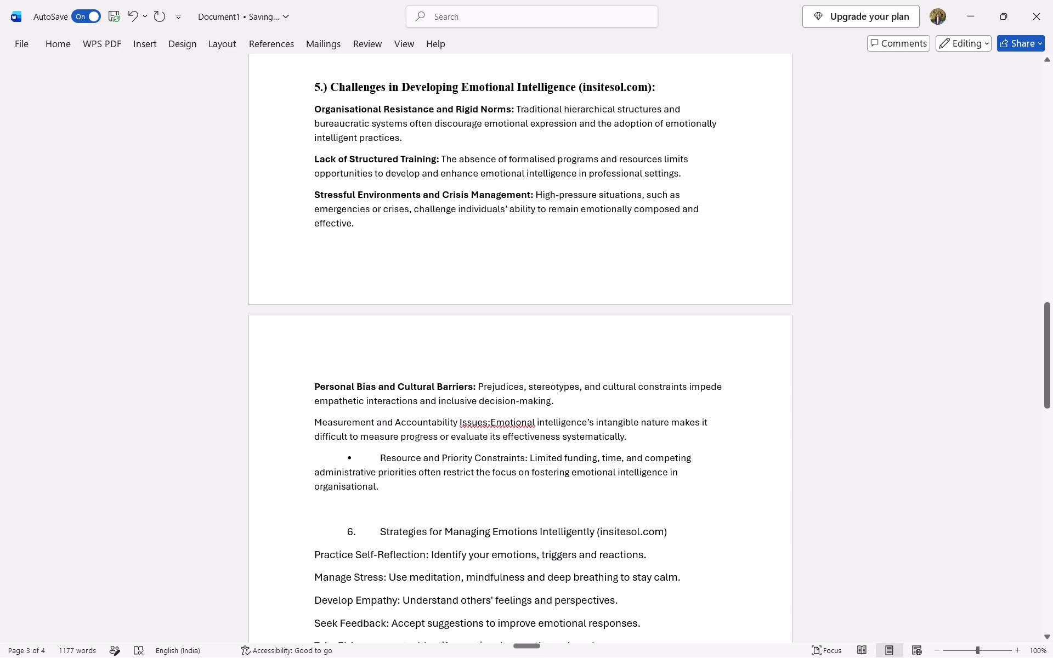
Insert a space between "Issues:" and "Emotional" in the "Measurement and Accountability Issues" paragraph.
{"action": "left_click", "coordinate": [489, 423]}
{"action": "key", "text": "space"}
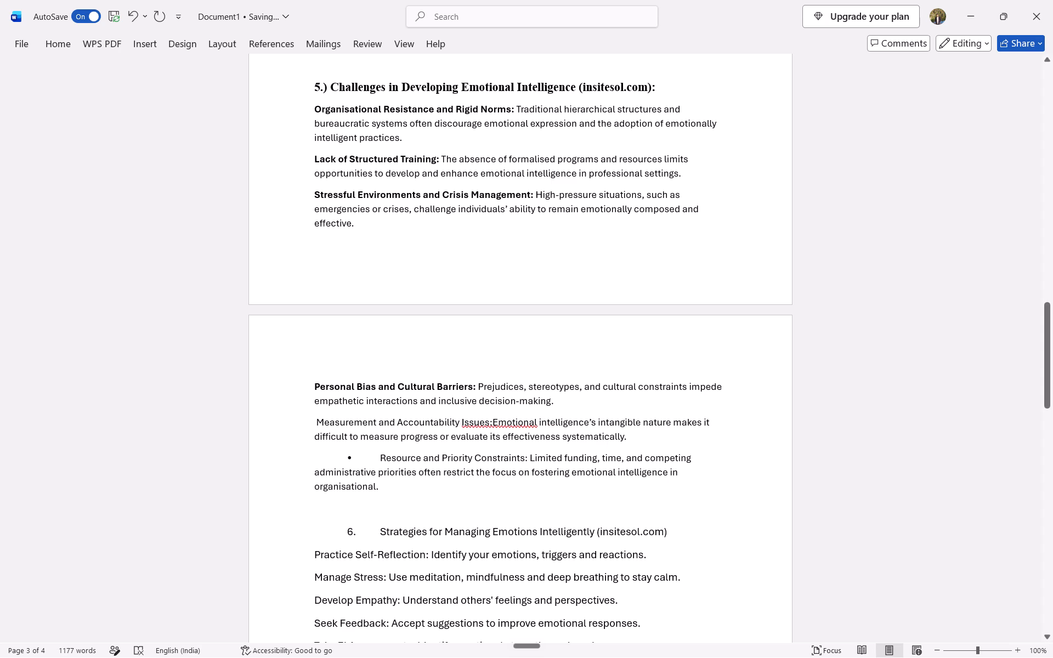
{"action": "left_click", "coordinate": [492, 423]}
{"action": "key", "text": "space"}
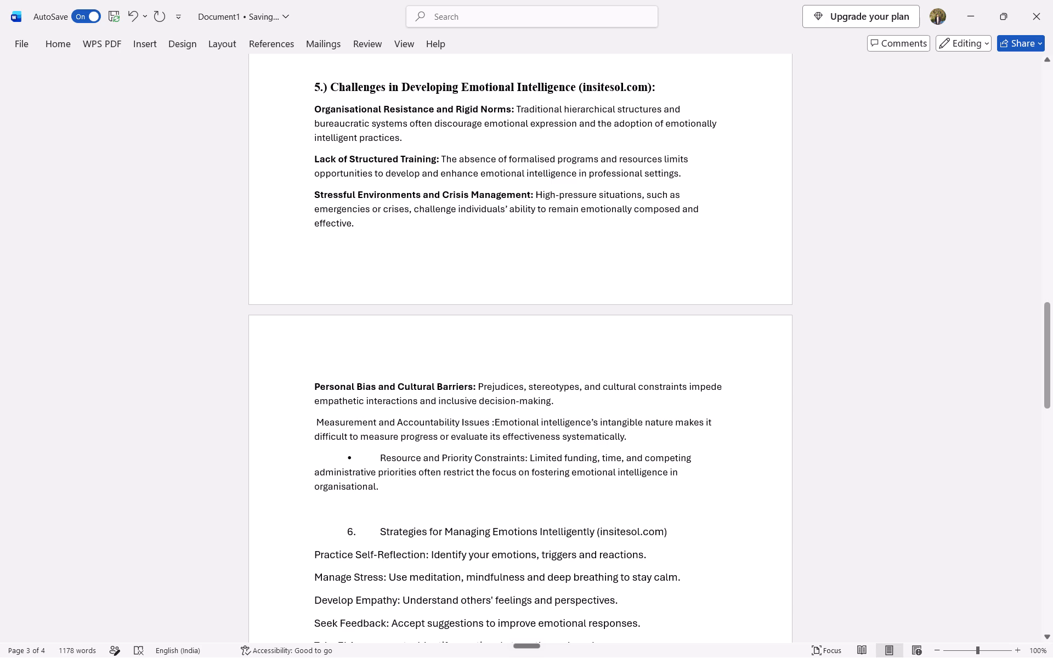
{"action": "key", "text": "ctrl+z"}
{"action": "left_click", "coordinate": [491, 424]}
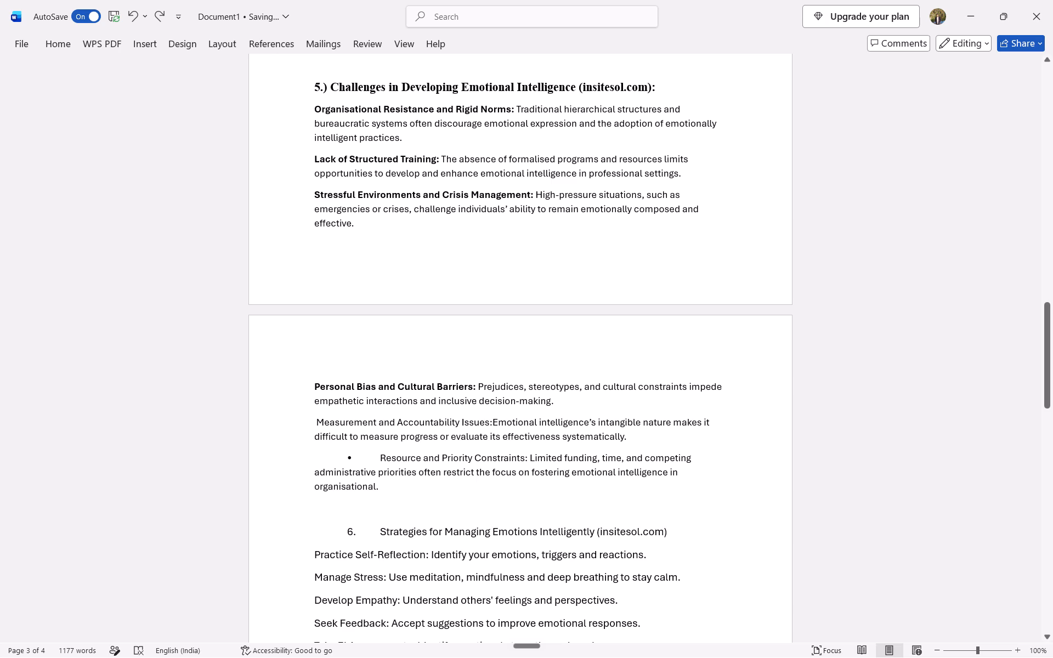
{"action": "left_click", "coordinate": [493, 421]}
{"action": "key", "text": "space"}
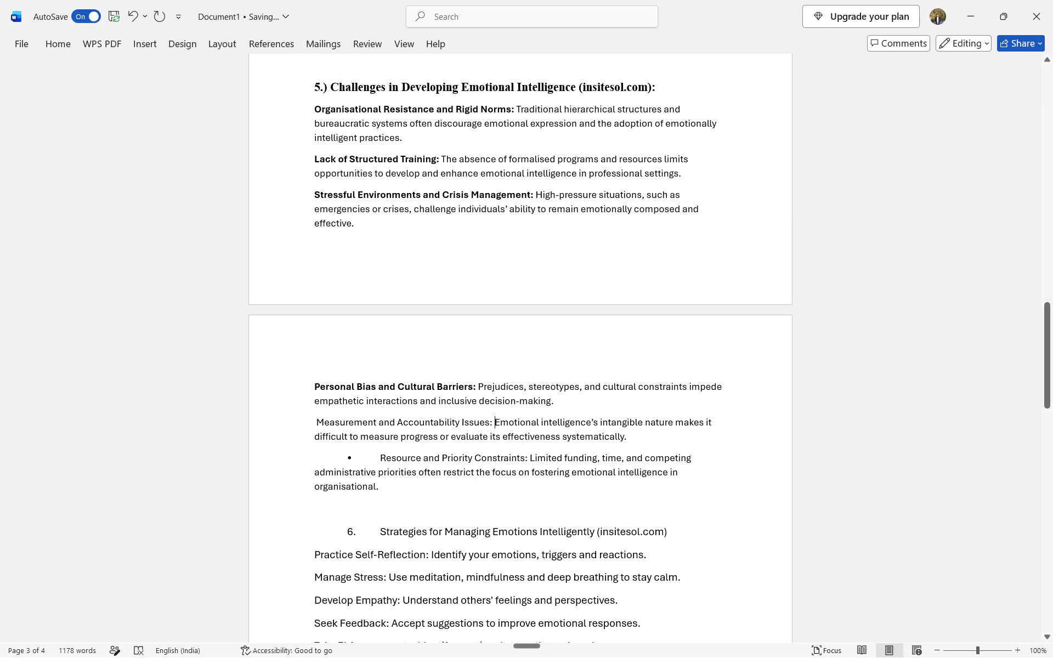
Remove the bullet and indentation from the "Resource and Priority Constraints" paragraph.
{"action": "left_click", "coordinate": [381, 455]}
{"action": "key", "text": "BackSpace"}
{"action": "key", "text": "BackSpace"}
{"action": "key", "text": "BackSpace"}
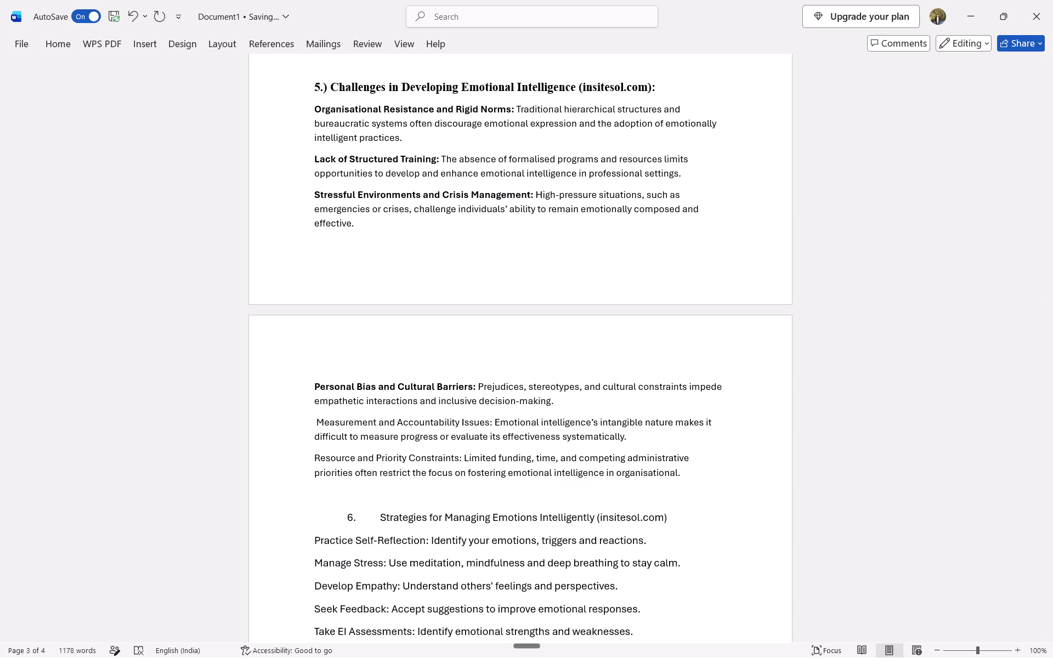
Delete the stray space at the start of the "Measurement and Accountability Issues" paragraph.
{"action": "key", "text": "Up"}
{"action": "key", "text": "Up"}
{"action": "key", "text": "Right"}
{"action": "key", "text": "BackSpace"}
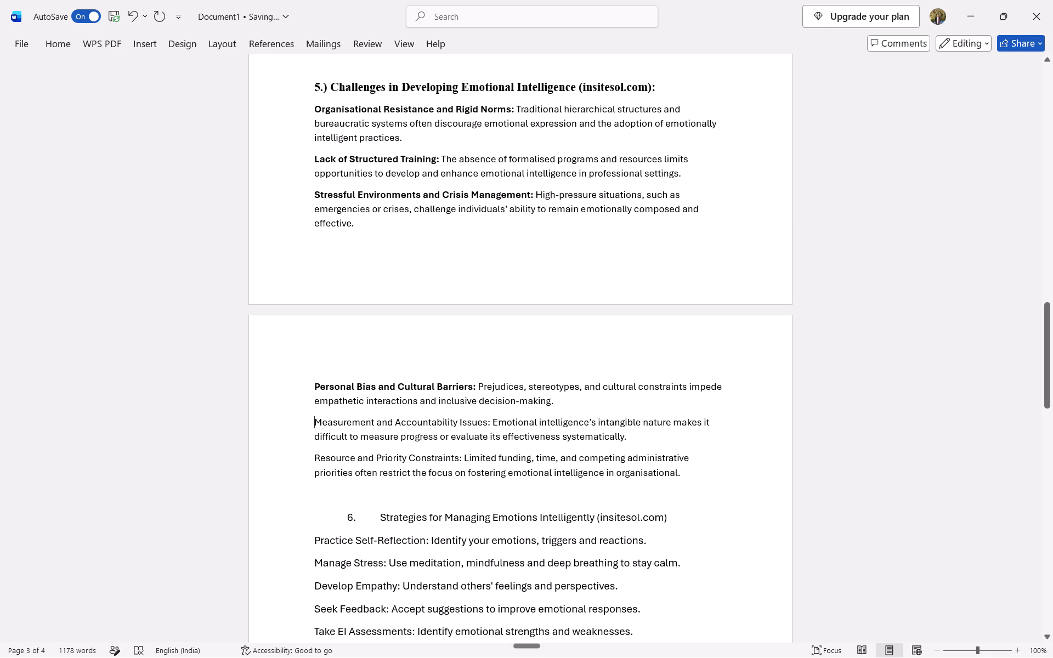
Bold the lead-in "Measurement and Accountability Issues:".
{"action": "left_click_drag", "start_coordinate": [313, 418], "coordinate": [488, 417]}
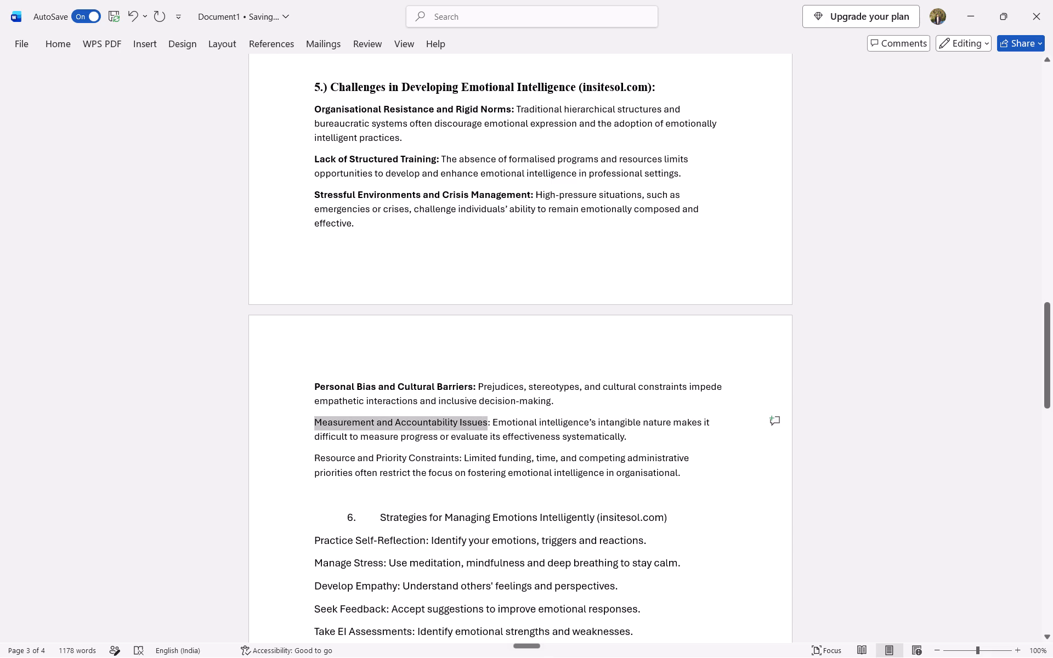
{"action": "left_click_drag", "start_coordinate": [488, 417], "coordinate": [492, 419]}
{"action": "key", "text": "ctrl+b"}
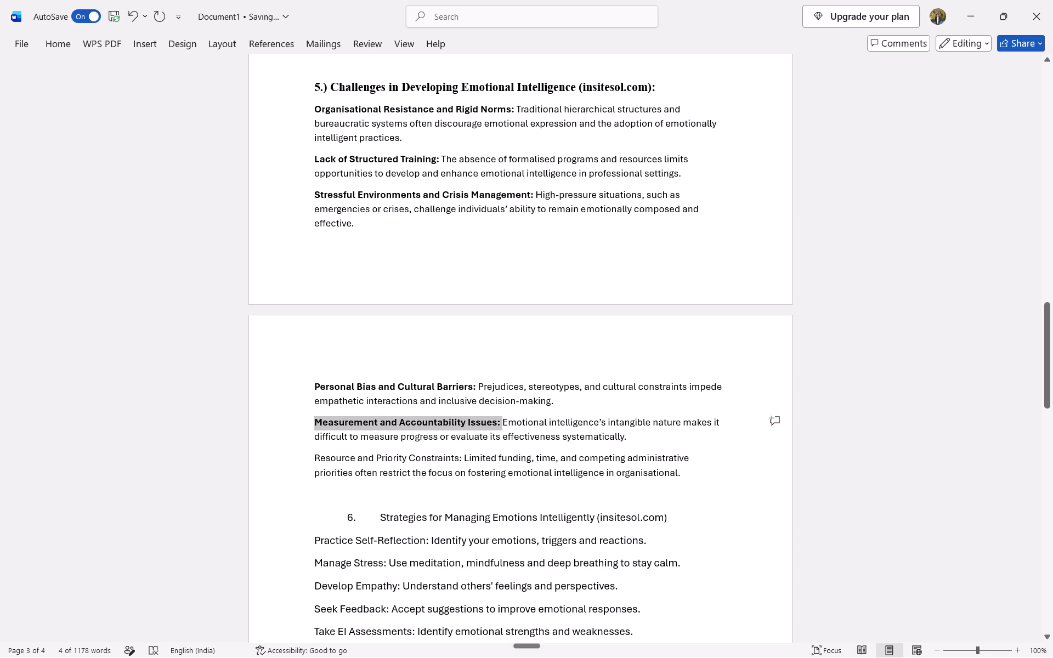
Bold the lead-in "Resource and Priority Constraints:".
{"action": "left_click_drag", "start_coordinate": [316, 459], "coordinate": [445, 458]}
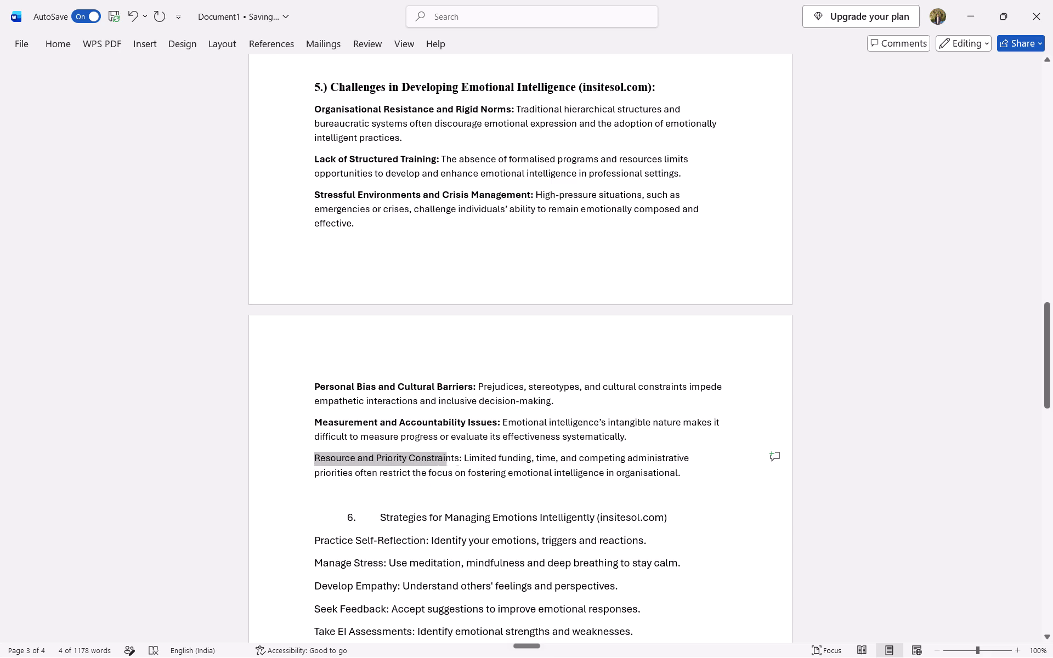
{"action": "left_click_drag", "start_coordinate": [445, 458], "coordinate": [462, 456]}
{"action": "key", "text": "ctrl+b"}
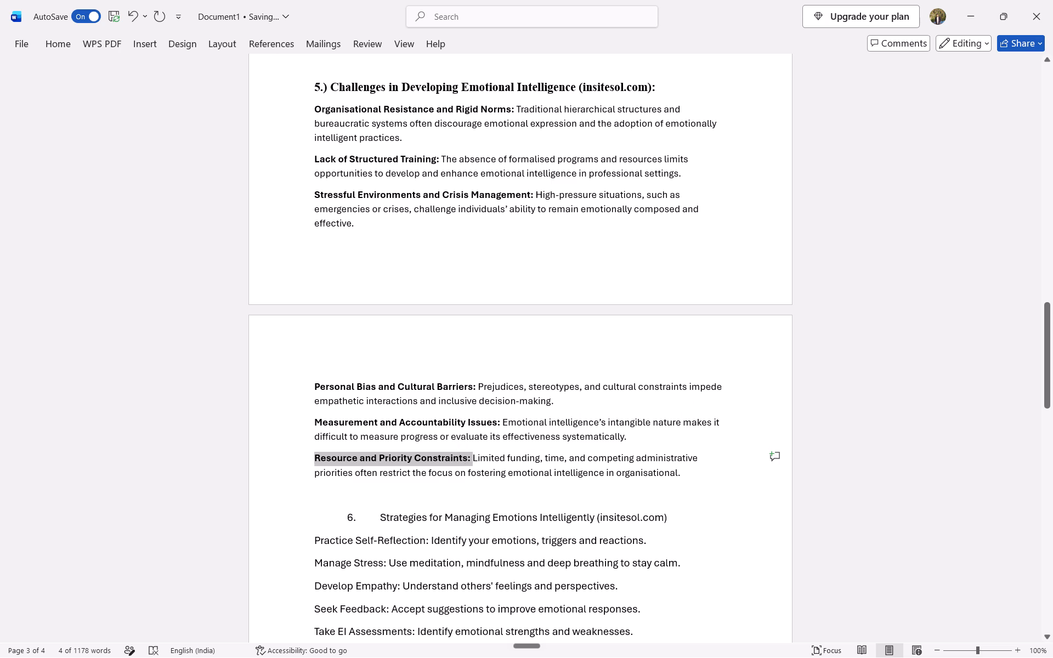
Format all six section 5 paragraphs, from "Organisational Resistance" through "Resource and Priority Constraints", as a bulleted list.
{"action": "left_click_drag", "start_coordinate": [315, 113], "coordinate": [684, 466]}
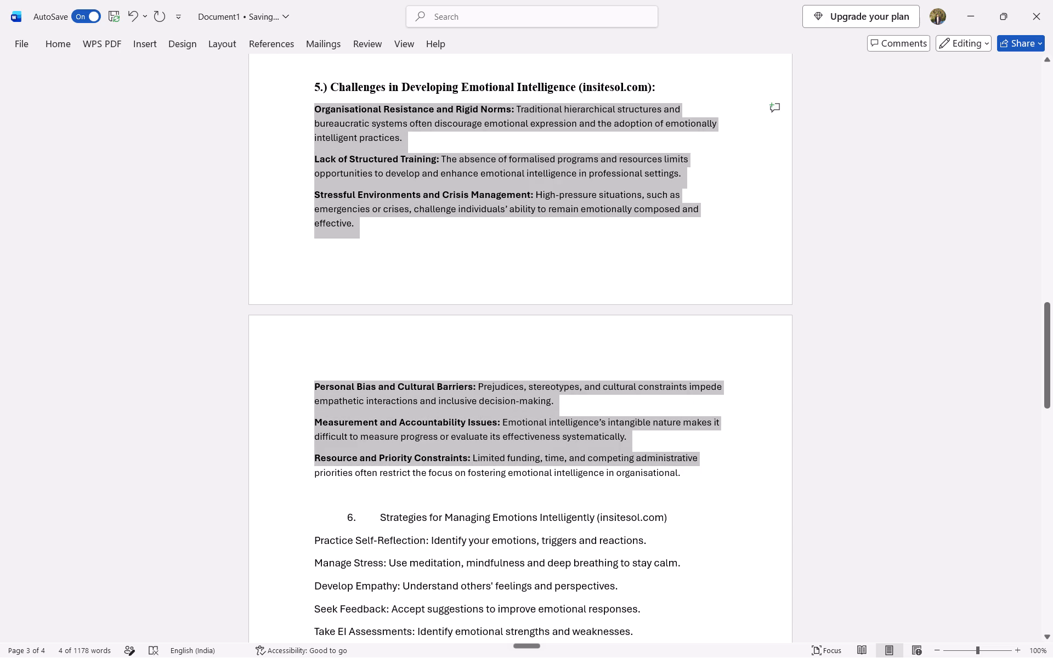
{"action": "left_click_drag", "start_coordinate": [684, 466], "coordinate": [682, 472]}
{"action": "left_click", "coordinate": [794, 453]}
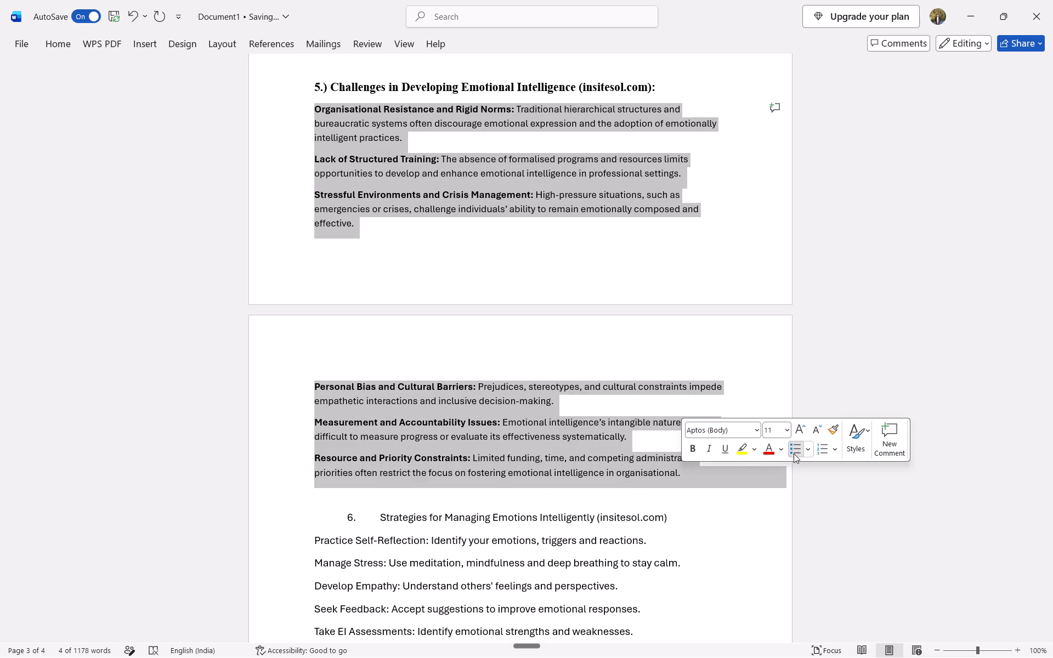
{"action": "left_click", "coordinate": [845, 281]}
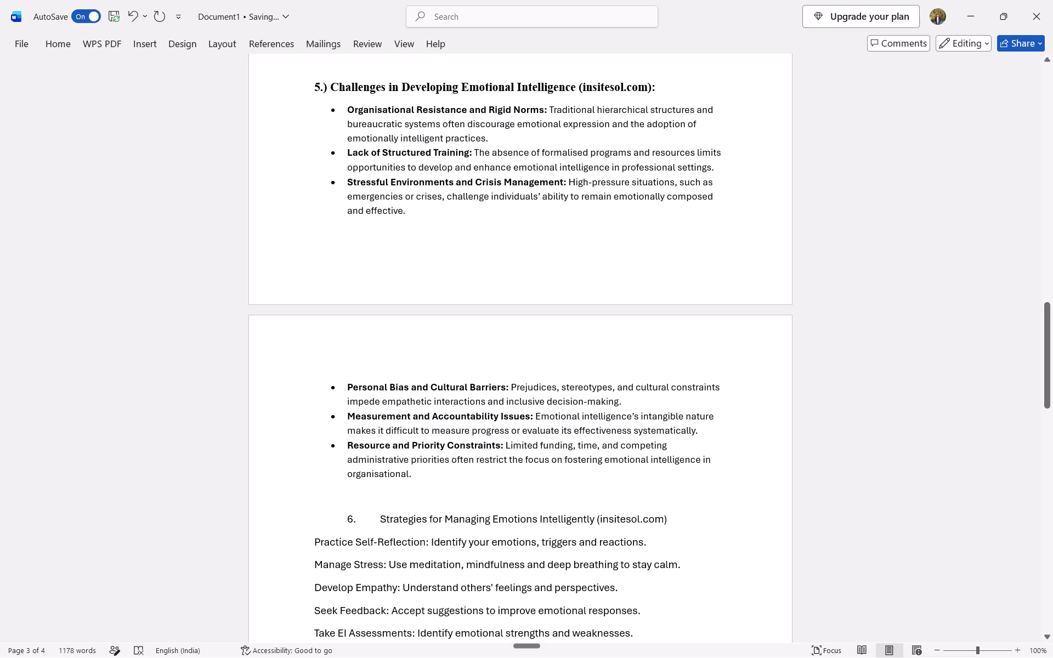
Replace the indented list number of the "Strategies for Managing Emotions Intelligently" heading with a flush "6.)" followed by a space.
{"action": "scroll", "coordinate": [496, 418], "scroll_direction": "down", "scroll_amount": 1}
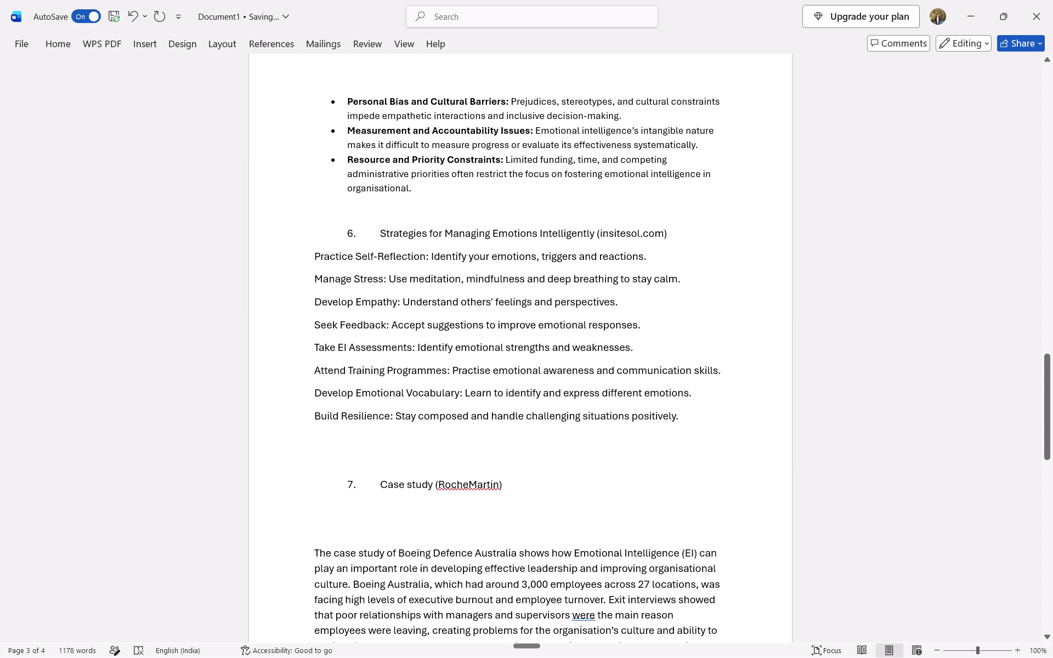
{"action": "scroll", "coordinate": [377, 229], "scroll_direction": "up", "scroll_amount": 11}
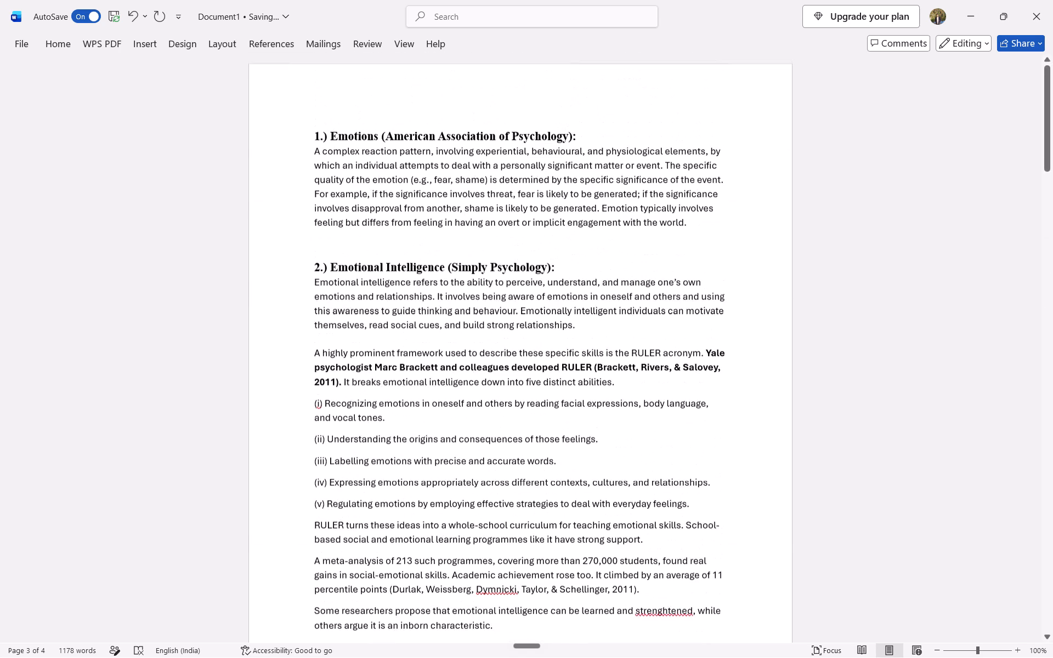
{"action": "scroll", "coordinate": [377, 229], "scroll_direction": "down", "scroll_amount": 5}
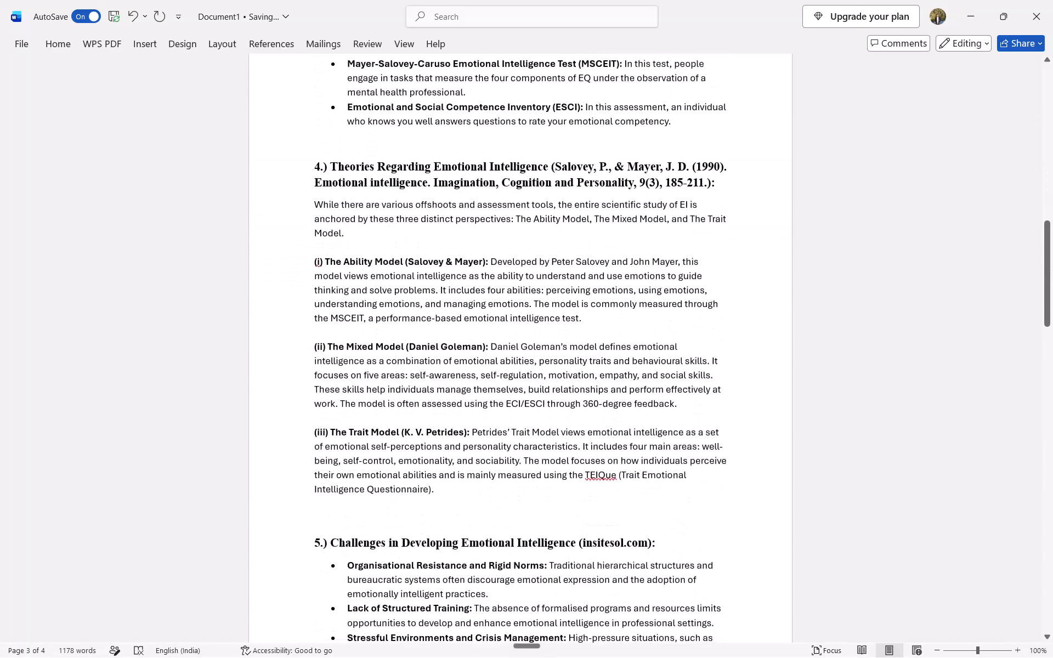
{"action": "scroll", "coordinate": [377, 229], "scroll_direction": "down", "scroll_amount": 5}
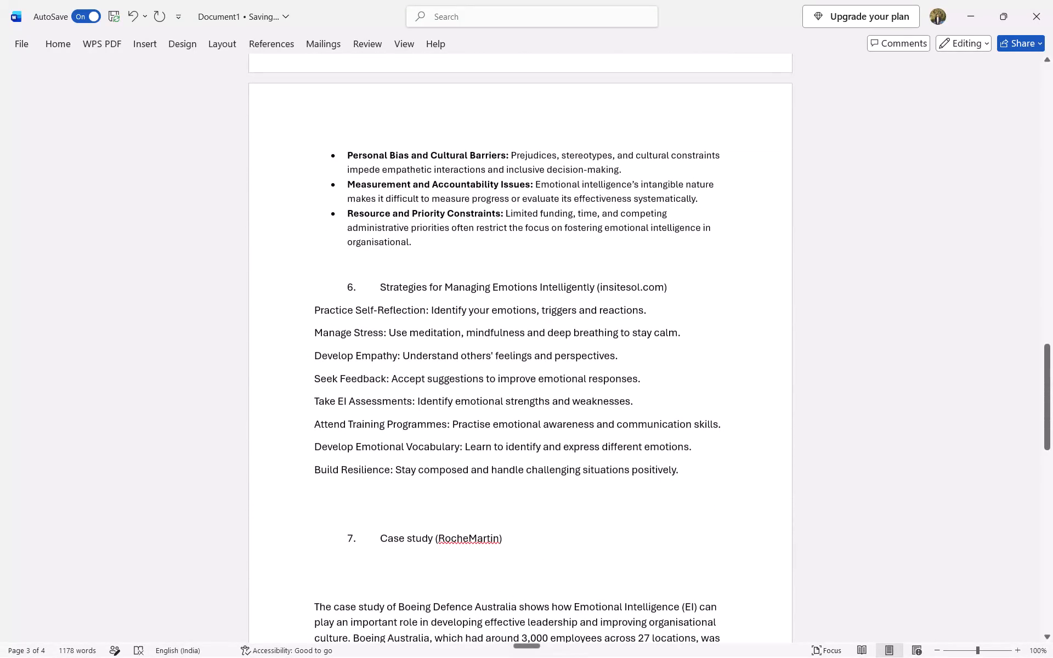
{"action": "left_click", "coordinate": [381, 287]}
{"action": "key", "text": "BackSpace"}
{"action": "key", "text": "BackSpace"}
{"action": "key", "text": "BackSpace"}
{"action": "key", "text": "BackSpace"}
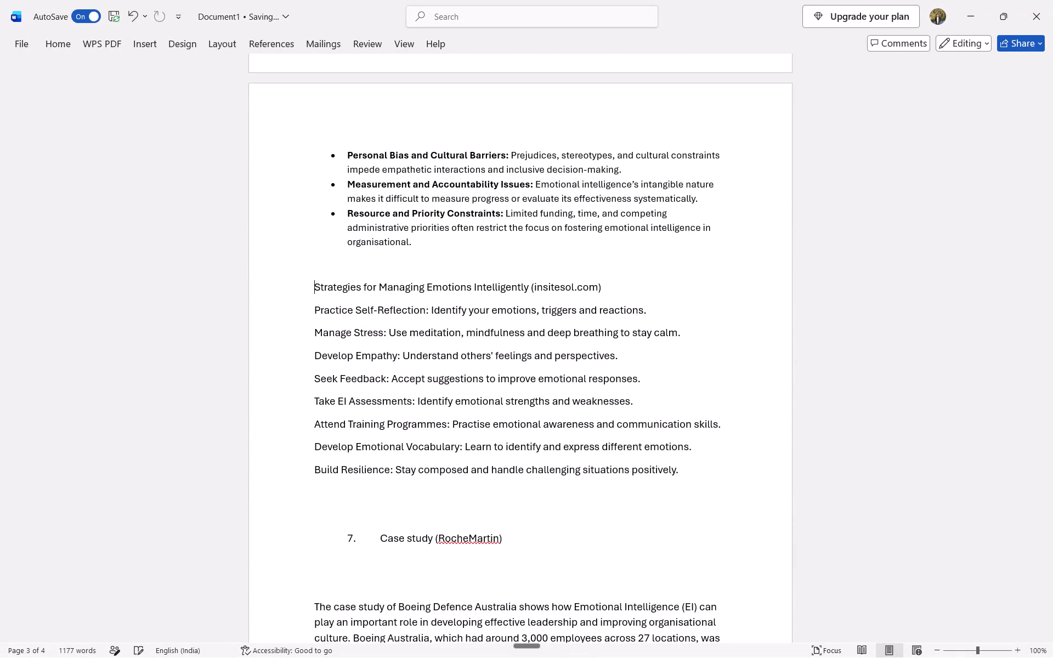
{"action": "key", "text": "space"}
{"action": "key", "text": "Left"}
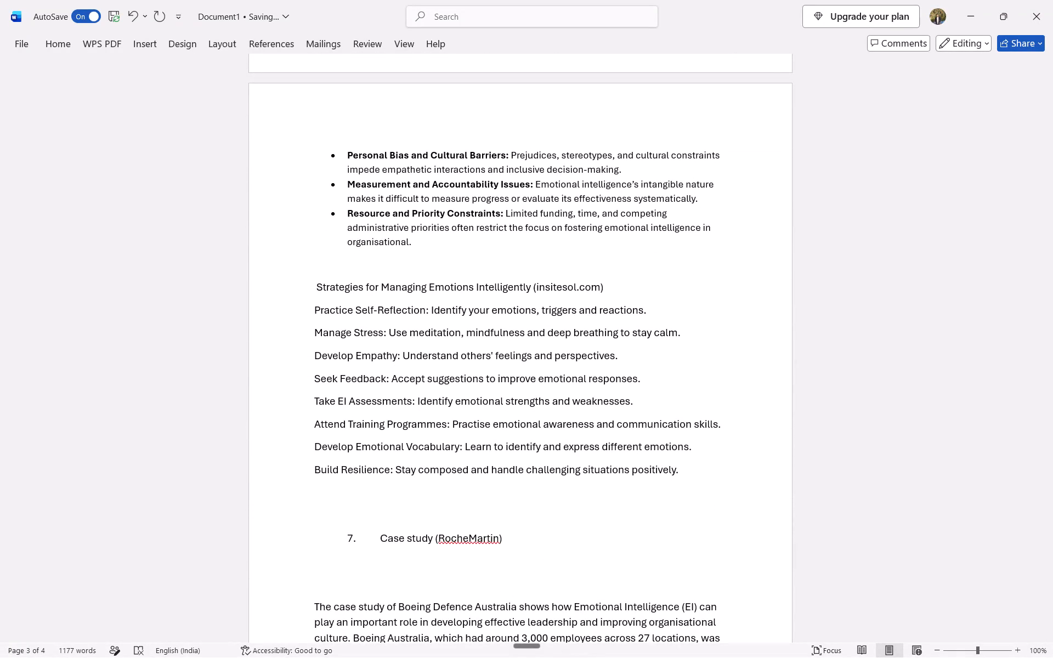
{"action": "type", "text": "6.)"}
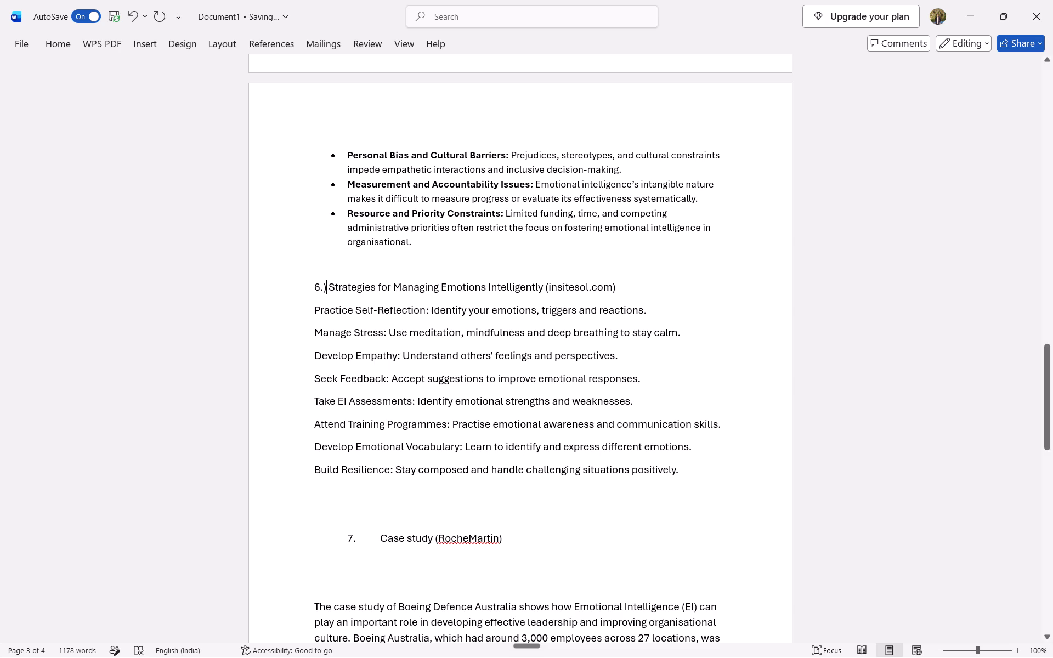
Format the "6.) Strategies for Managing Emotions Intelligently (insitesol.com)" heading as bold Times New Roman, size 13.
{"action": "left_click_drag", "start_coordinate": [314, 287], "coordinate": [635, 286]}
{"action": "key", "text": "ctrl+b"}
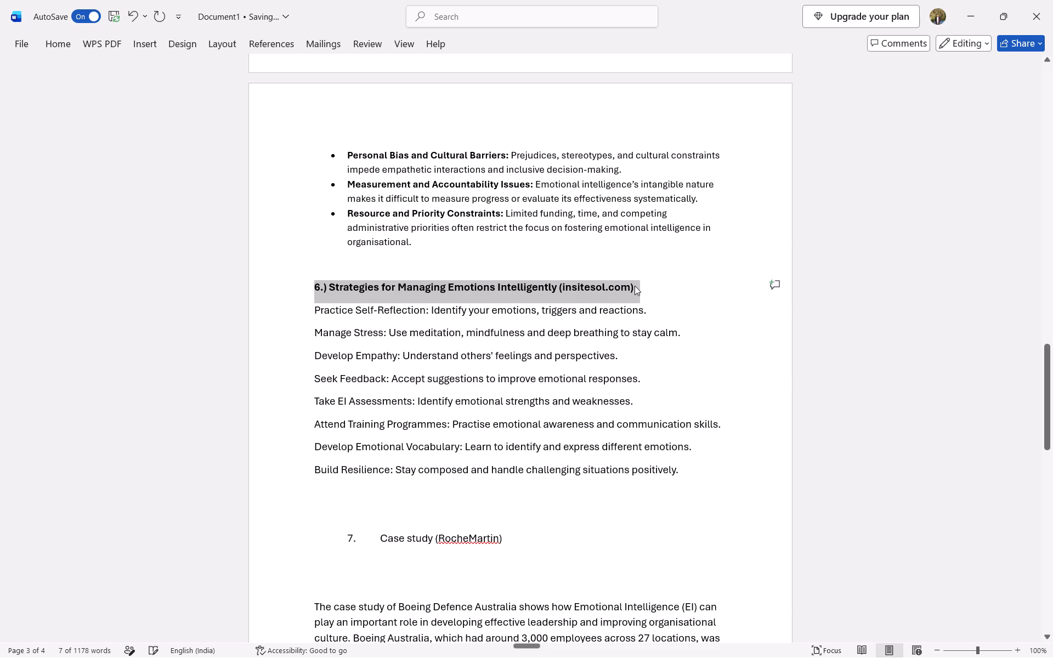
{"action": "right_click", "coordinate": [615, 290]}
{"action": "left_click", "coordinate": [692, 247]}
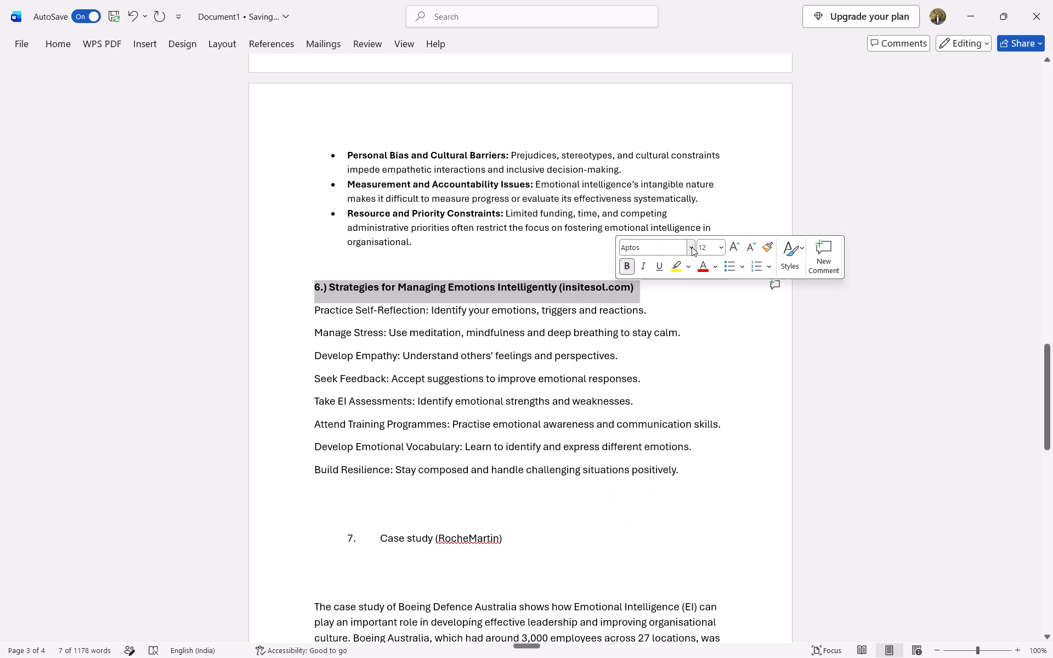
{"action": "left_click", "coordinate": [680, 340]}
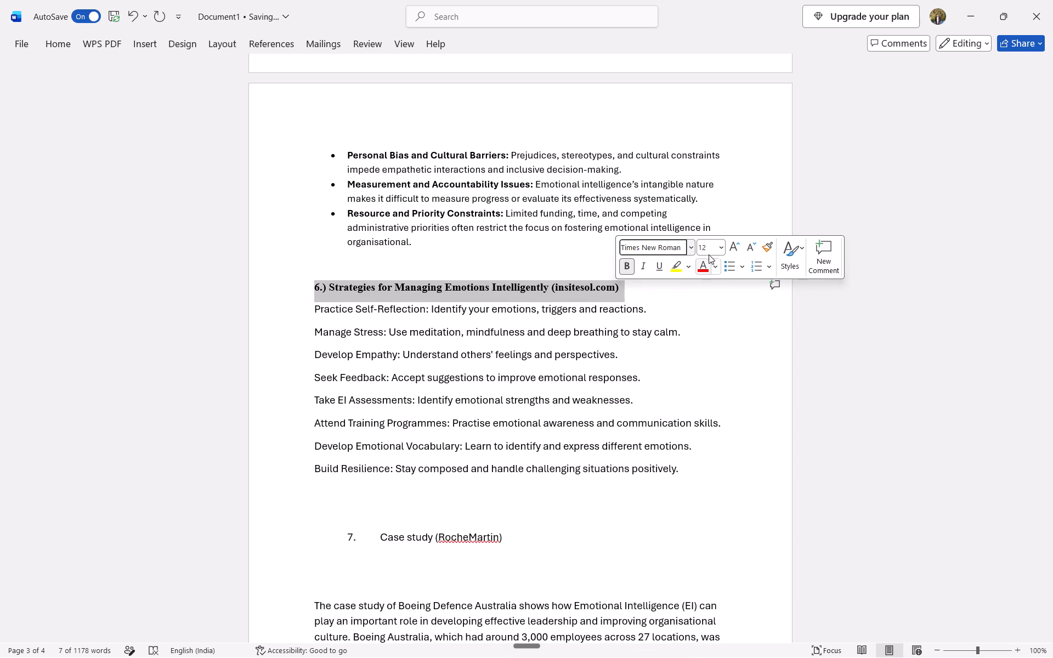
{"action": "left_click", "coordinate": [708, 251]}
{"action": "type", "text": "13"}
{"action": "key", "text": "Return"}
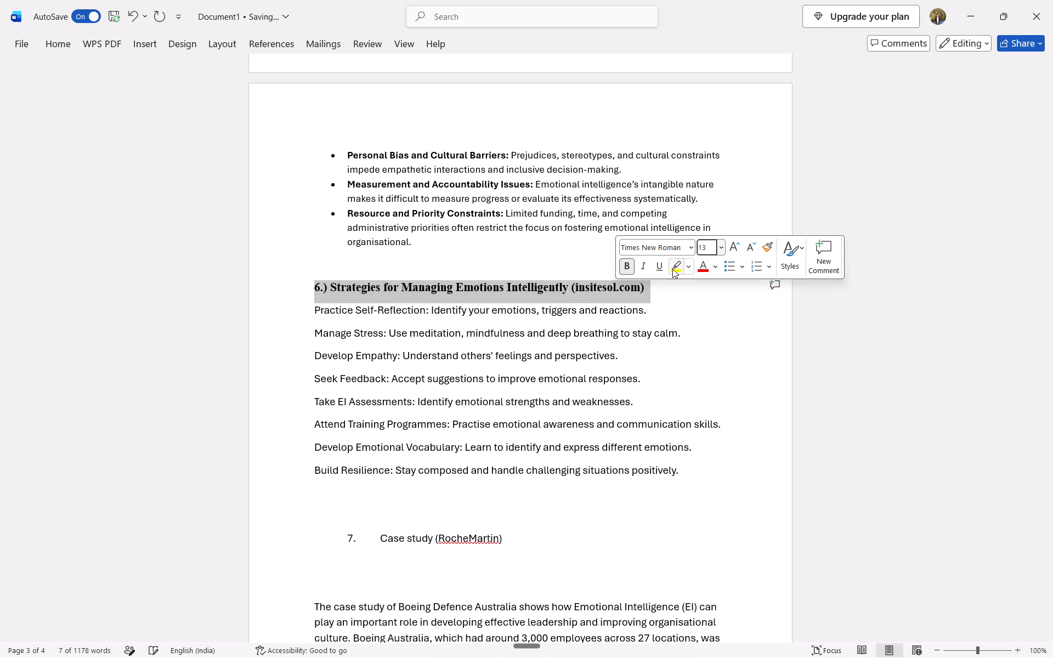
Add a single colon to the end of the "6.) Strategies for Managing Emotions Intelligently (insitesol.com)" heading.
{"action": "left_click", "coordinate": [645, 294]}
{"action": "type", "text": "::"}
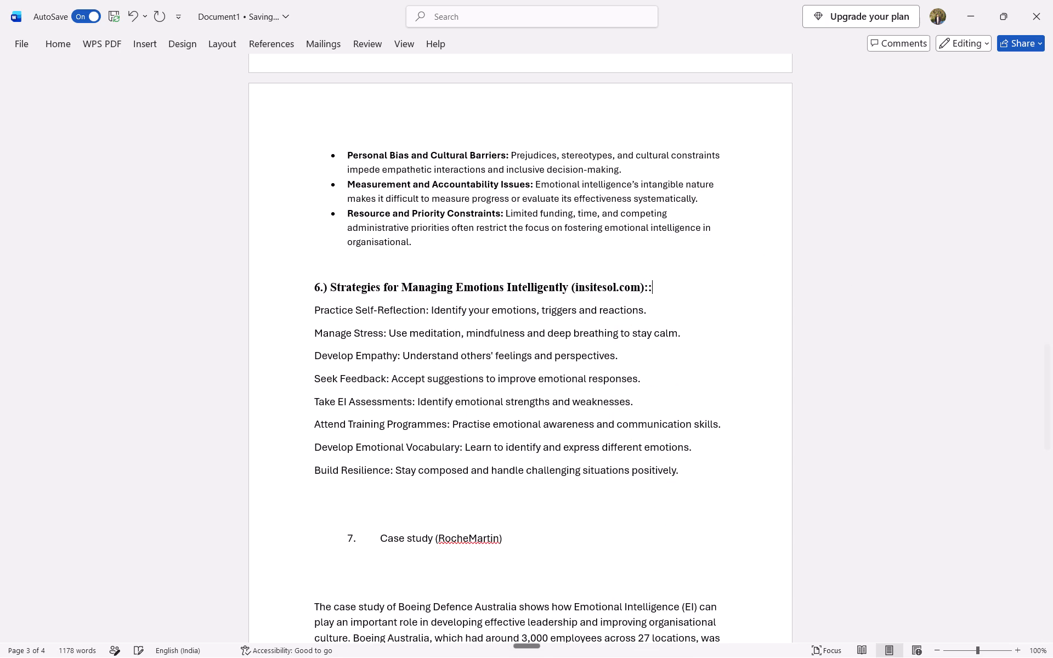
{"action": "key", "text": "BackSpace"}
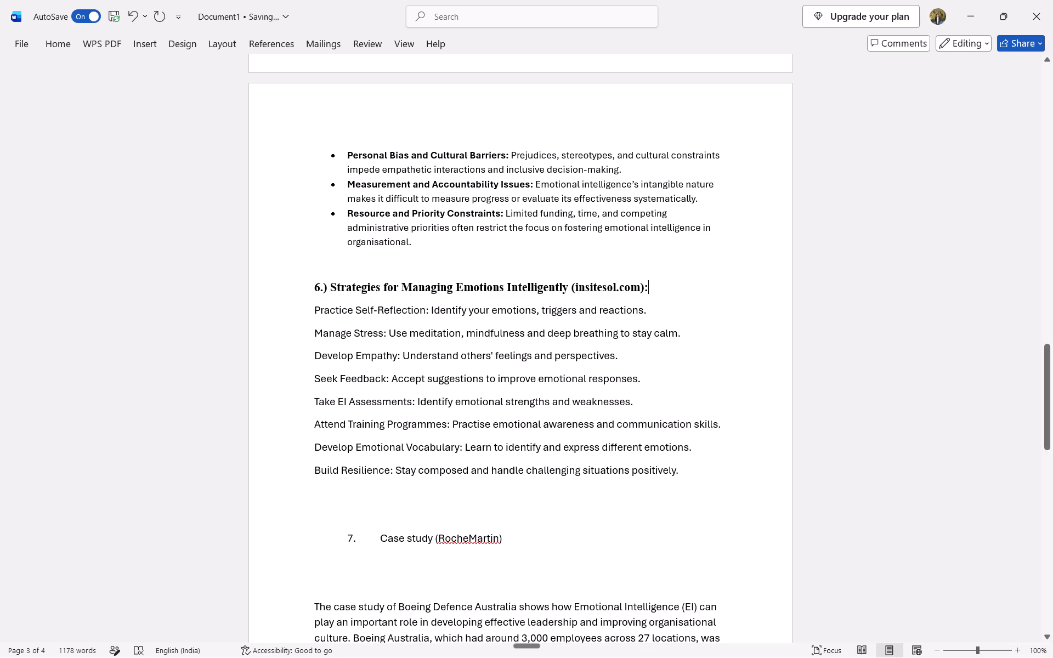
Set the font size of the eight section 6 paragraphs, from "Practice Self-Reflection" through "Build Resilience", to 11.
{"action": "left_click_drag", "start_coordinate": [310, 312], "coordinate": [714, 483]}
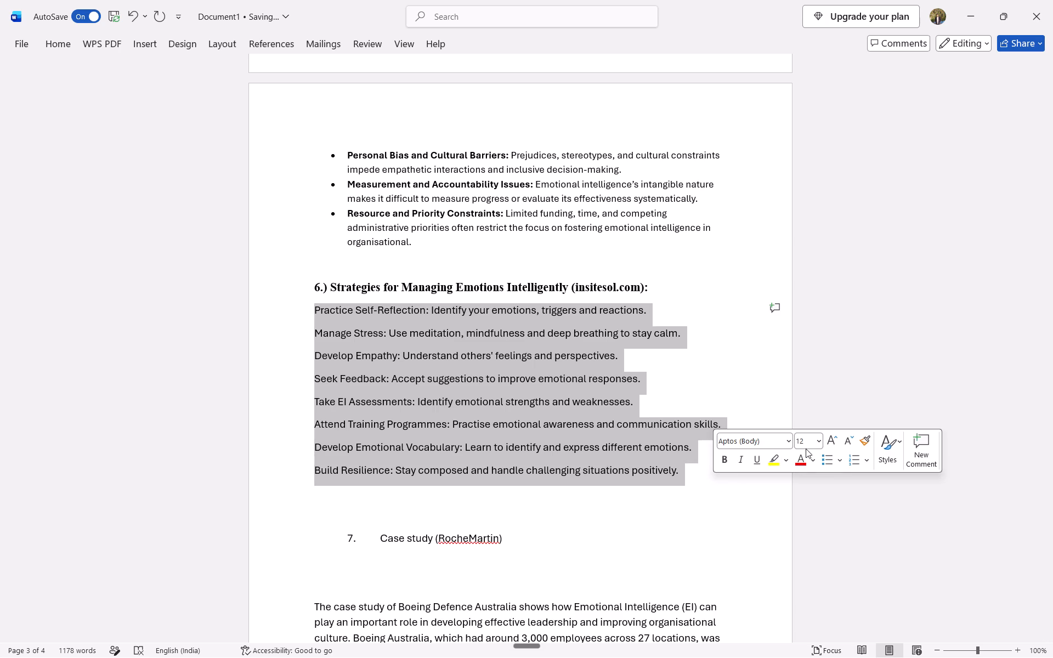
{"action": "left_click", "coordinate": [804, 441]}
{"action": "type", "text": "11"}
{"action": "key", "text": "Return"}
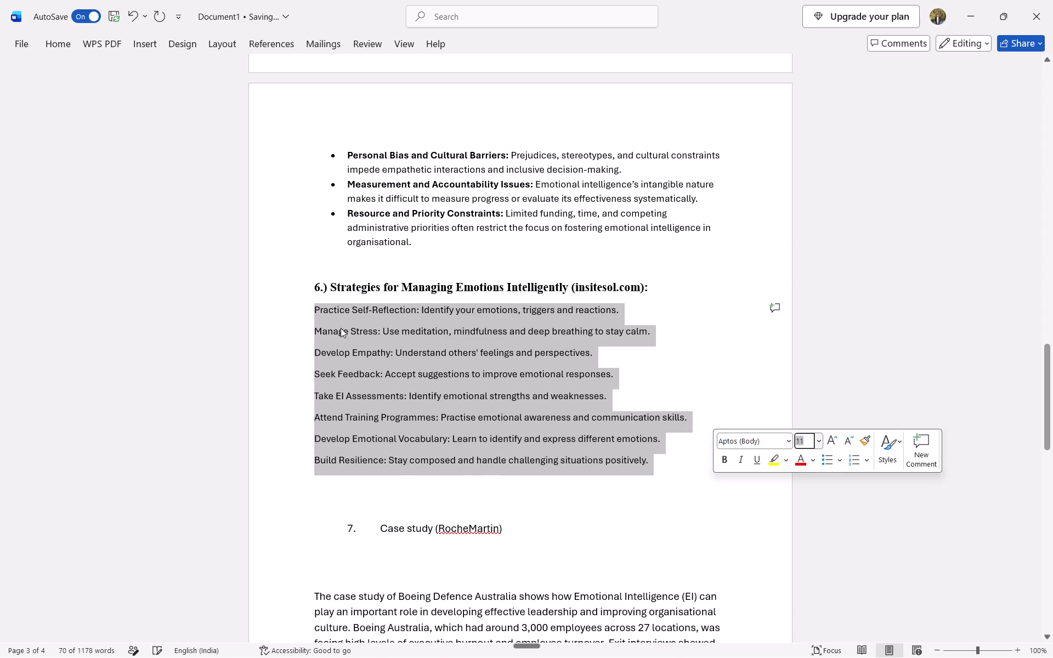
{"action": "left_click", "coordinate": [312, 329]}
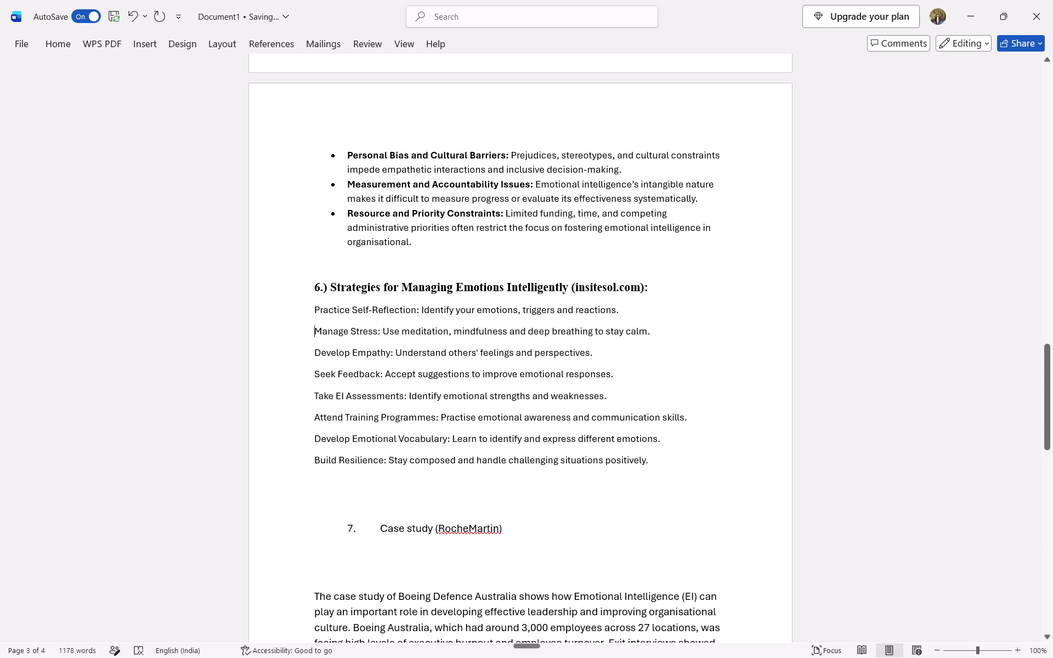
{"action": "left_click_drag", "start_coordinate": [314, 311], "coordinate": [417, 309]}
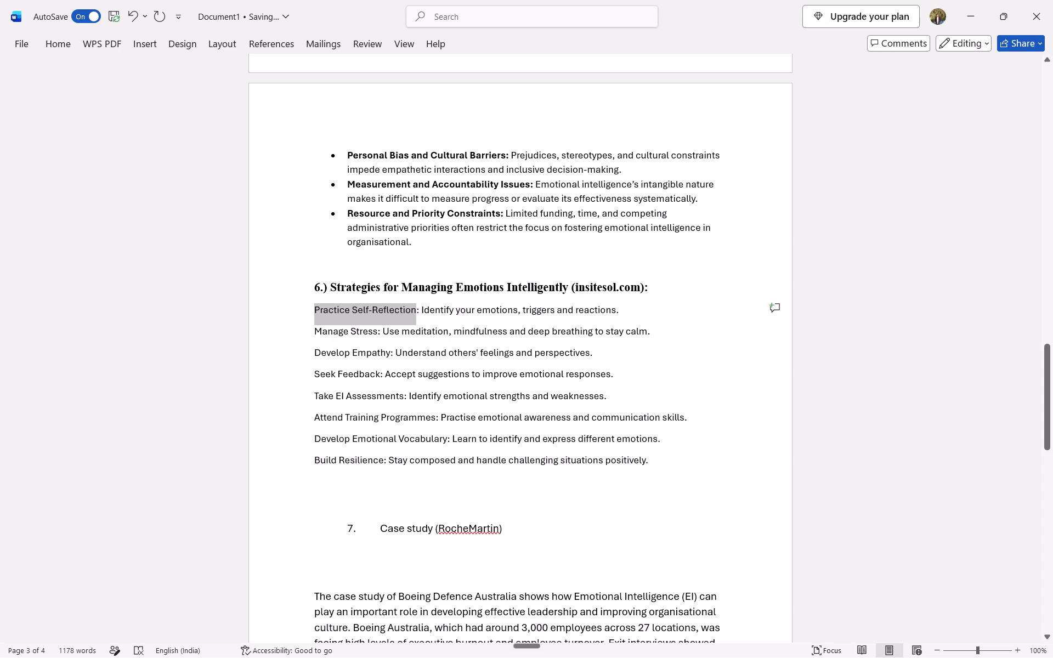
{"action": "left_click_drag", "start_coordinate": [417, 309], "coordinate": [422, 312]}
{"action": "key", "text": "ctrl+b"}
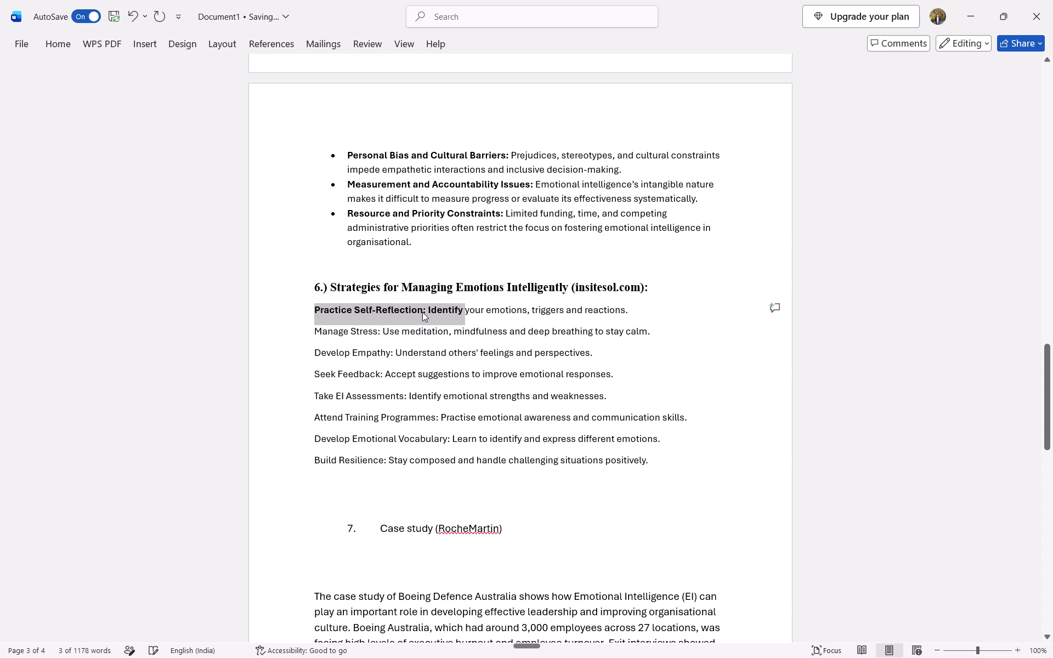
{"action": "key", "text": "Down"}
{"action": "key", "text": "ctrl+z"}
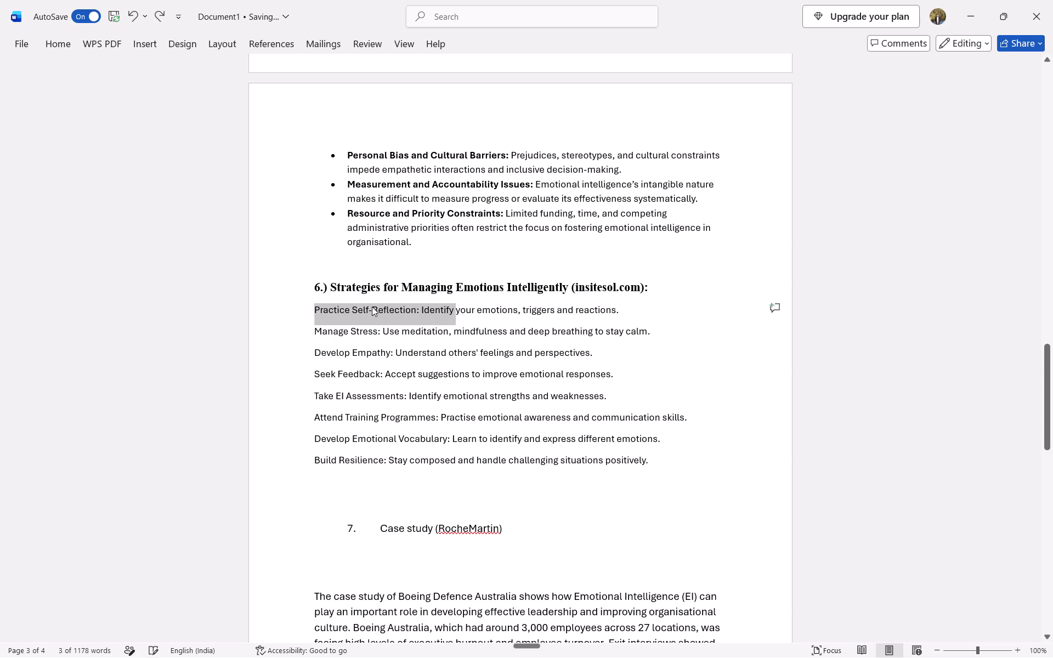
Bold only the lead-in "Practice Self-Reflection:" in the first section 6 paragraph.
{"action": "left_click", "coordinate": [319, 305]}
{"action": "left_click_drag", "start_coordinate": [310, 312], "coordinate": [372, 315]}
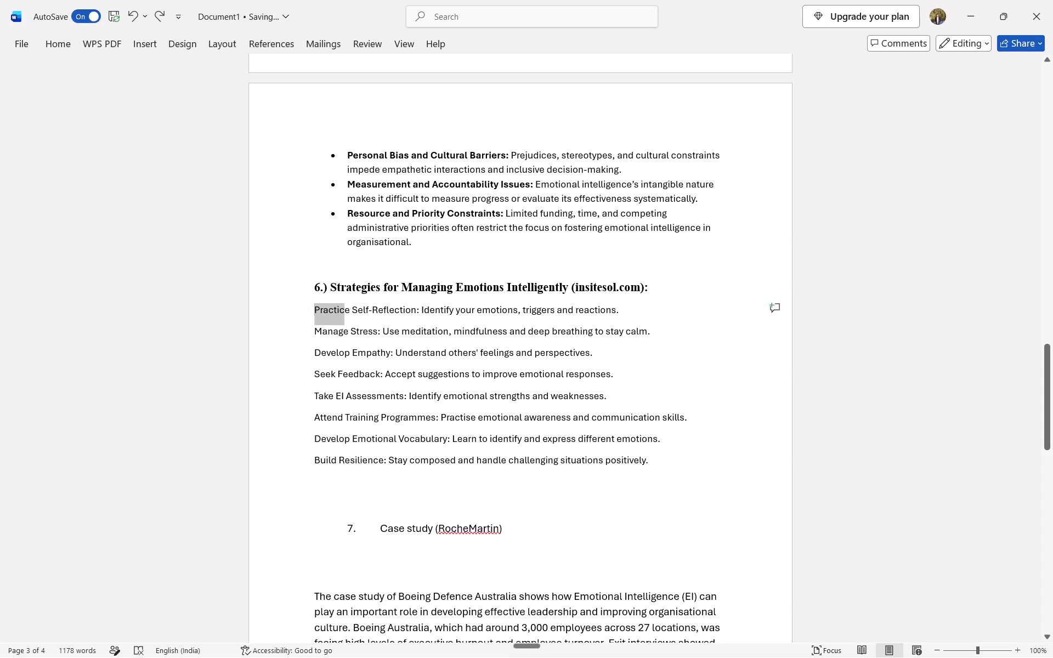
{"action": "left_click_drag", "start_coordinate": [372, 315], "coordinate": [421, 308]}
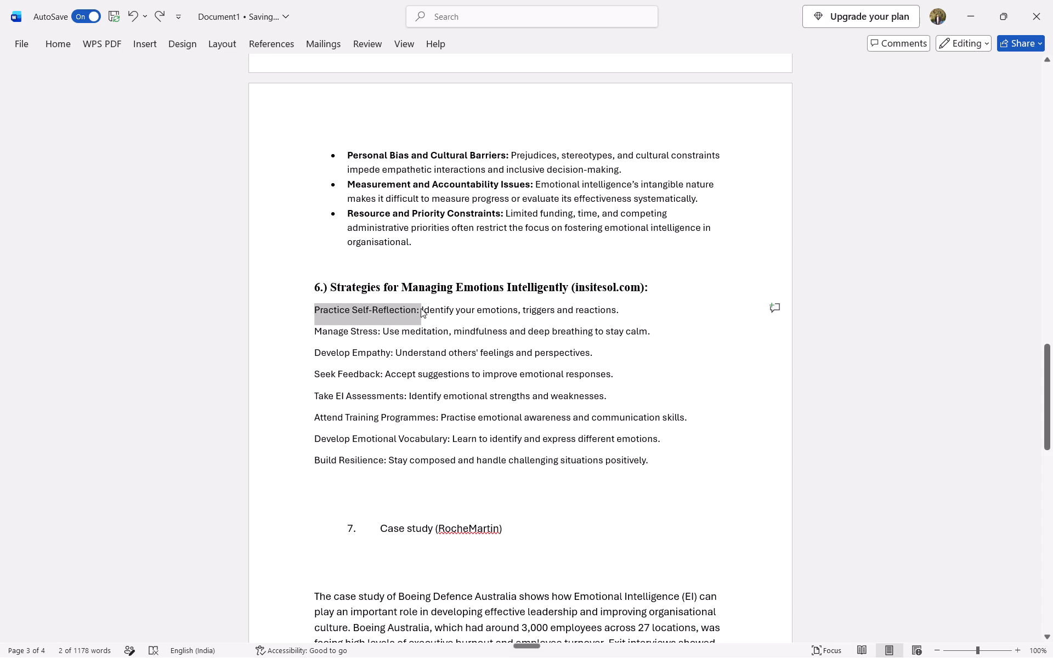
{"action": "key", "text": "ctrl+b"}
Bold the lead-ins "Manage Stress:" and "Develop Empathy:" in section 6.
{"action": "key", "text": "Down"}
{"action": "key", "text": "Left"}
{"action": "key", "text": "Left"}
{"action": "key", "text": "Left"}
{"action": "key", "text": "Left"}
{"action": "key", "text": "Left"}
{"action": "key", "text": "Left"}
{"action": "key", "text": "Left"}
{"action": "key", "text": "Left"}
{"action": "key", "text": "Left"}
{"action": "key", "text": "Left"}
{"action": "key", "text": "Left"}
{"action": "key", "text": "Left"}
{"action": "key", "text": "Left"}
{"action": "key", "text": "Left"}
{"action": "key", "text": "Left"}
{"action": "key", "text": "Left"}
{"action": "key", "text": "Left"}
{"action": "key", "text": "Left"}
{"action": "key", "text": "Left"}
{"action": "key", "text": "Left"}
{"action": "key", "text": "Left"}
{"action": "key", "text": "Left"}
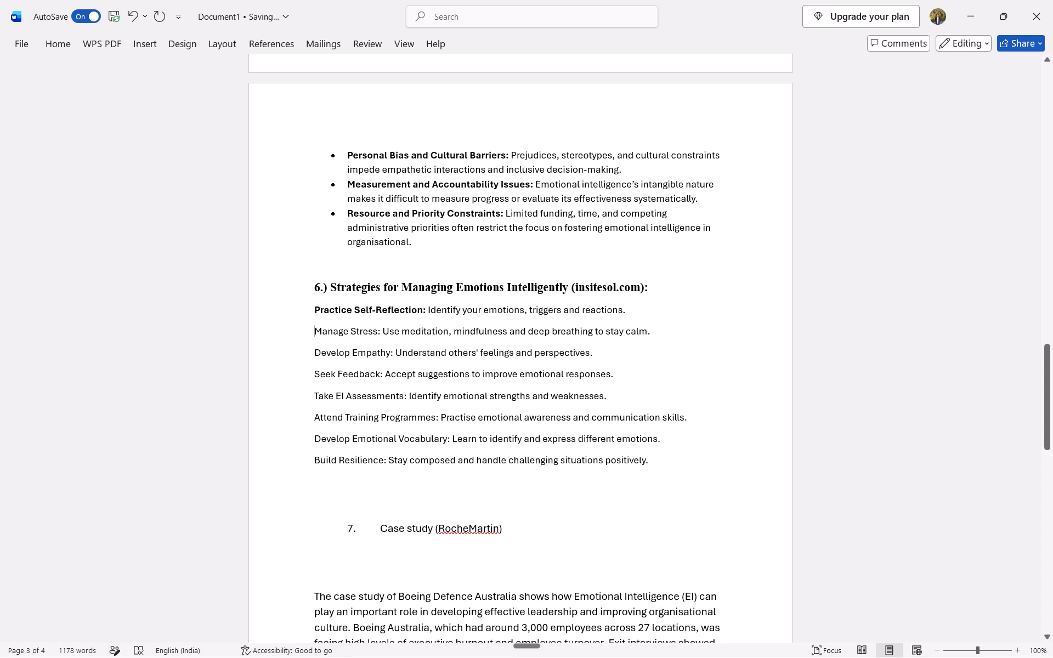
{"action": "left_click_drag", "start_coordinate": [318, 329], "coordinate": [377, 331]}
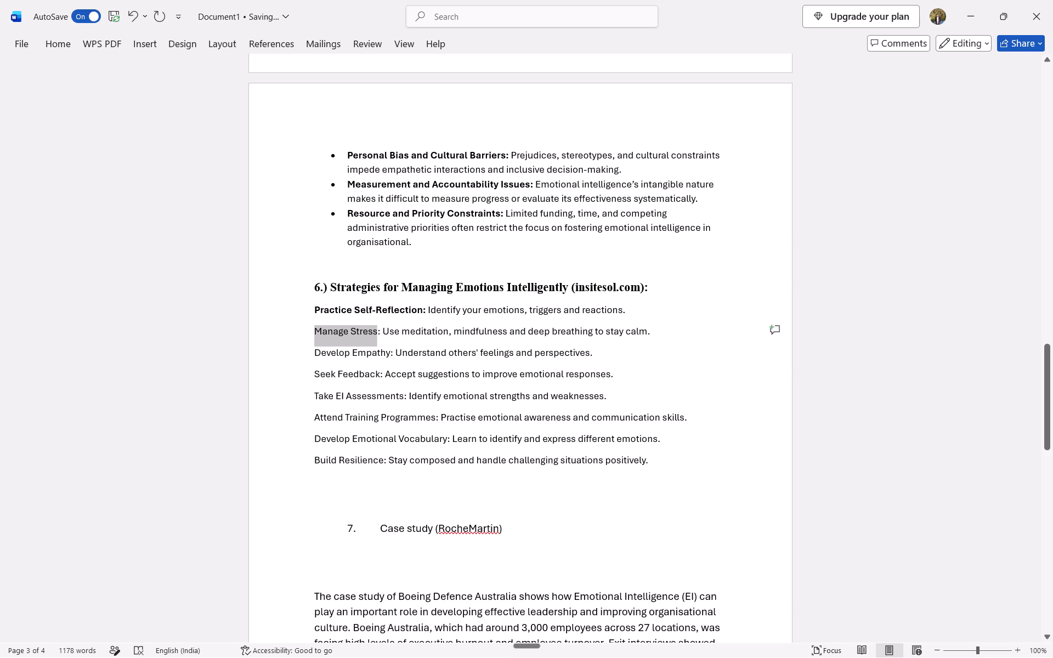
{"action": "left_click_drag", "start_coordinate": [377, 331], "coordinate": [383, 331]}
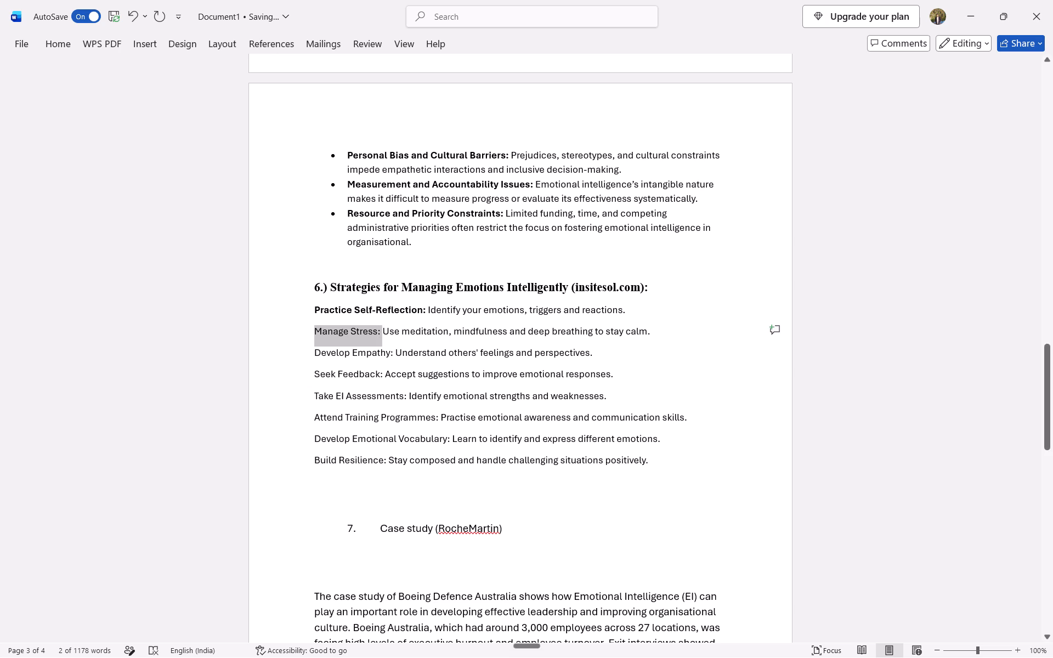
{"action": "key", "text": "ctrl+b"}
{"action": "left_click_drag", "start_coordinate": [314, 354], "coordinate": [395, 350]}
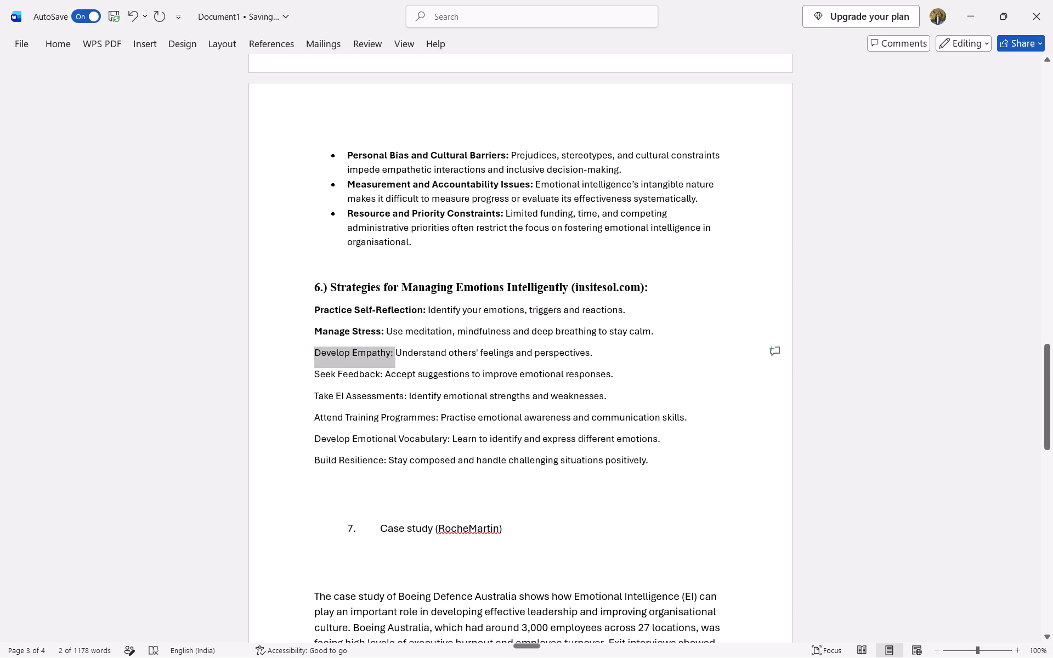
{"action": "key", "text": "ctrl+b"}
Bold the lead-ins "Seek Feedback:" and "Take EI Assessments:" in section 6.
{"action": "left_click_drag", "start_coordinate": [314, 371], "coordinate": [401, 376]}
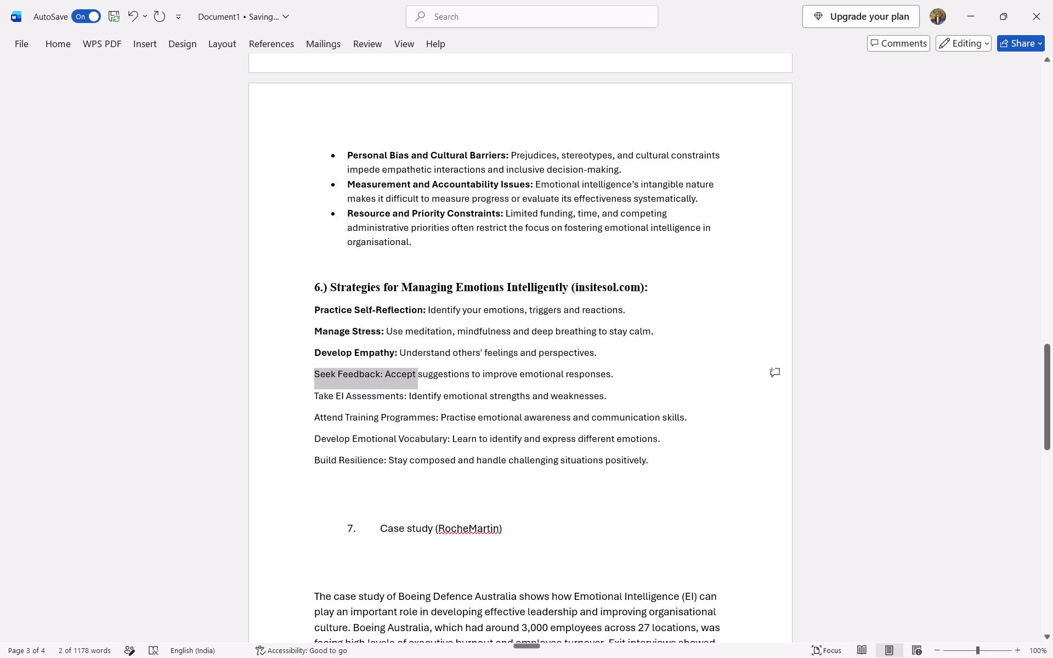
{"action": "left_click_drag", "start_coordinate": [401, 376], "coordinate": [385, 372]}
{"action": "key", "text": "ctrl+b"}
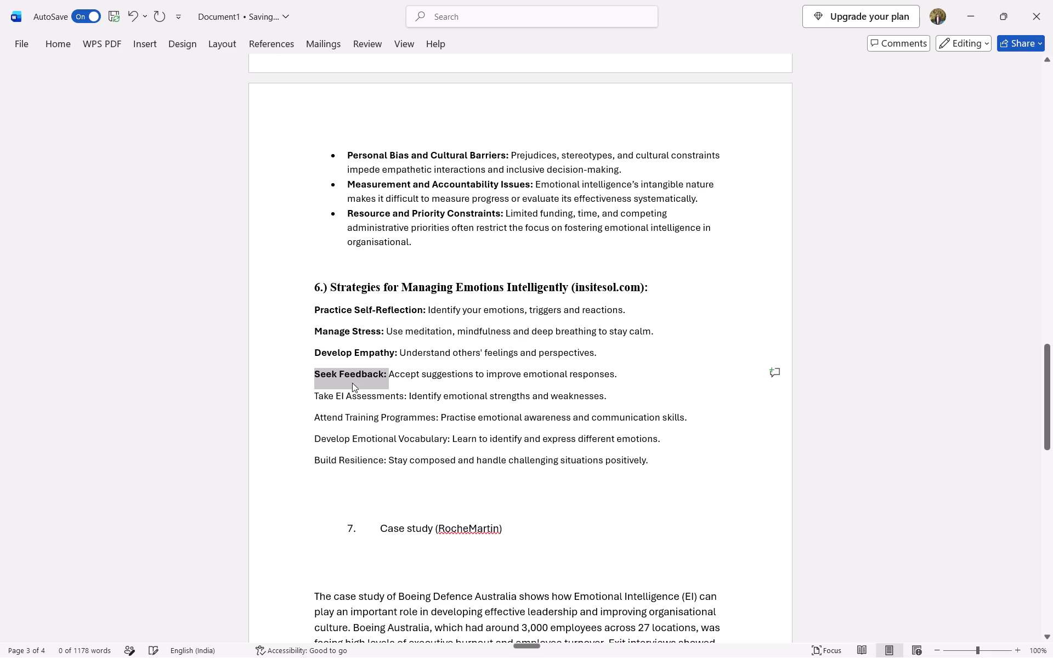
{"action": "left_click_drag", "start_coordinate": [311, 397], "coordinate": [399, 390]}
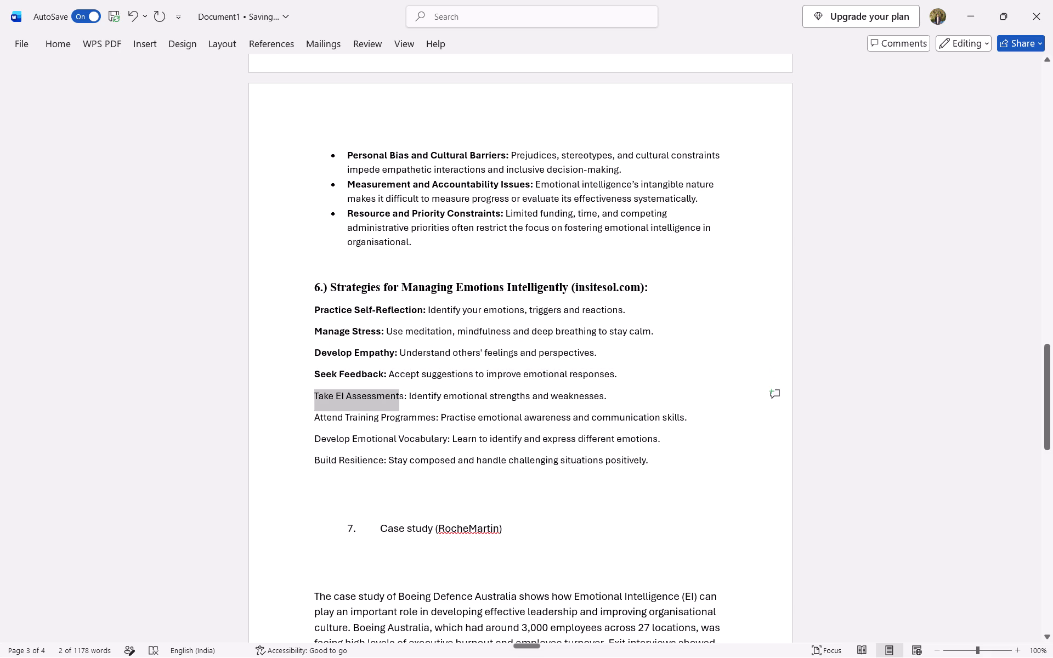
{"action": "left_click_drag", "start_coordinate": [399, 390], "coordinate": [408, 395]}
{"action": "key", "text": "ctrl+b"}
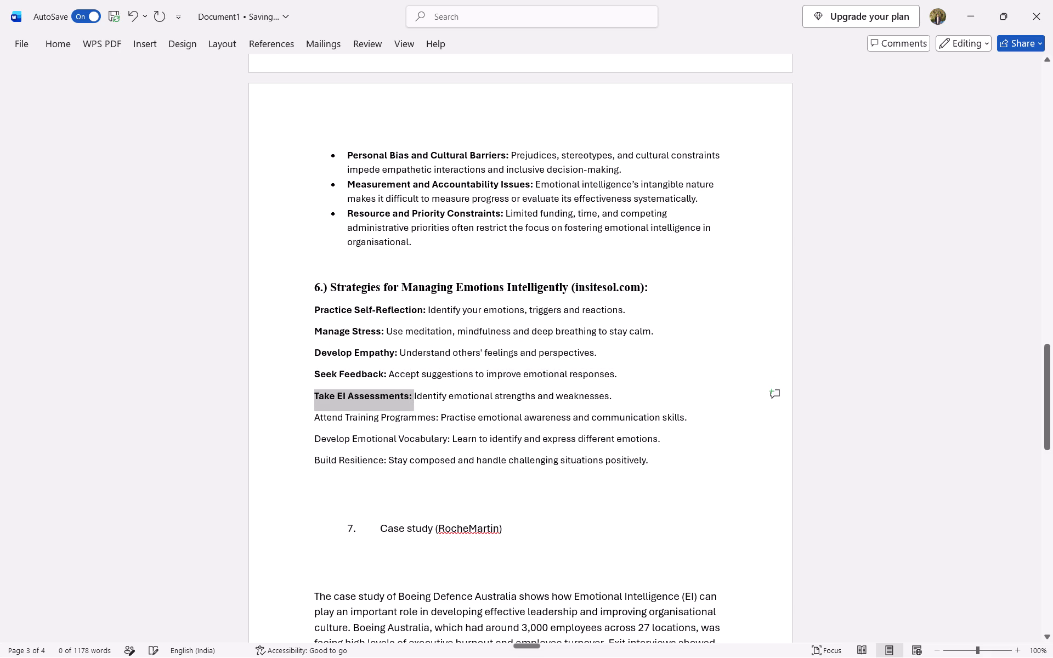
Bold the lead-ins "Attend Training Programmes:" and "Develop Emotional Vocabulary:" in section 6.
{"action": "left_click_drag", "start_coordinate": [309, 416], "coordinate": [444, 418]}
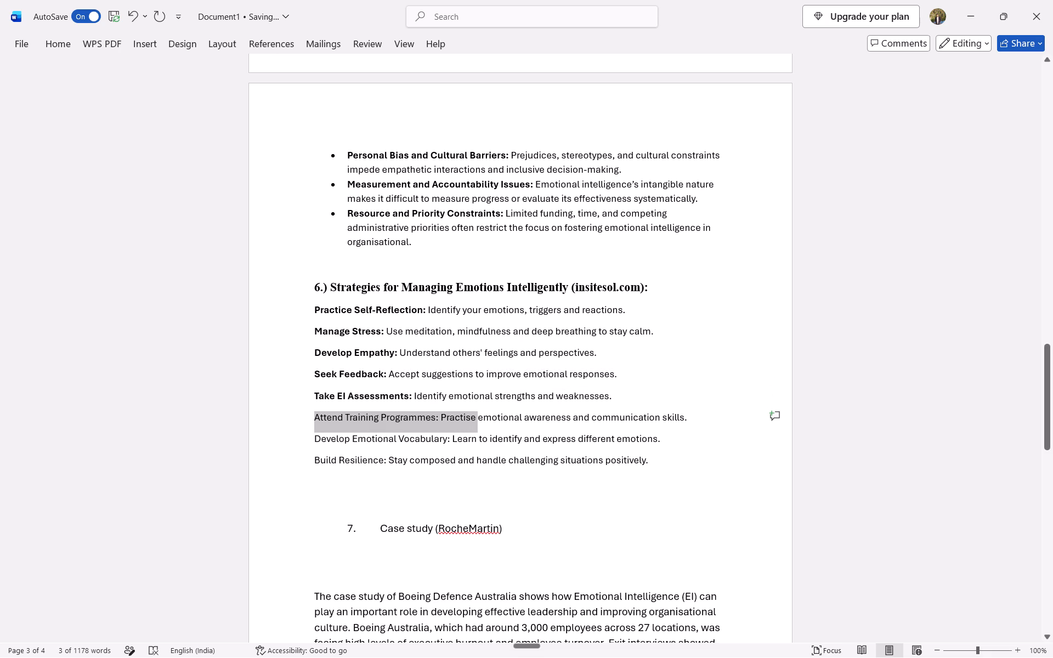
{"action": "left_click_drag", "start_coordinate": [444, 418], "coordinate": [441, 419]}
{"action": "key", "text": "ctrl+b"}
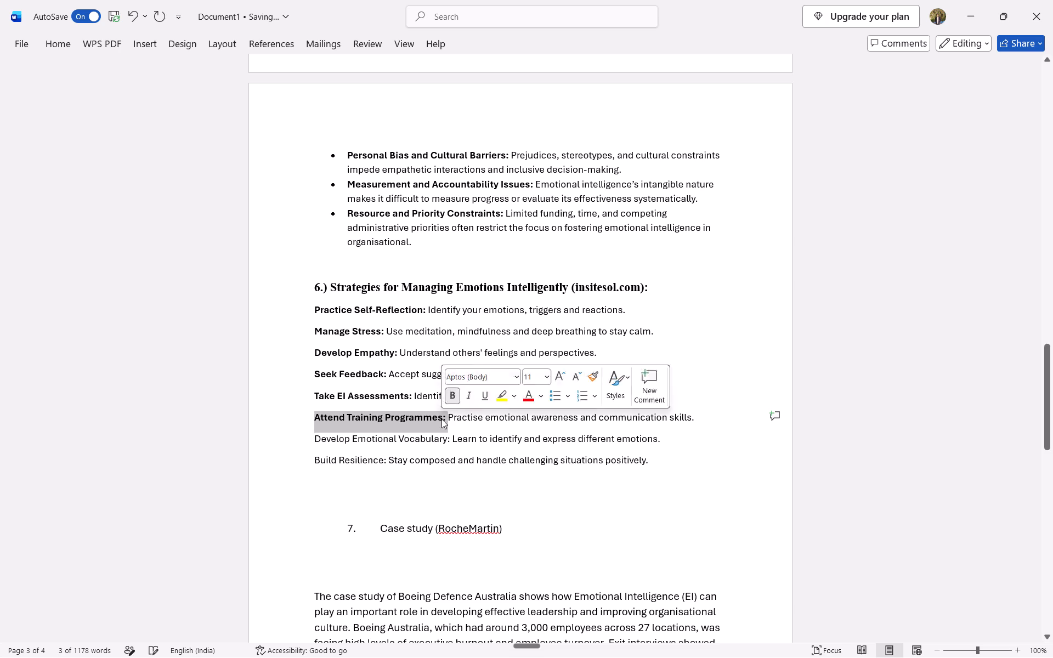
{"action": "left_click_drag", "start_coordinate": [316, 440], "coordinate": [450, 443]}
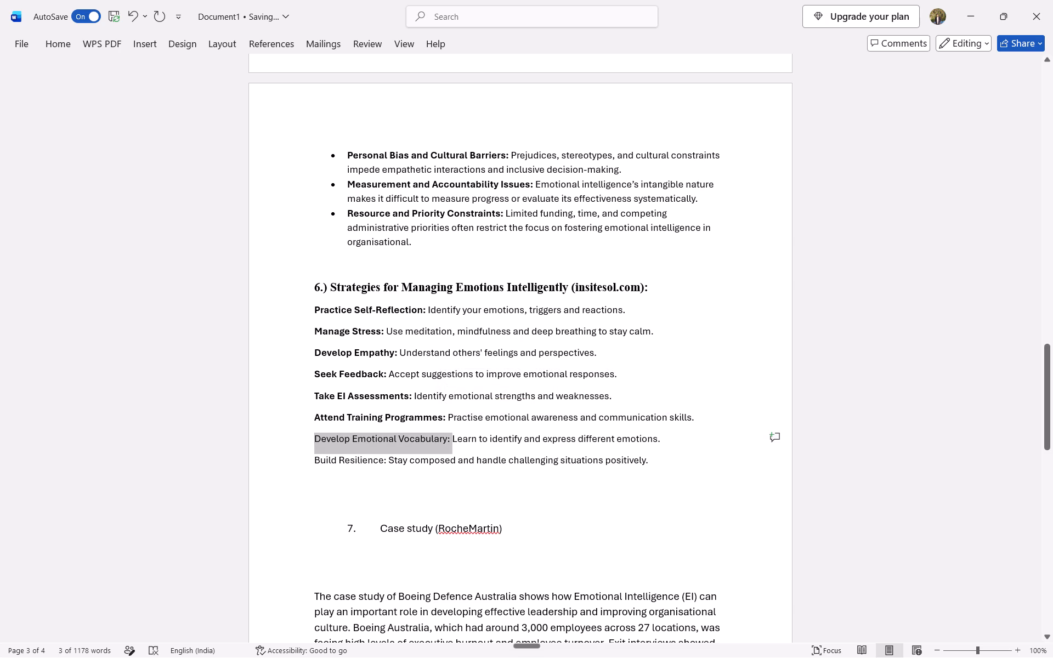
{"action": "left_click_drag", "start_coordinate": [450, 443], "coordinate": [451, 443]}
{"action": "key", "text": "ctrl+b"}
Bold the lead-in "Build Resilience:" in the last section 6 paragraph.
{"action": "left_click_drag", "start_coordinate": [309, 458], "coordinate": [403, 453]}
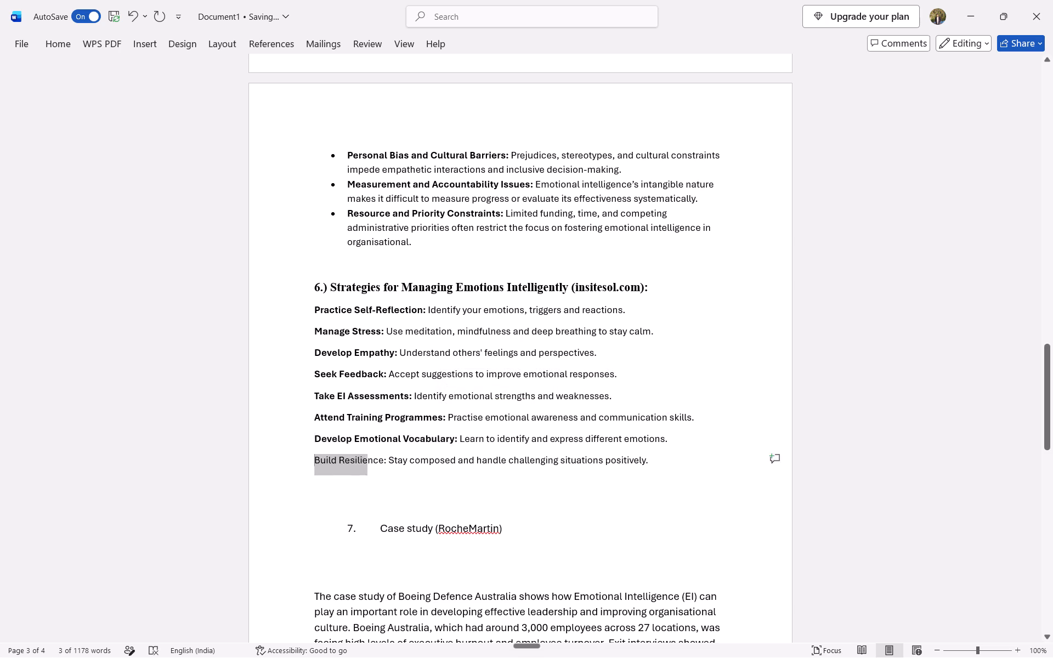
{"action": "left_click_drag", "start_coordinate": [403, 453], "coordinate": [387, 463]}
{"action": "key", "text": "ctrl+b"}
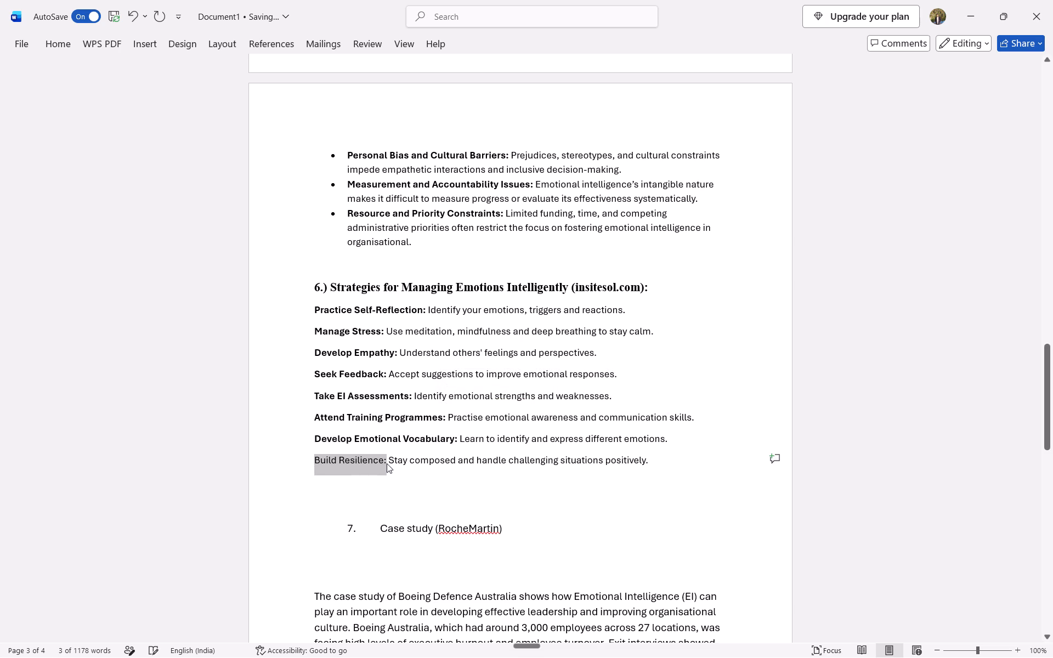
{"action": "left_click", "coordinate": [432, 460]}
Format all eight section 6 paragraphs, from "Practice Self-Reflection" through "Build Resilience", as a bulleted list.
{"action": "left_click_drag", "start_coordinate": [313, 308], "coordinate": [661, 467]}
{"action": "left_click", "coordinate": [782, 438]}
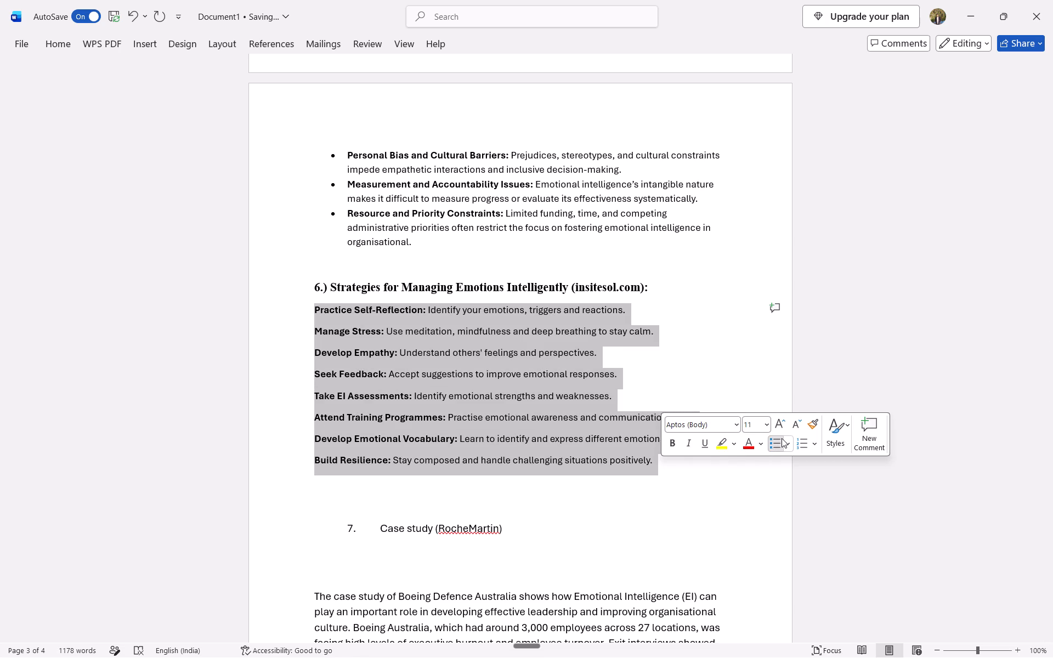
{"action": "left_click", "coordinate": [579, 455]}
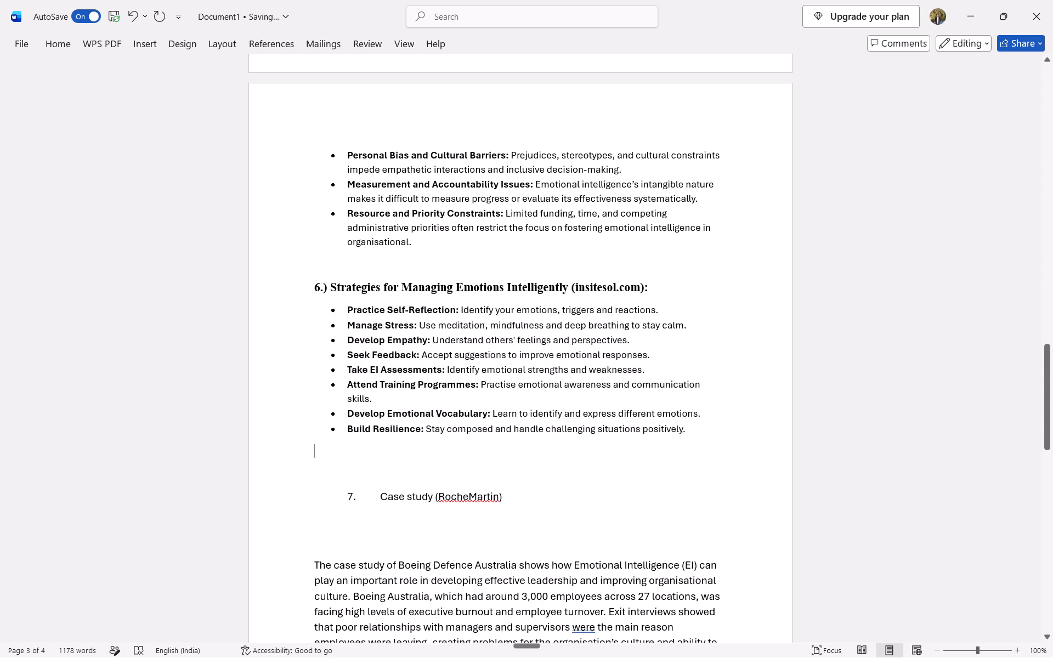
Remove the list number and indent from the "Case study (RocheMartin)" heading and insert a space before its text.
{"action": "scroll", "coordinate": [579, 455], "scroll_direction": "down", "scroll_amount": 1}
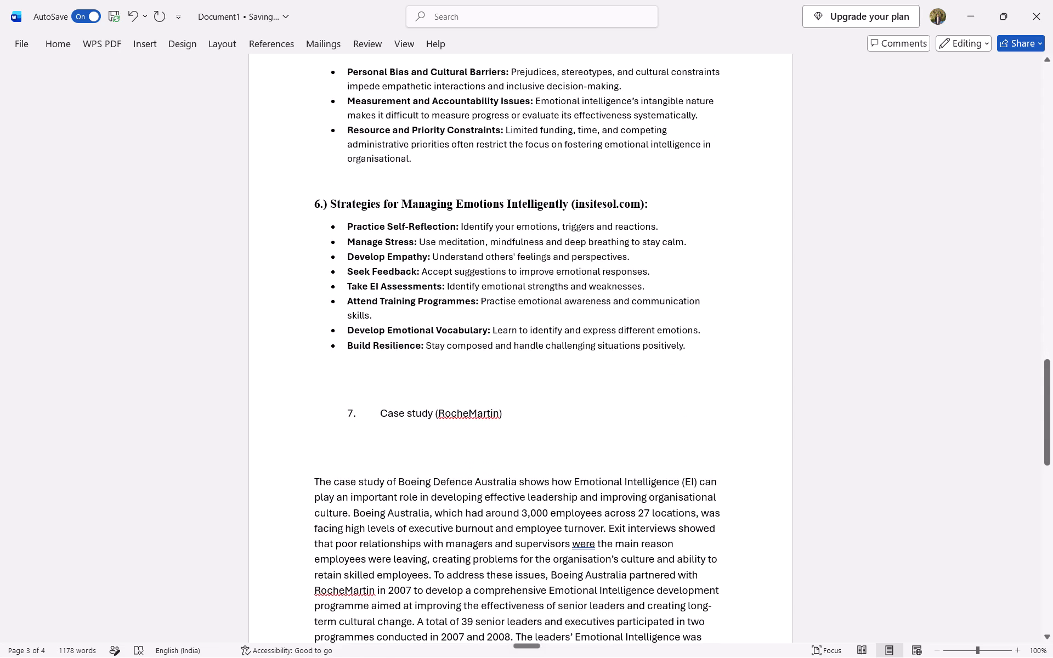
{"action": "left_click", "coordinate": [380, 413]}
{"action": "key", "text": "BackSpace"}
{"action": "key", "text": "BackSpace"}
{"action": "key", "text": "BackSpace"}
{"action": "key", "text": "BackSpace"}
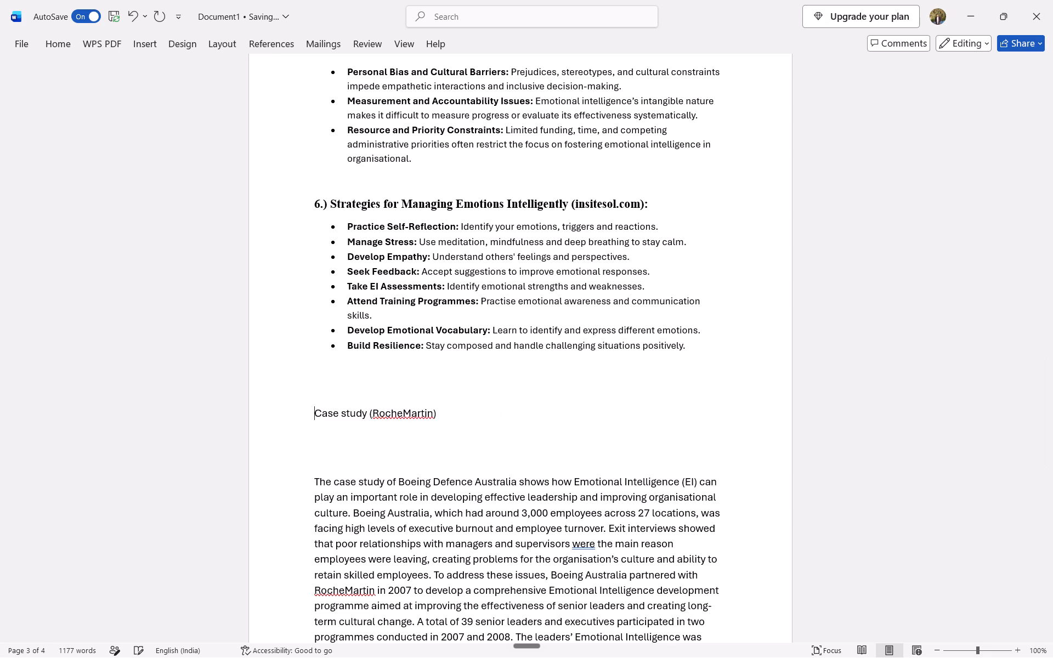
{"action": "key", "text": "space"}
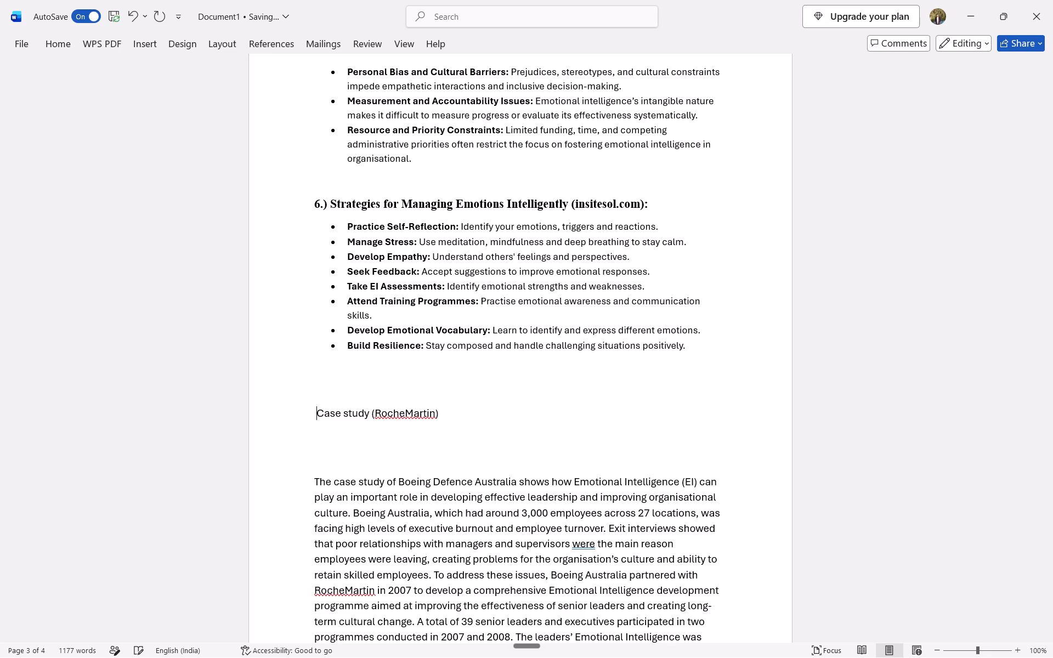
{"action": "key", "text": "Left"}
{"action": "key", "text": "Left"}
{"action": "key", "text": "Down"}
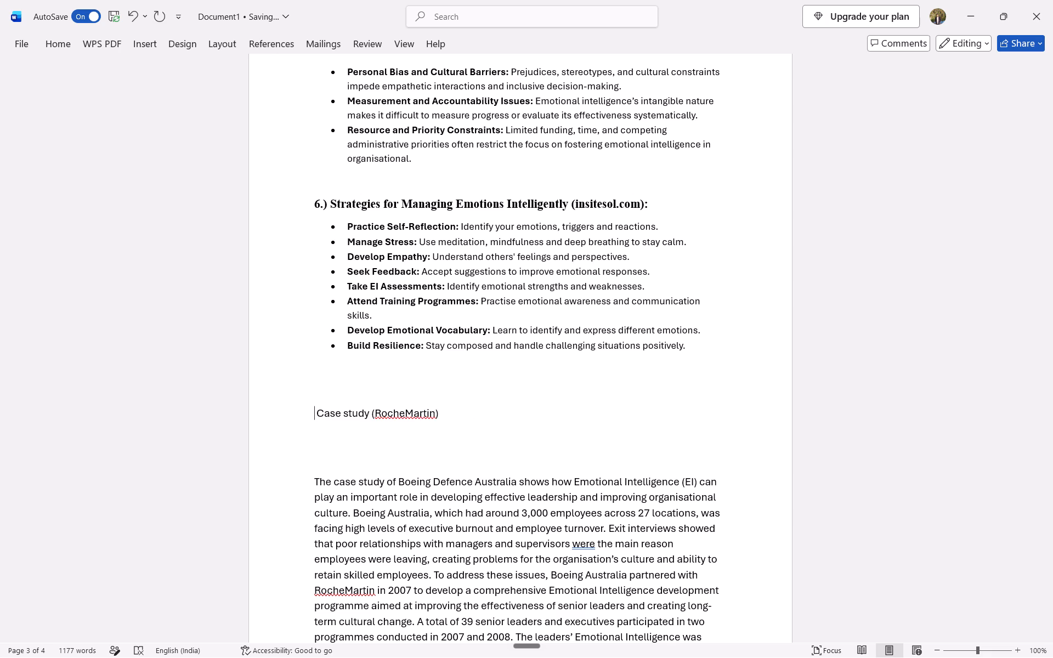
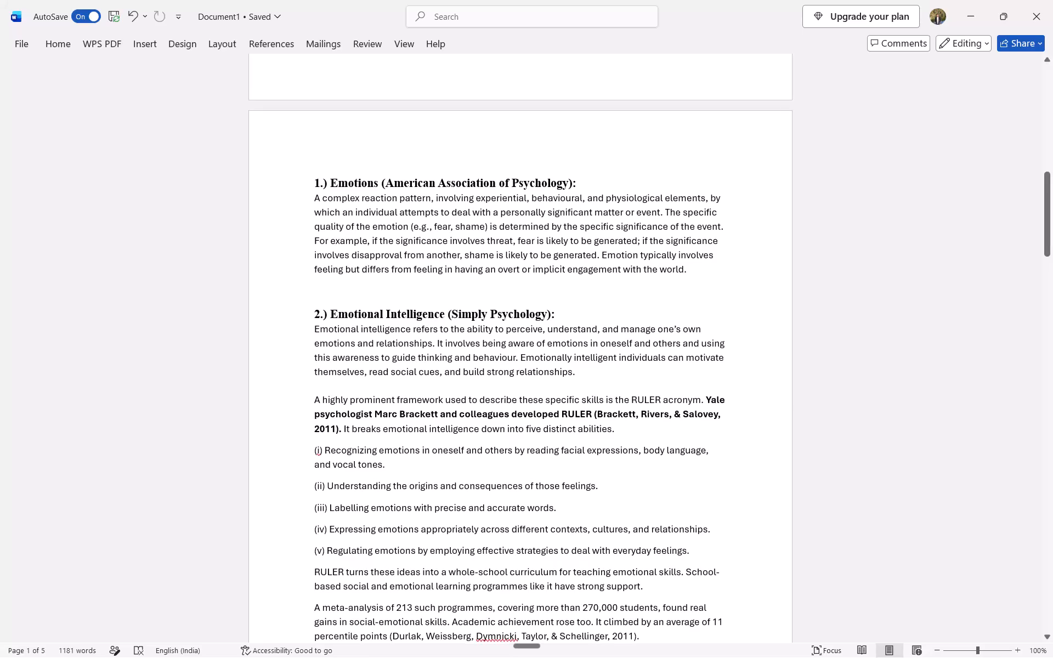
Italicise the sources "(American Association of Psychology)" in heading 1 and "(Simply Psychology):" in heading 2.
{"action": "left_click_drag", "start_coordinate": [380, 181], "coordinate": [572, 179]}
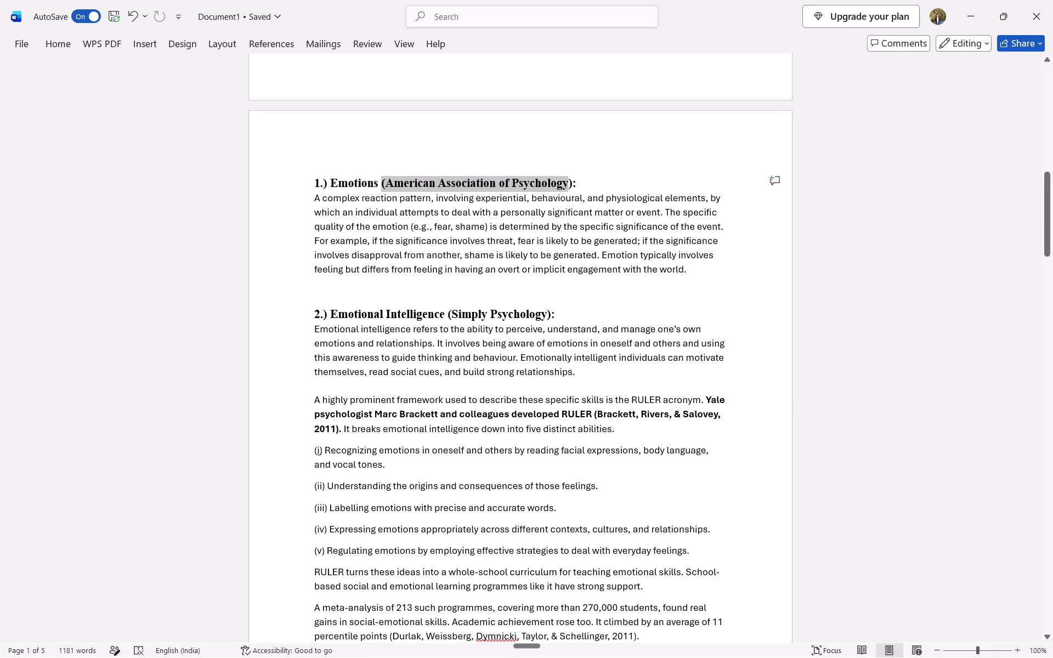
{"action": "left_click_drag", "start_coordinate": [572, 179], "coordinate": [569, 180]}
{"action": "left_click_drag", "start_coordinate": [569, 180], "coordinate": [573, 179]}
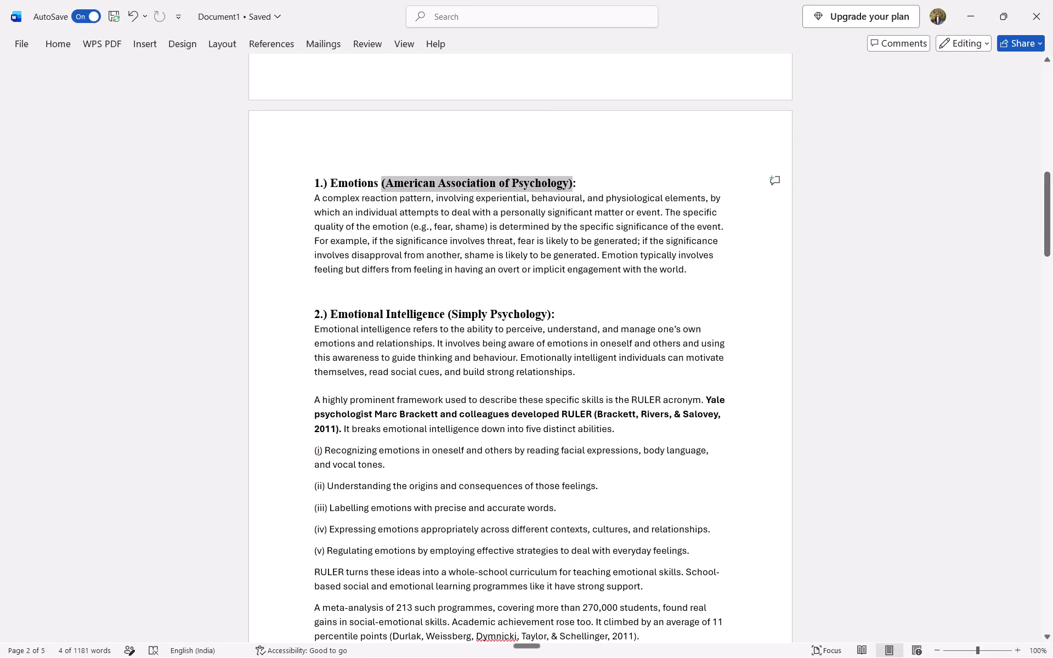
{"action": "key", "text": "ctrl+i"}
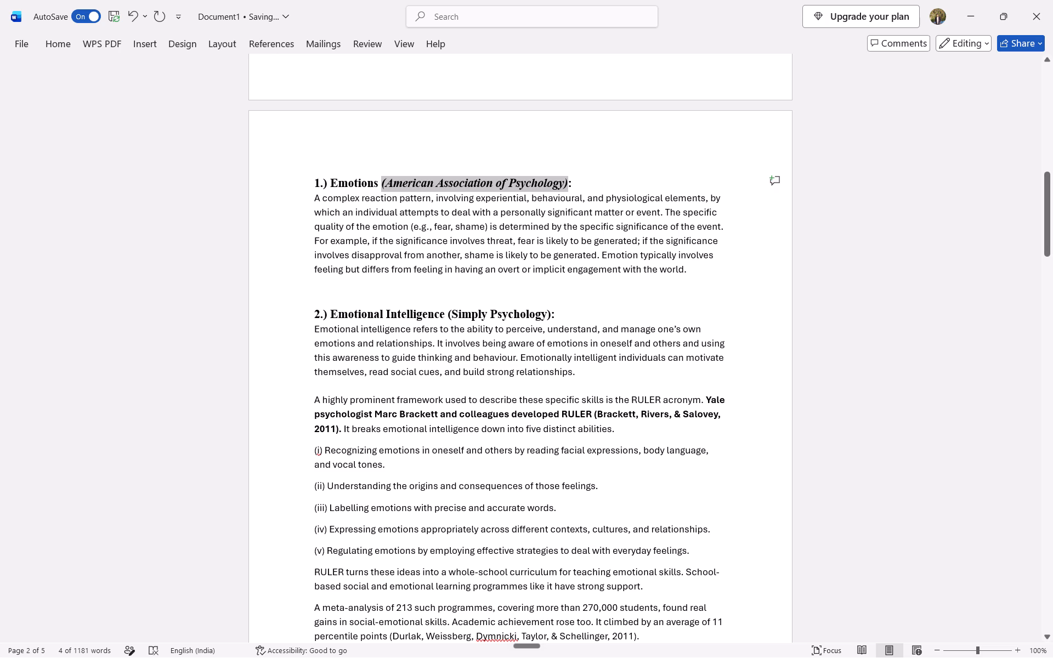
{"action": "left_click_drag", "start_coordinate": [447, 311], "coordinate": [548, 312]}
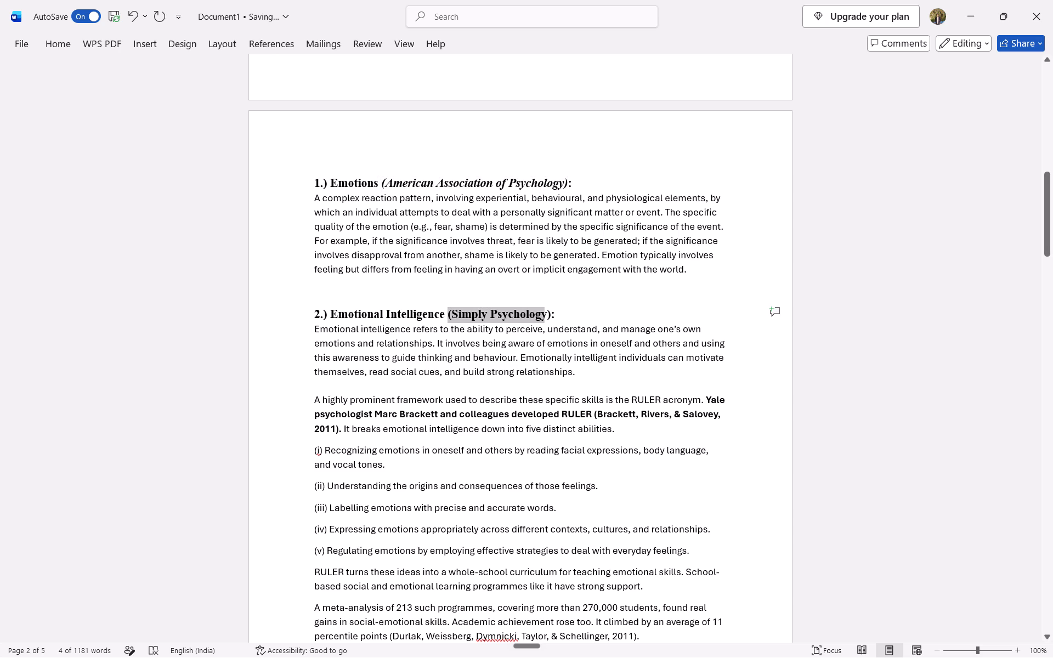
{"action": "left_click_drag", "start_coordinate": [548, 312], "coordinate": [551, 312]}
{"action": "key", "text": "ctrl+i"}
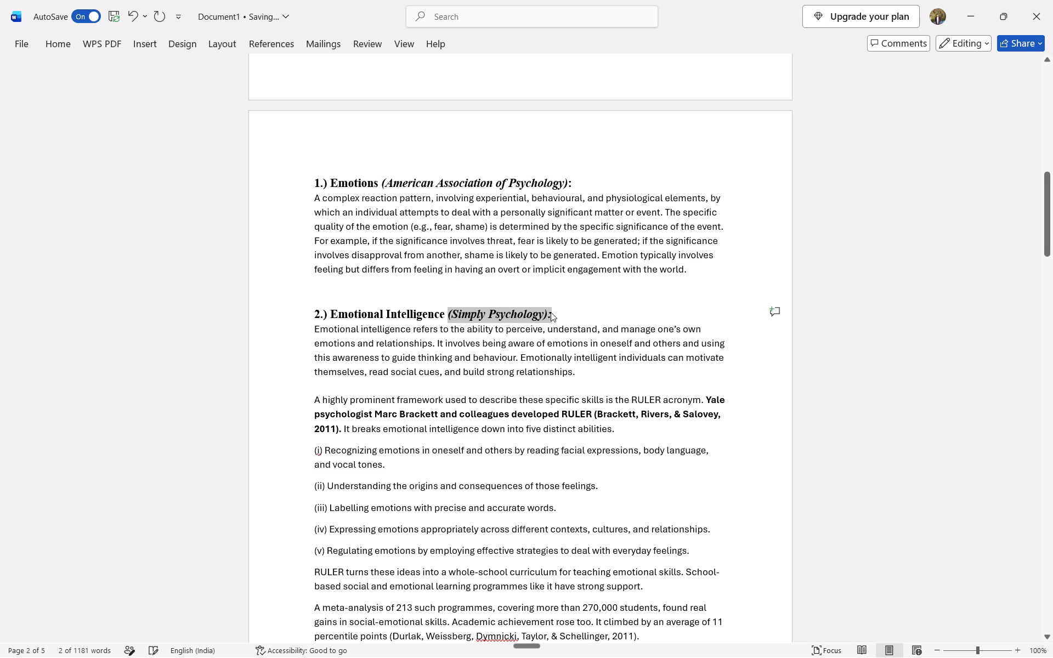
{"action": "left_click", "coordinate": [545, 392]}
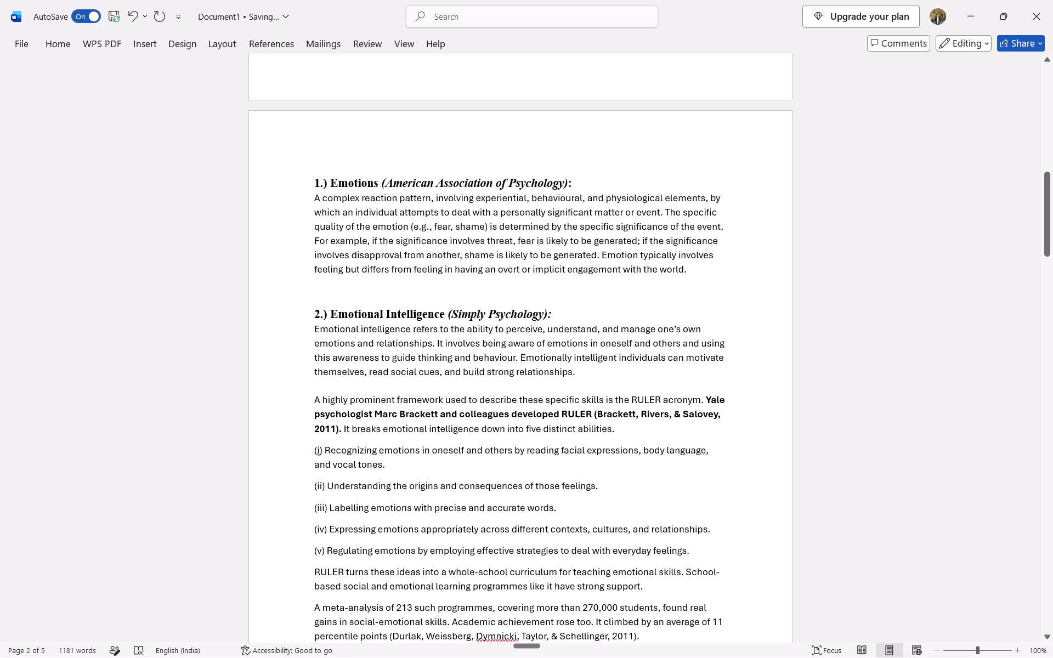
Italicise the source "(very well mind):" in heading 3, How to Measure Emotional Quotient.
{"action": "scroll", "coordinate": [448, 435], "scroll_direction": "down", "scroll_amount": 2}
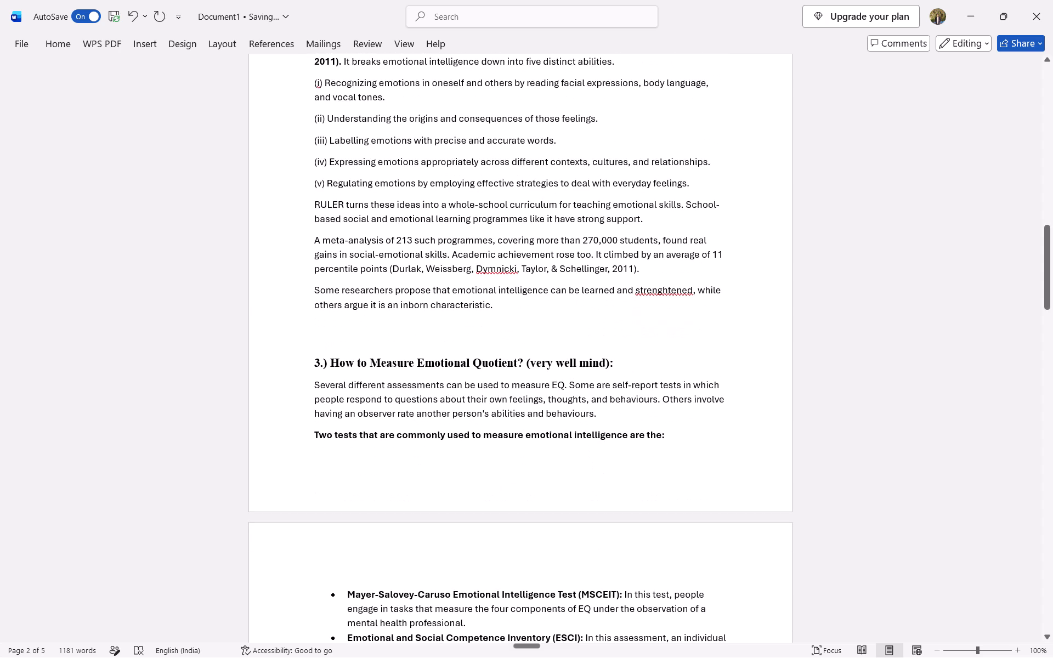
{"action": "left_click_drag", "start_coordinate": [527, 361], "coordinate": [609, 365]}
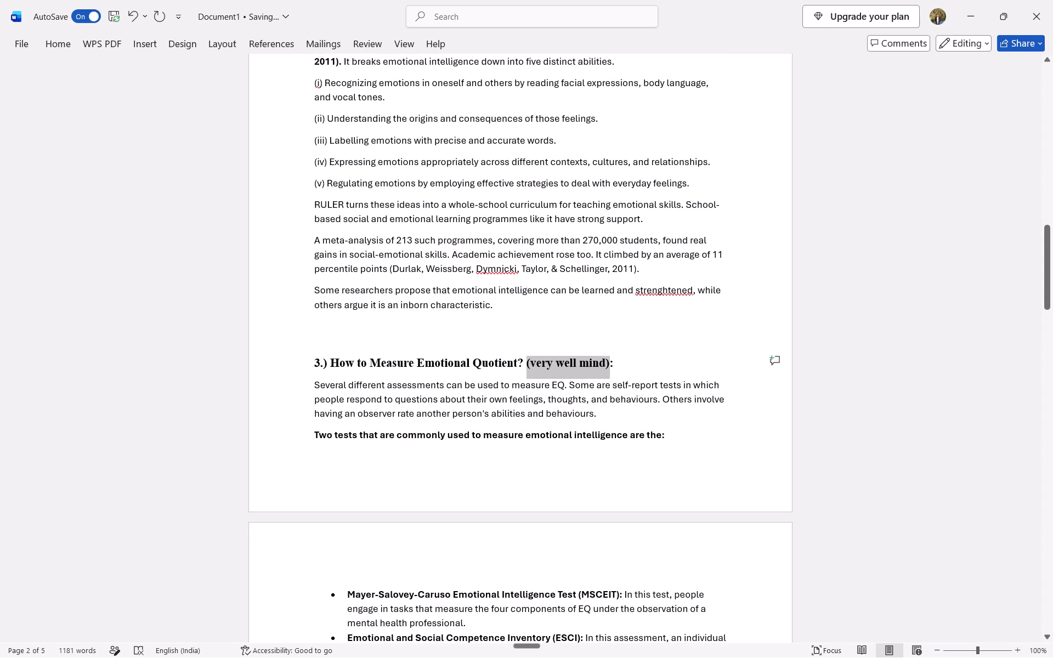
{"action": "left_click_drag", "start_coordinate": [609, 365], "coordinate": [618, 365]}
{"action": "key", "text": "ctrl+i"}
Reapply italics to "(American Association of Psychology):" in heading 1 so that the colon is italic too.
{"action": "scroll", "coordinate": [618, 365], "scroll_direction": "up", "scroll_amount": 1}
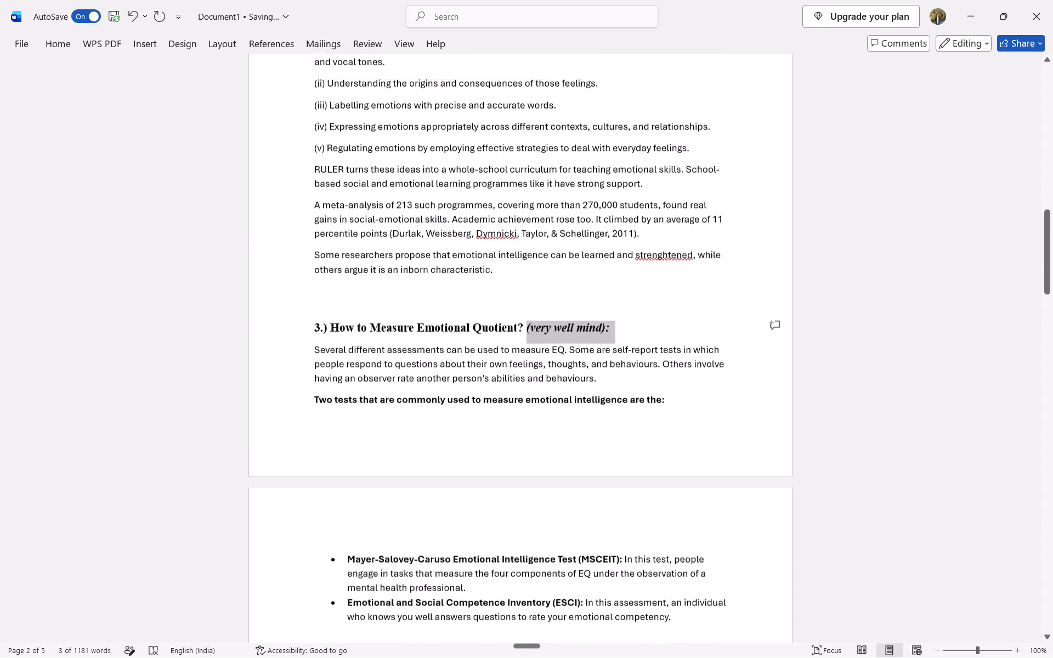
{"action": "scroll", "coordinate": [618, 365], "scroll_direction": "up", "scroll_amount": 1}
{"action": "left_click_drag", "start_coordinate": [587, 223], "coordinate": [556, 223]}
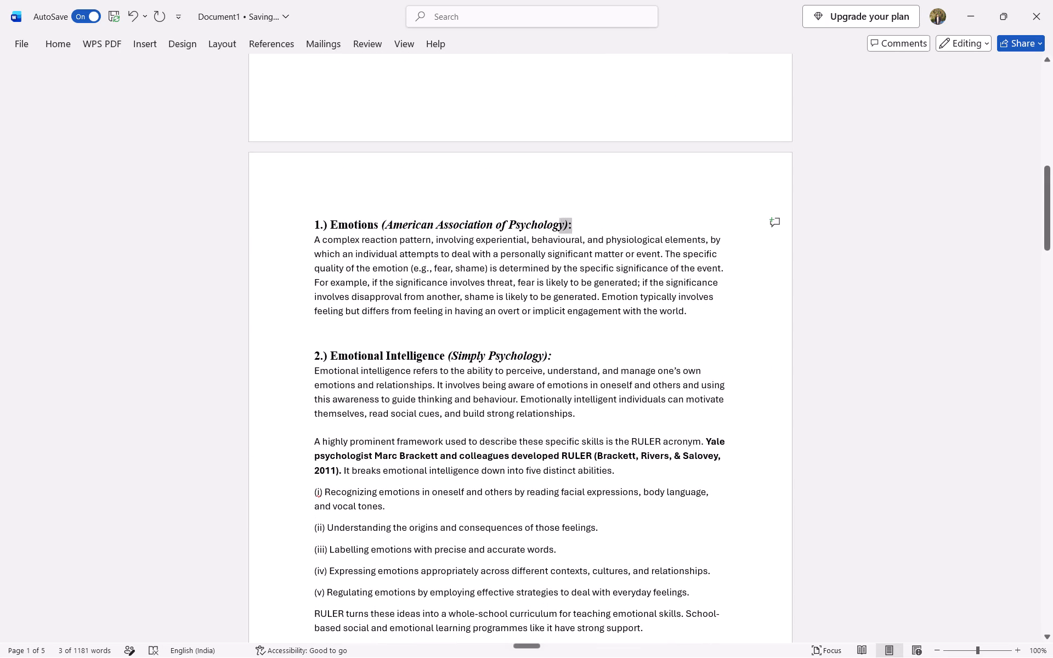
{"action": "left_click_drag", "start_coordinate": [556, 223], "coordinate": [383, 226]}
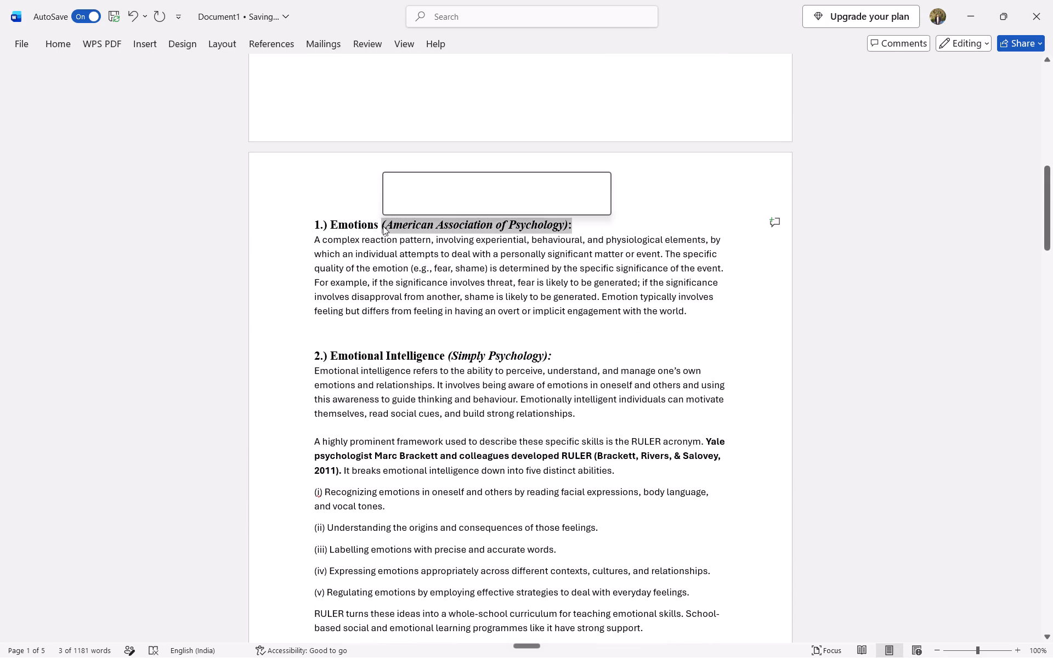
{"action": "key", "text": "ctrl+i"}
{"action": "key", "text": "ctrl+i"}
Italicise heading 4 from the word "Intelligence" through the end of its Salovey and Mayer (1990) citation.
{"action": "scroll", "coordinate": [383, 226], "scroll_direction": "down", "scroll_amount": 2}
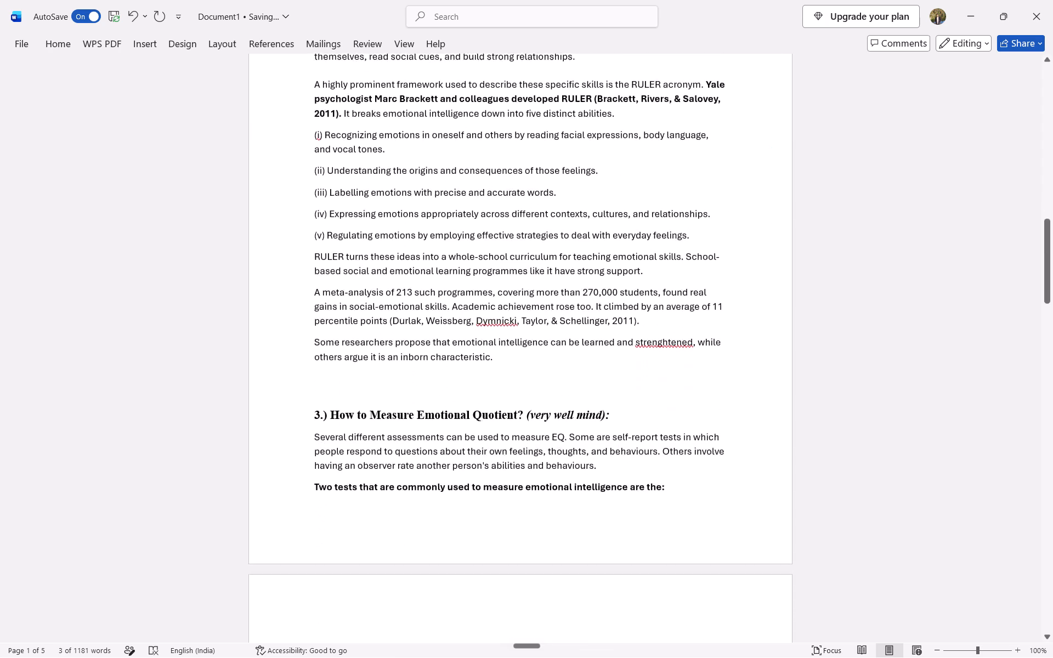
{"action": "scroll", "coordinate": [383, 226], "scroll_direction": "down", "scroll_amount": 3}
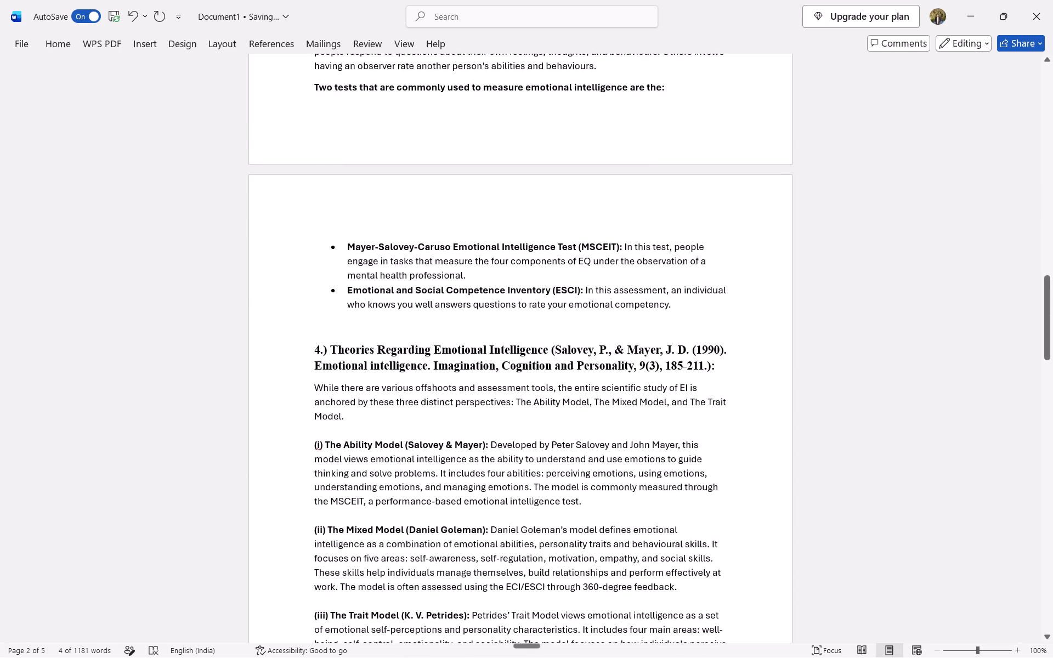
{"action": "left_click_drag", "start_coordinate": [549, 353], "coordinate": [733, 361]}
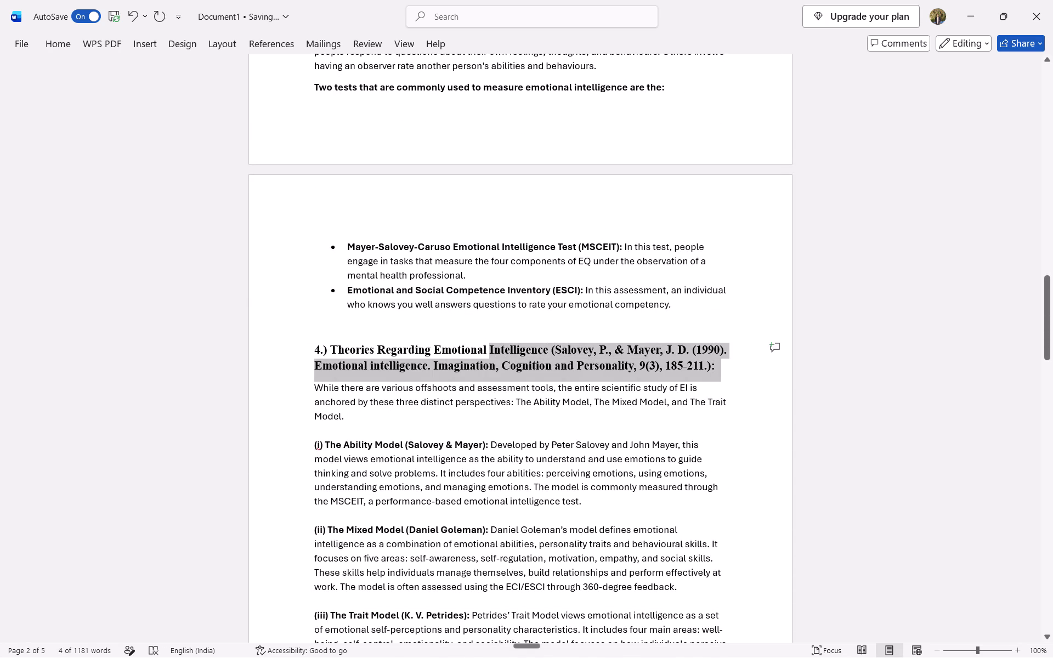
{"action": "left_click_drag", "start_coordinate": [733, 361], "coordinate": [735, 361]}
{"action": "key", "text": "ctrl+i"}
Italicise the source "(insitesol.com):" in heading 5 on challenges and in heading 6 on strategies.
{"action": "scroll", "coordinate": [735, 361], "scroll_direction": "down", "scroll_amount": 3}
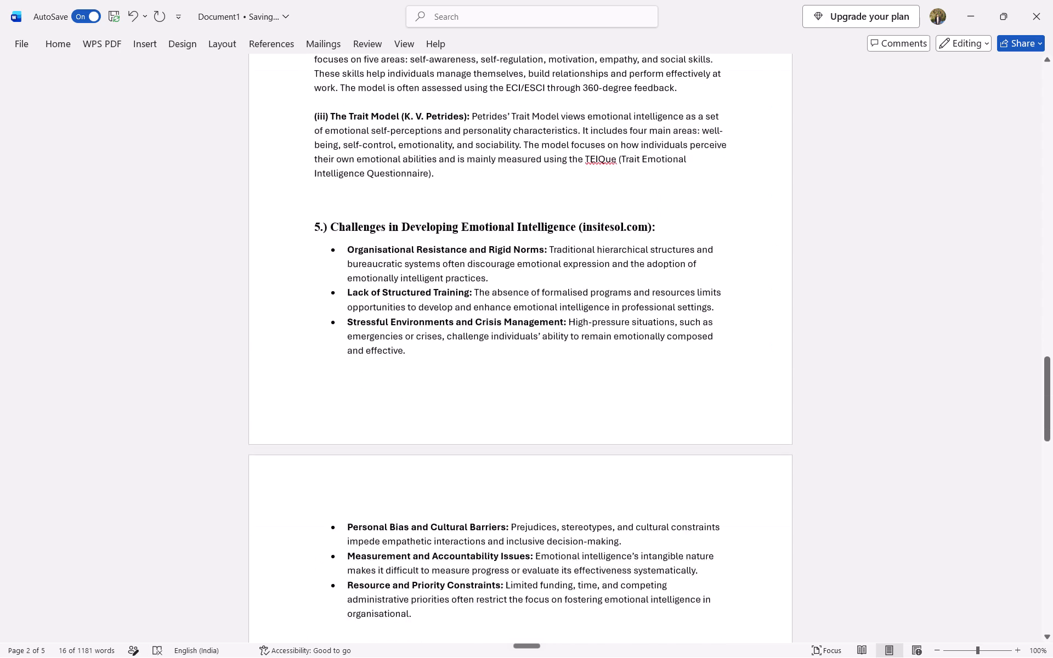
{"action": "scroll", "coordinate": [735, 361], "scroll_direction": "down", "scroll_amount": 1}
{"action": "left_click", "coordinate": [735, 361]}
{"action": "scroll", "coordinate": [735, 361], "scroll_direction": "up", "scroll_amount": 5}
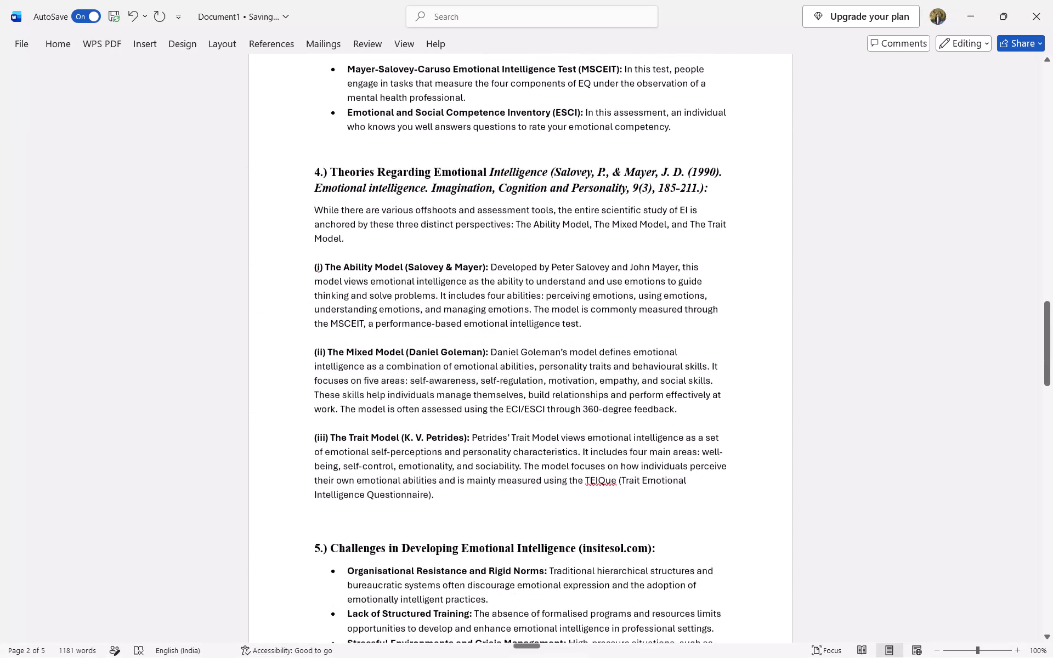
{"action": "scroll", "coordinate": [618, 405], "scroll_direction": "down", "scroll_amount": 1}
{"action": "left_click_drag", "start_coordinate": [579, 431], "coordinate": [659, 431]}
{"action": "key", "text": "ctrl+i"}
{"action": "scroll", "coordinate": [659, 431], "scroll_direction": "down", "scroll_amount": 1}
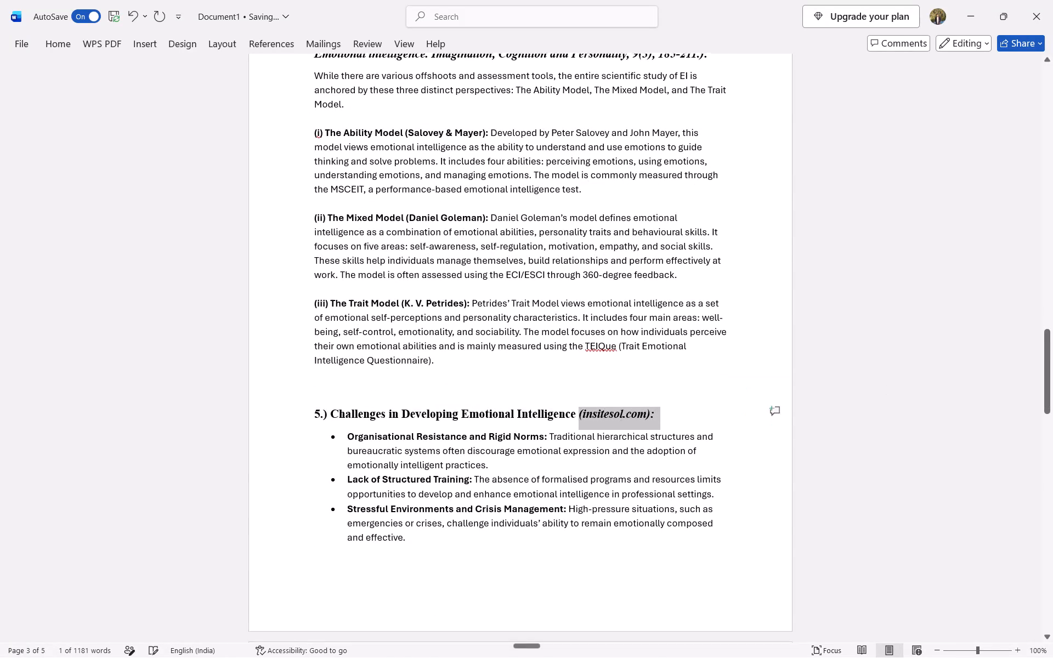
{"action": "scroll", "coordinate": [659, 431], "scroll_direction": "down", "scroll_amount": 1}
{"action": "left_click_drag", "start_coordinate": [571, 621], "coordinate": [654, 613]}
{"action": "key", "text": "ctrl+i"}
Italicise the source "(Roche Martin):" in heading 7, Case study.
{"action": "scroll", "coordinate": [654, 613], "scroll_direction": "down", "scroll_amount": 2}
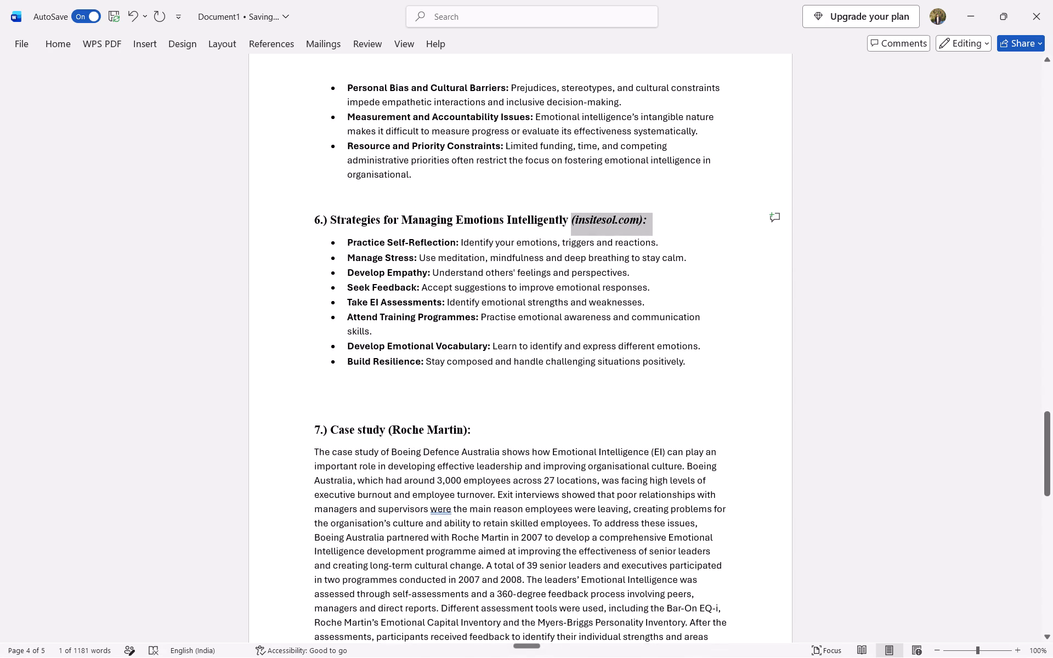
{"action": "left_click_drag", "start_coordinate": [387, 429], "coordinate": [482, 432]}
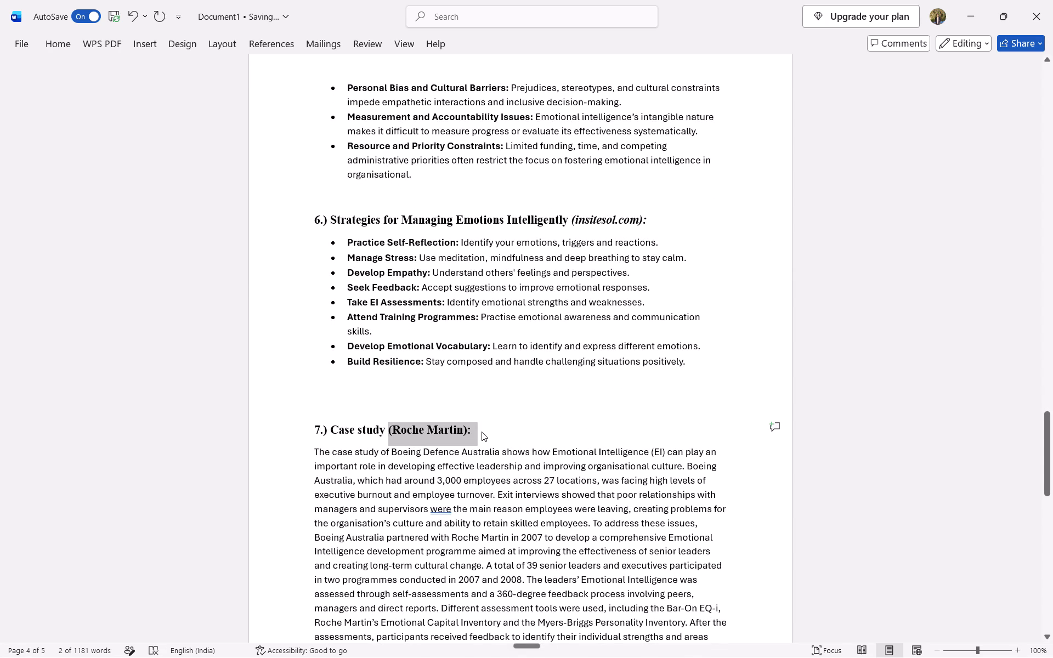
{"action": "key", "text": "ctrl+i"}
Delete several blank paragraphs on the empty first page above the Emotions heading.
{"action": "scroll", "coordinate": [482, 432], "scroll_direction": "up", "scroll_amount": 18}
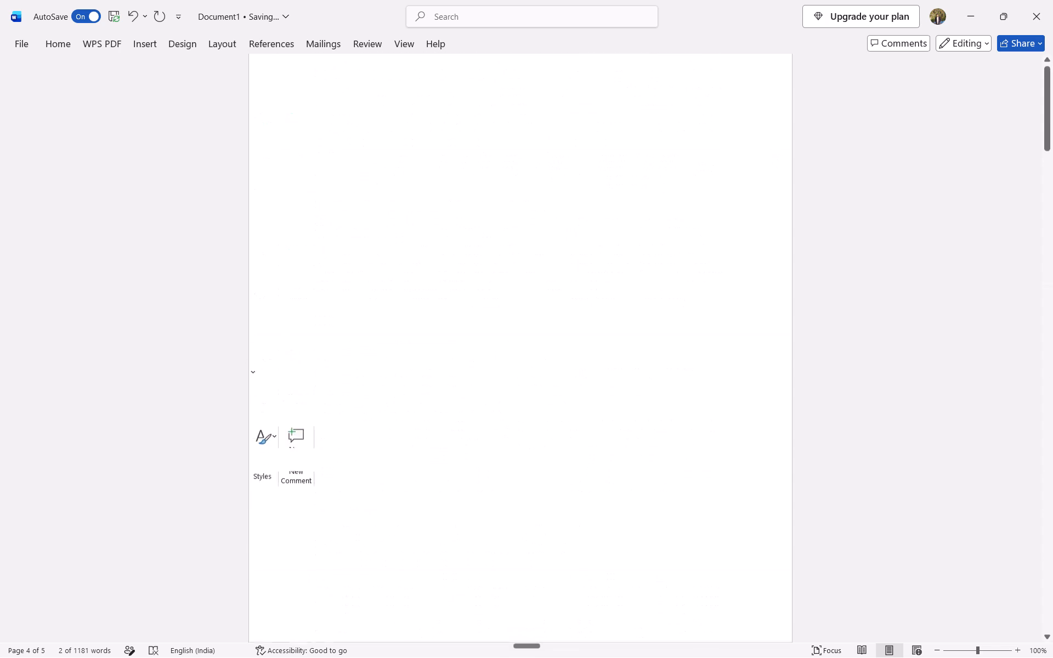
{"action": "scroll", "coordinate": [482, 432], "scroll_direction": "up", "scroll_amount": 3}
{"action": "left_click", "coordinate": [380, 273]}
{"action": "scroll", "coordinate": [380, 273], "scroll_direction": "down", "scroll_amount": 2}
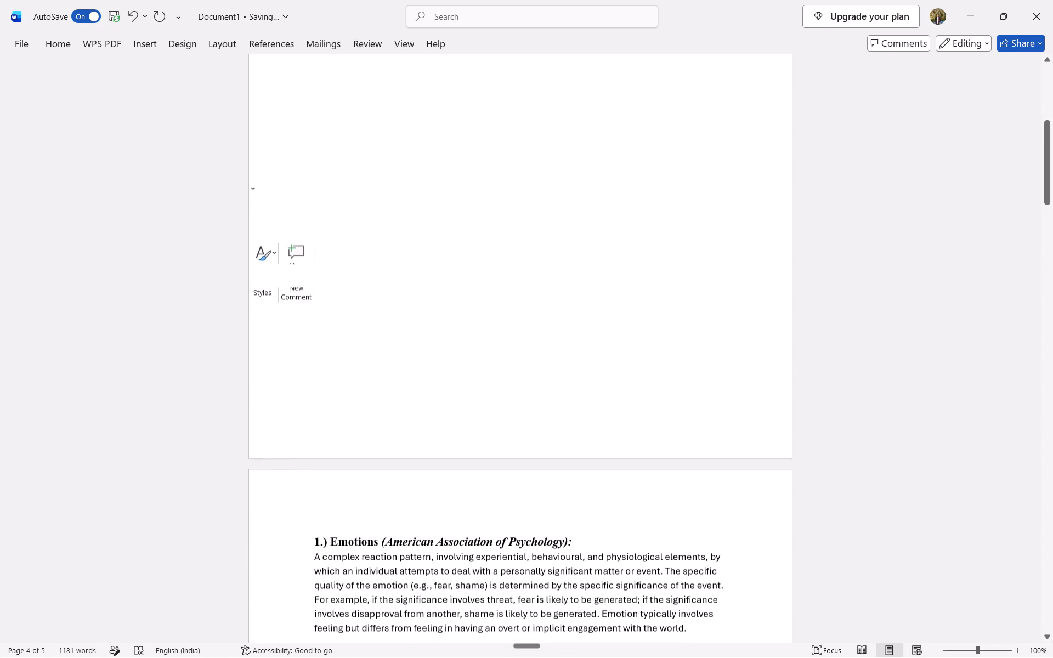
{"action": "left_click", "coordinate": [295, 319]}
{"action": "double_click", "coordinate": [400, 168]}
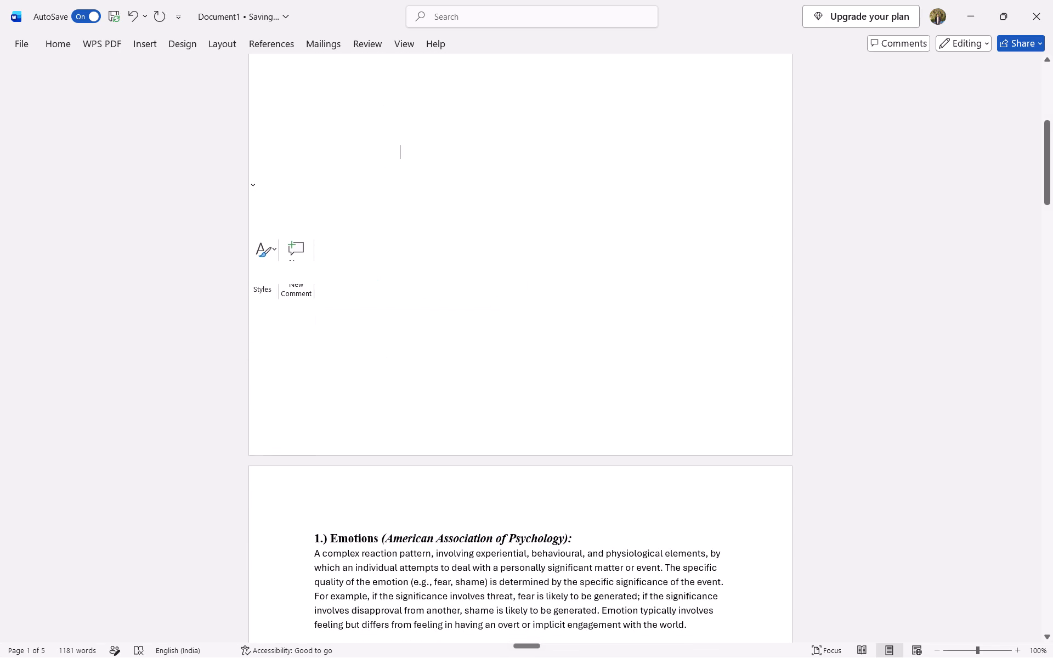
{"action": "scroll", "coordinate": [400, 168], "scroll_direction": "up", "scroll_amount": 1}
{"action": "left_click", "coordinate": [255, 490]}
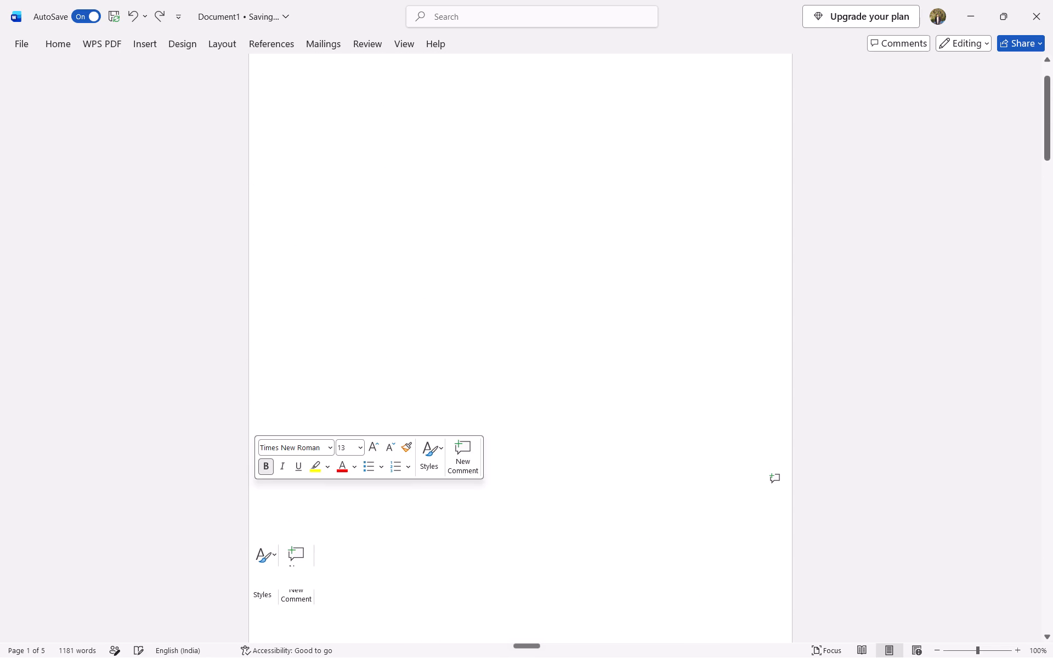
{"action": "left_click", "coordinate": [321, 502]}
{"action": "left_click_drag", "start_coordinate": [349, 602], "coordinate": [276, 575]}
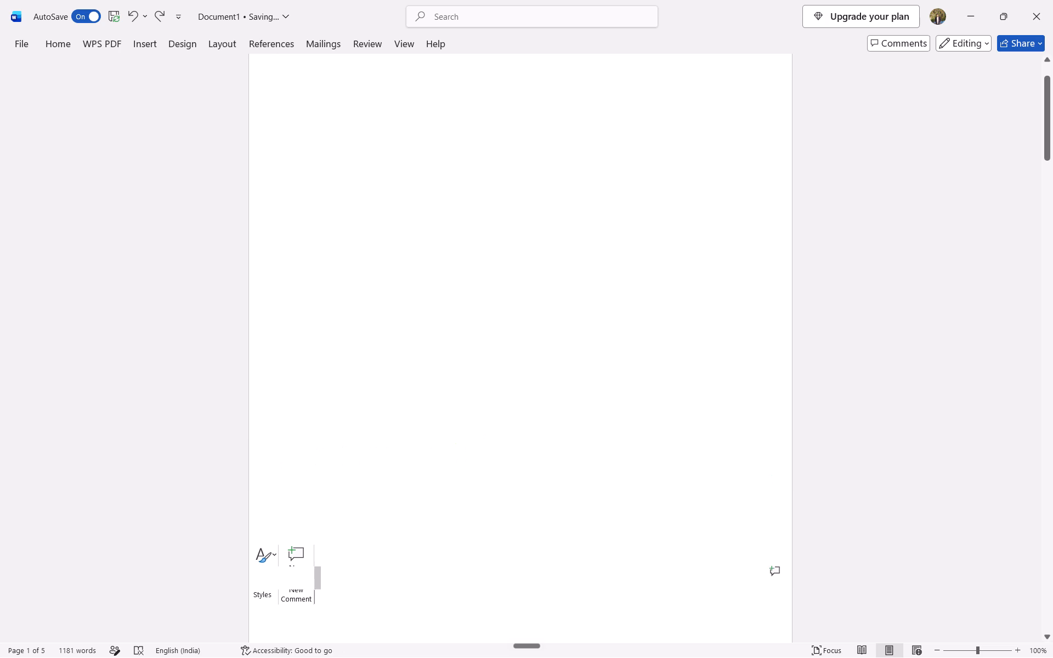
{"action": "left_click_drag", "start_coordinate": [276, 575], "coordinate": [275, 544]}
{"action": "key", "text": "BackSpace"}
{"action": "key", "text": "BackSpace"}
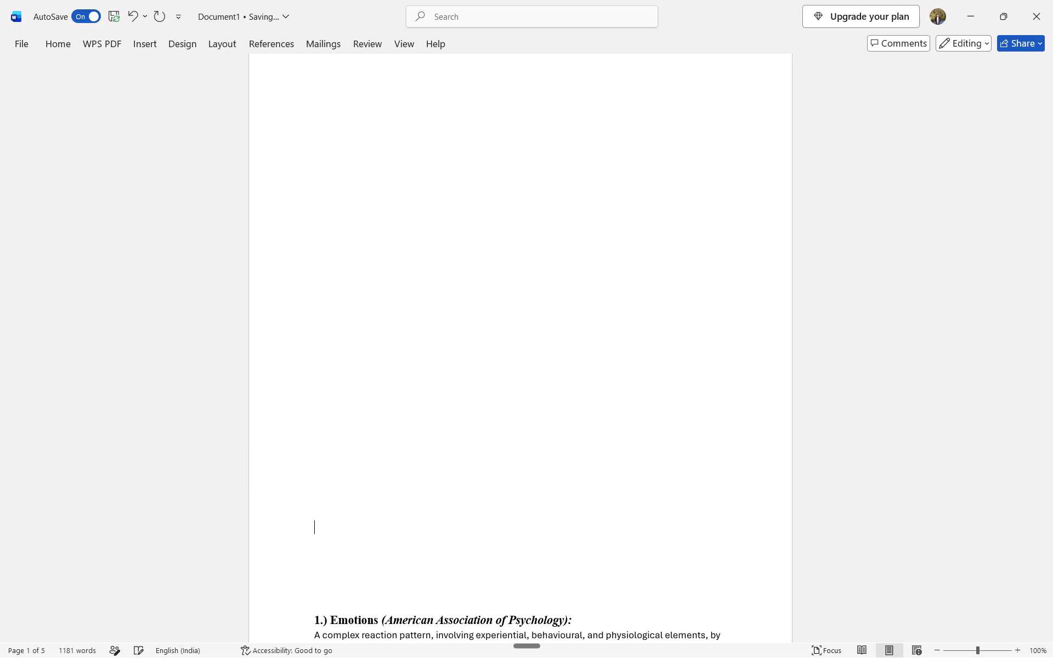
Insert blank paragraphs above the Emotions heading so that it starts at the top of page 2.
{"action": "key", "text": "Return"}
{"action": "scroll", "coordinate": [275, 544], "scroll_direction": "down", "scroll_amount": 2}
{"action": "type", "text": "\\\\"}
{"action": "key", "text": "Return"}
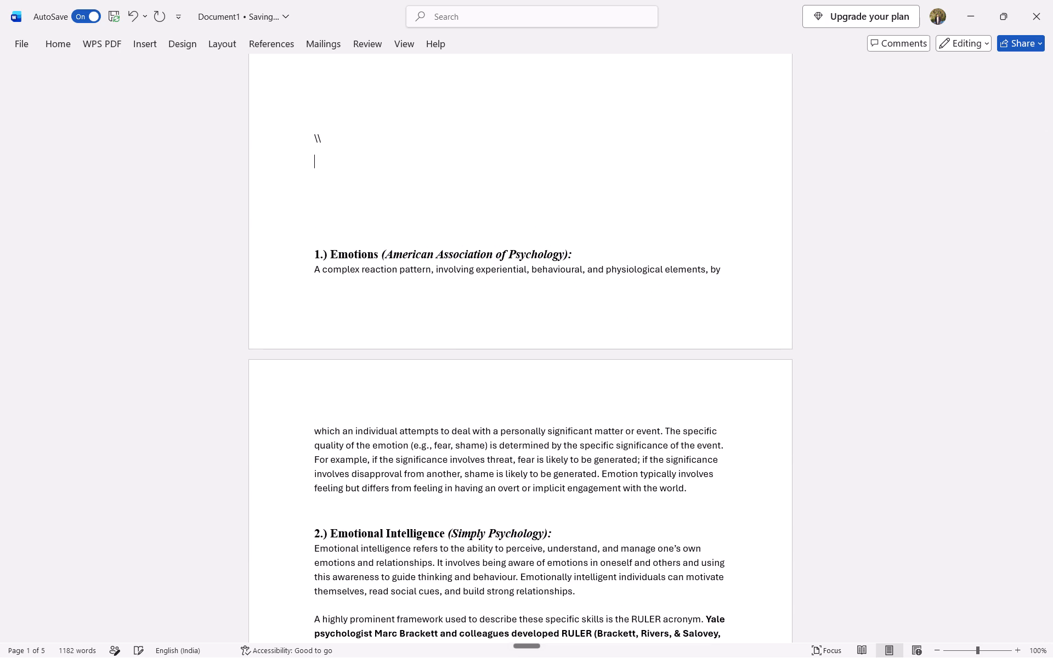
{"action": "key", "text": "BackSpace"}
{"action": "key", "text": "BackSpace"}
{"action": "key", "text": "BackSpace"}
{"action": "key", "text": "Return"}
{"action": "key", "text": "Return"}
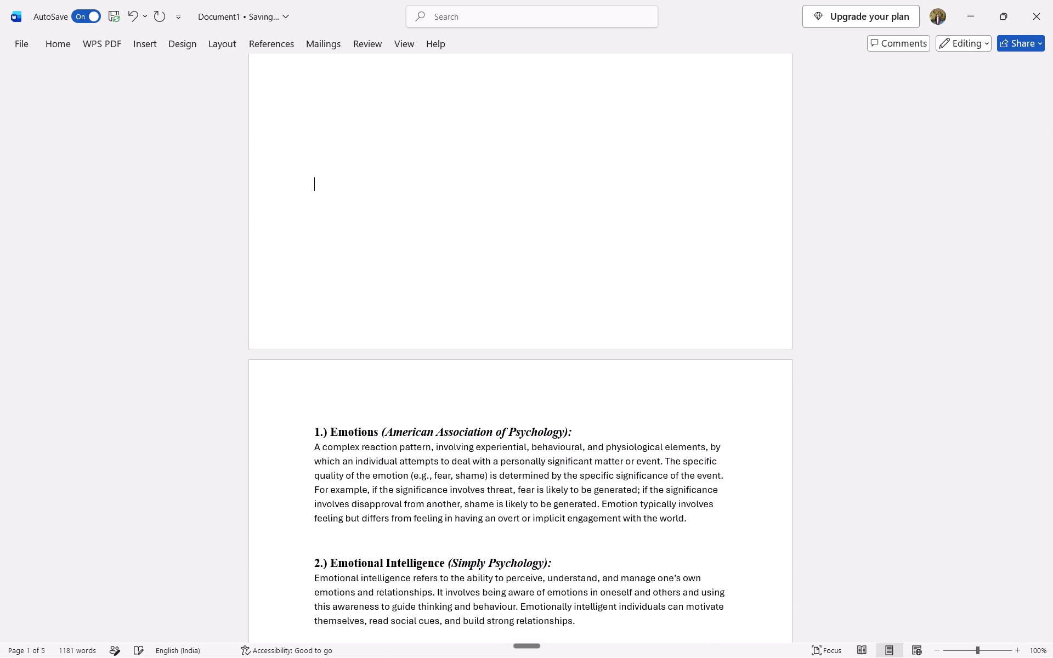
Return to the start of the document and open its file management view.
{"action": "scroll", "coordinate": [275, 544], "scroll_direction": "down", "scroll_amount": 10}
{"action": "scroll", "coordinate": [275, 544], "scroll_direction": "up", "scroll_amount": 3}
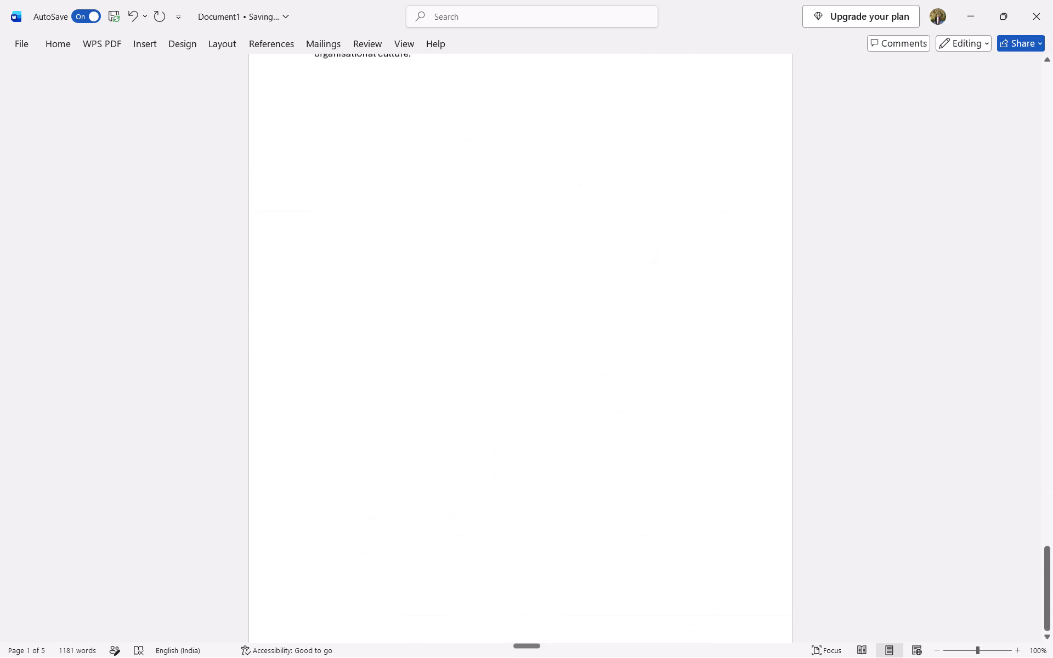
{"action": "scroll", "coordinate": [275, 544], "scroll_direction": "up", "scroll_amount": 7}
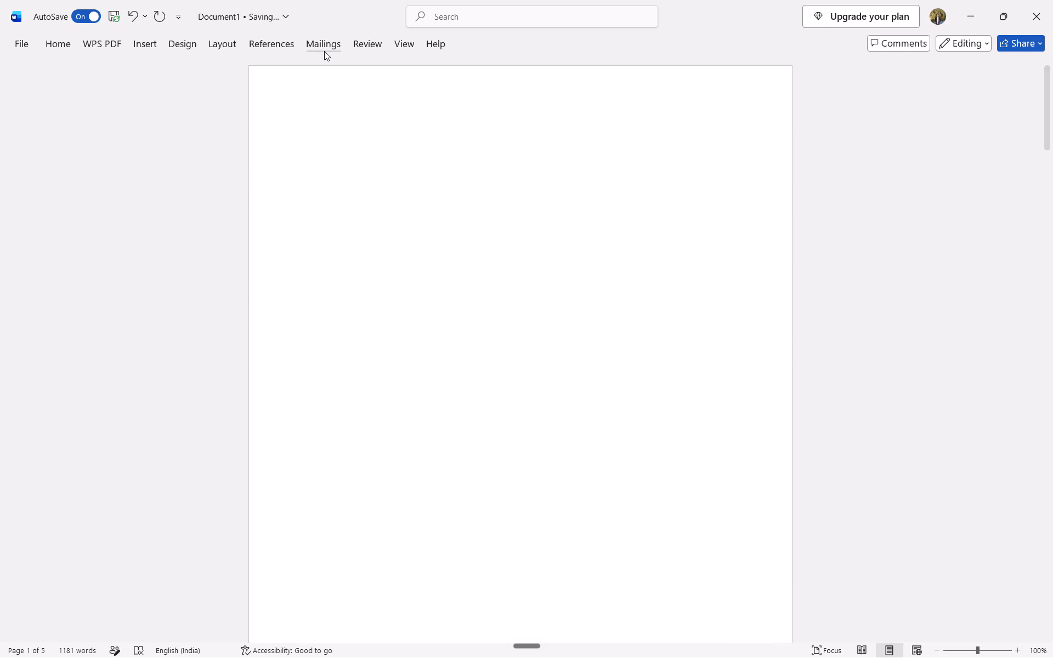
{"action": "left_click", "coordinate": [323, 129]}
{"action": "left_click", "coordinate": [15, 45]}
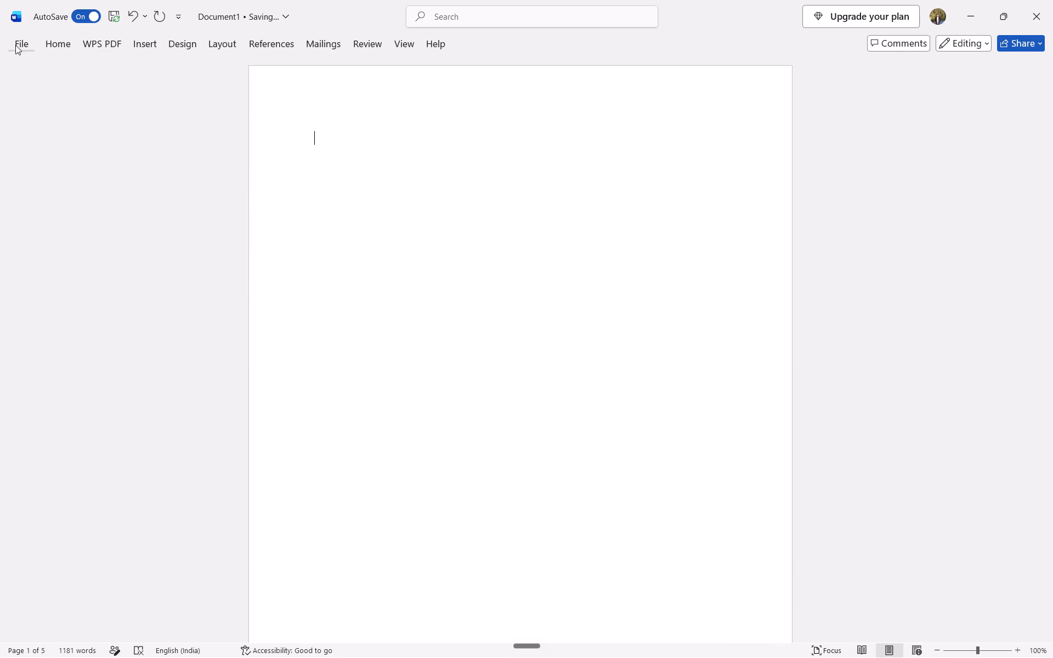
{"action": "left_click", "coordinate": [216, 358]}
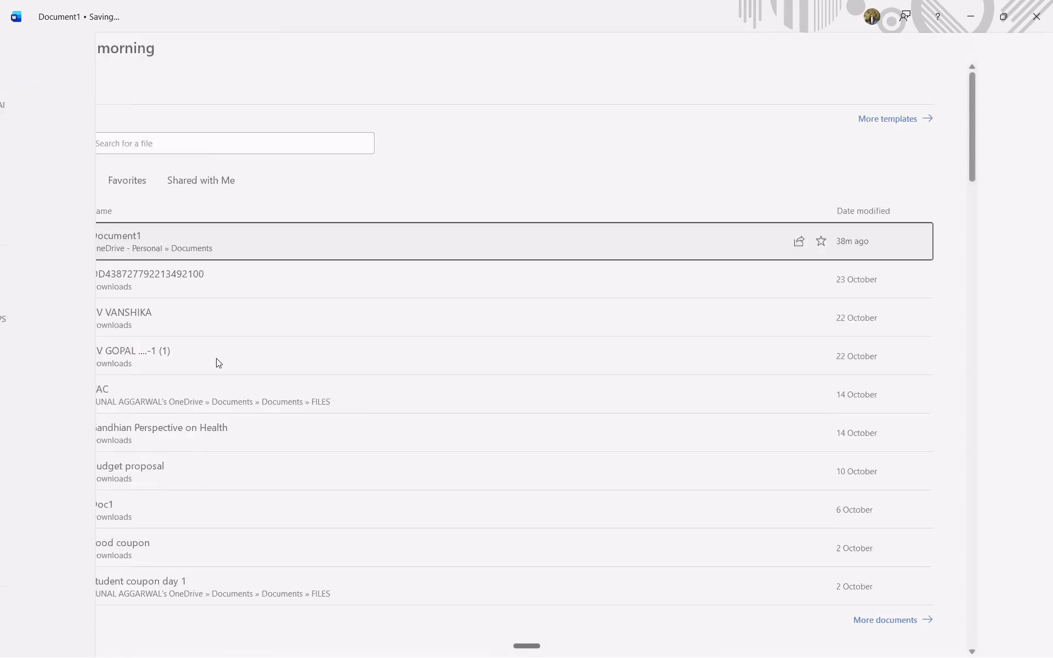
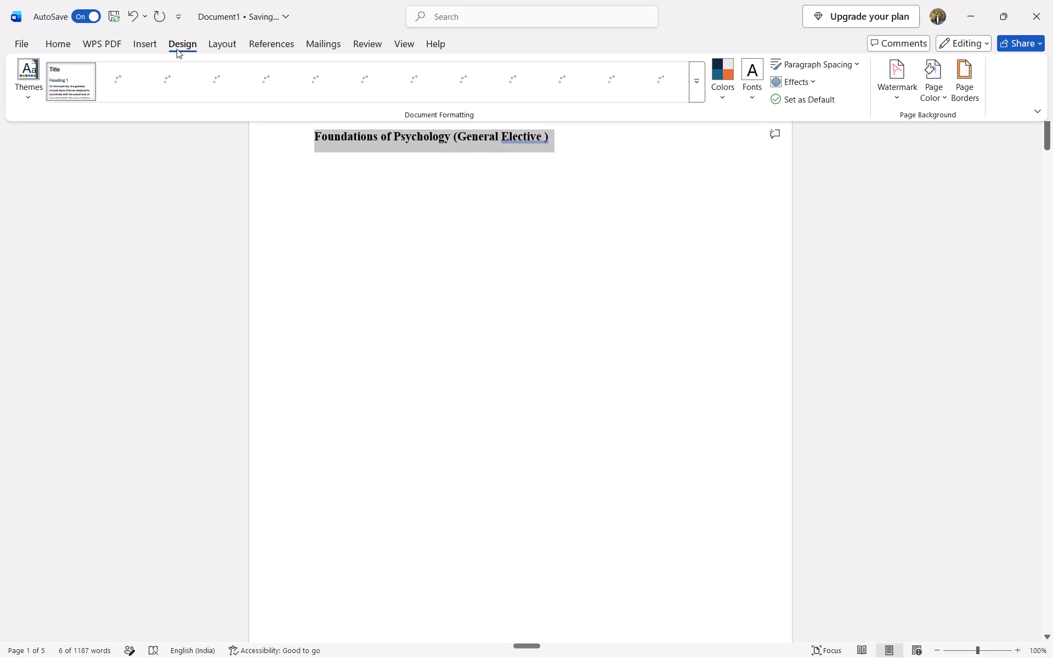
Centre the title "Foundations of Psychology (General Elective )" on the first page and set its font size to 30.
{"action": "left_click", "coordinate": [59, 47]}
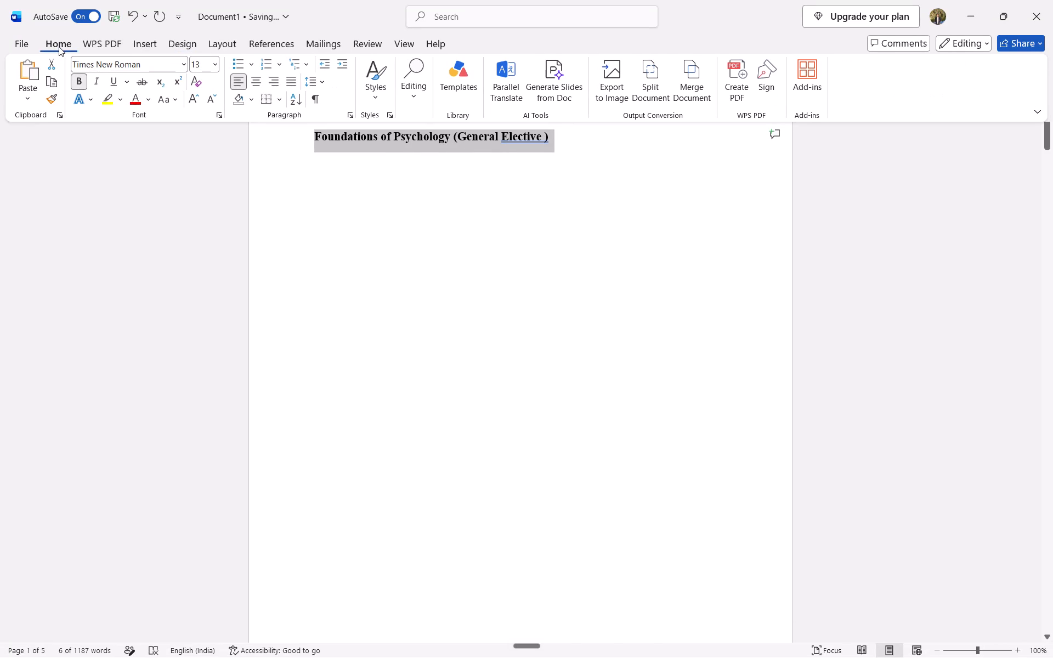
{"action": "left_click", "coordinate": [259, 81]}
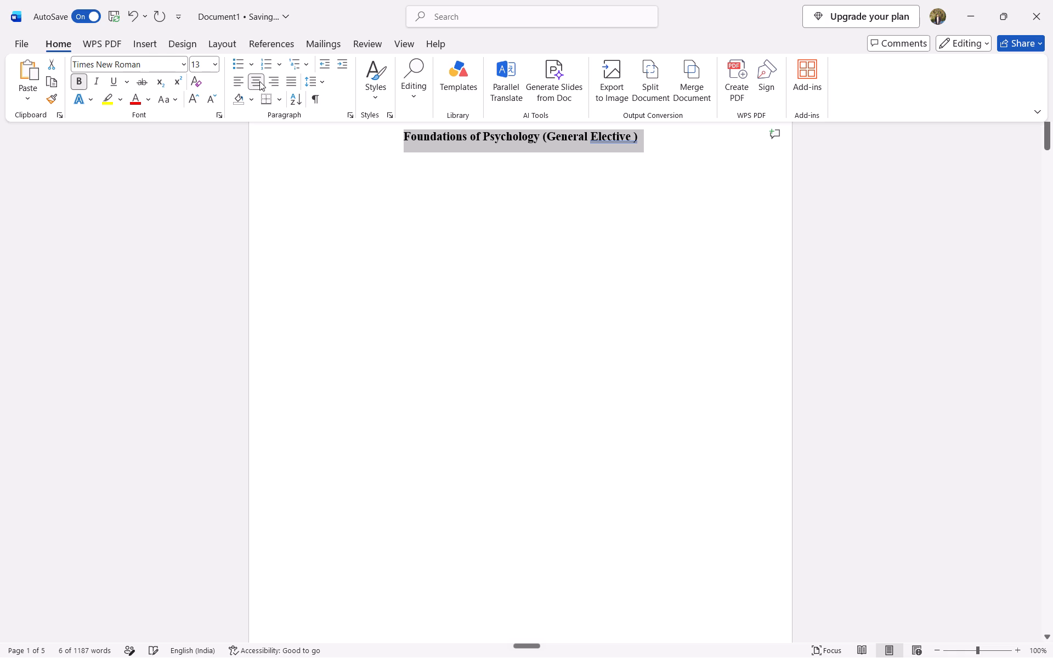
{"action": "left_click", "coordinate": [200, 61]}
{"action": "type", "text": "30"}
{"action": "key", "text": "Return"}
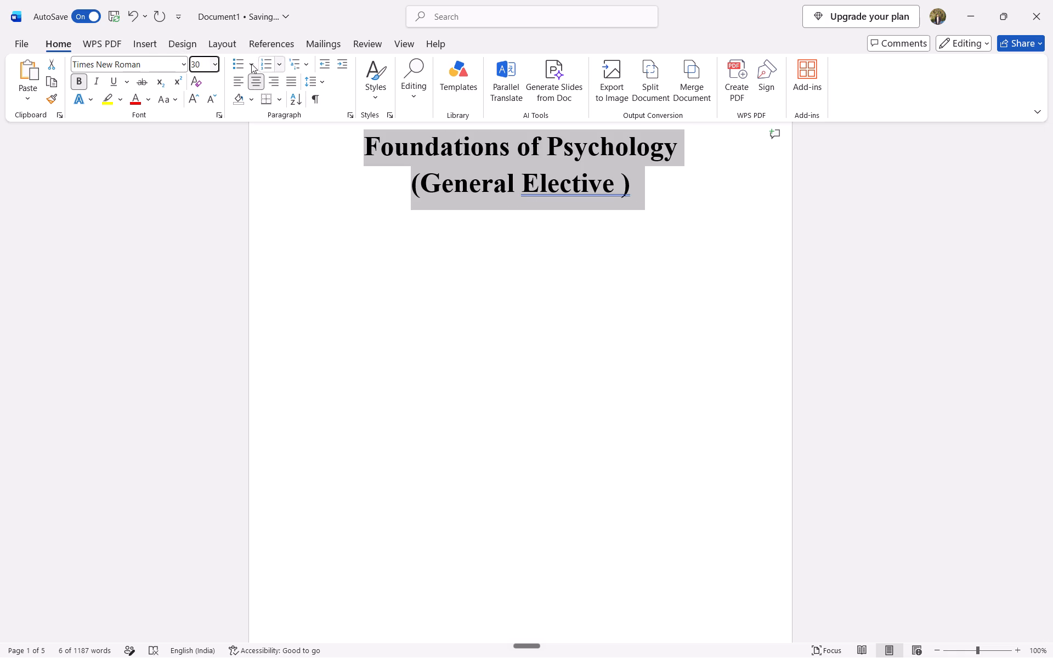
Set the font size of the Foundations of Psychology title to 35.
{"action": "left_click", "coordinate": [197, 61]}
{"action": "type", "text": "35"}
{"action": "key", "text": "Return"}
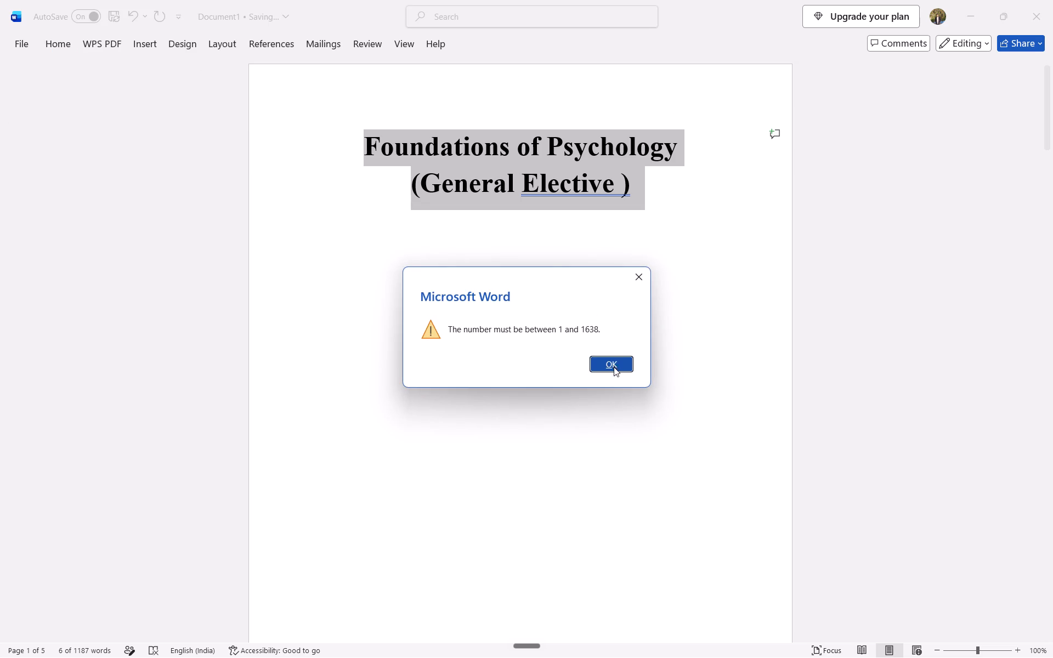
{"action": "left_click", "coordinate": [614, 367]}
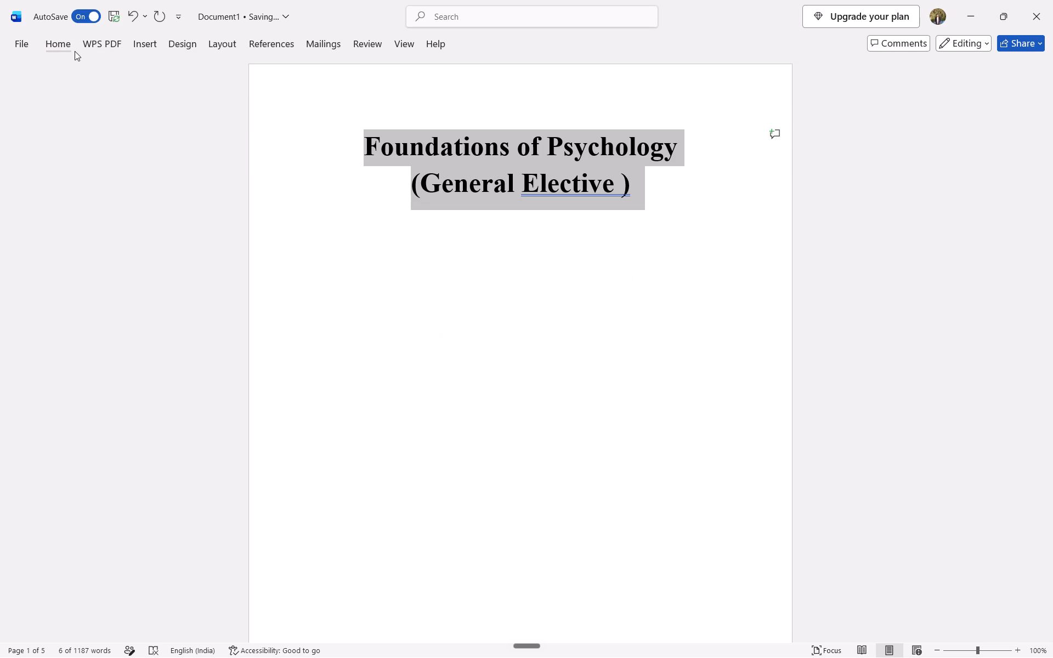
{"action": "key", "text": "h"}
{"action": "type", "text": "fs"}
{"action": "key", "text": "BackSpace"}
{"action": "type", "text": "35"}
{"action": "key", "text": "Return"}
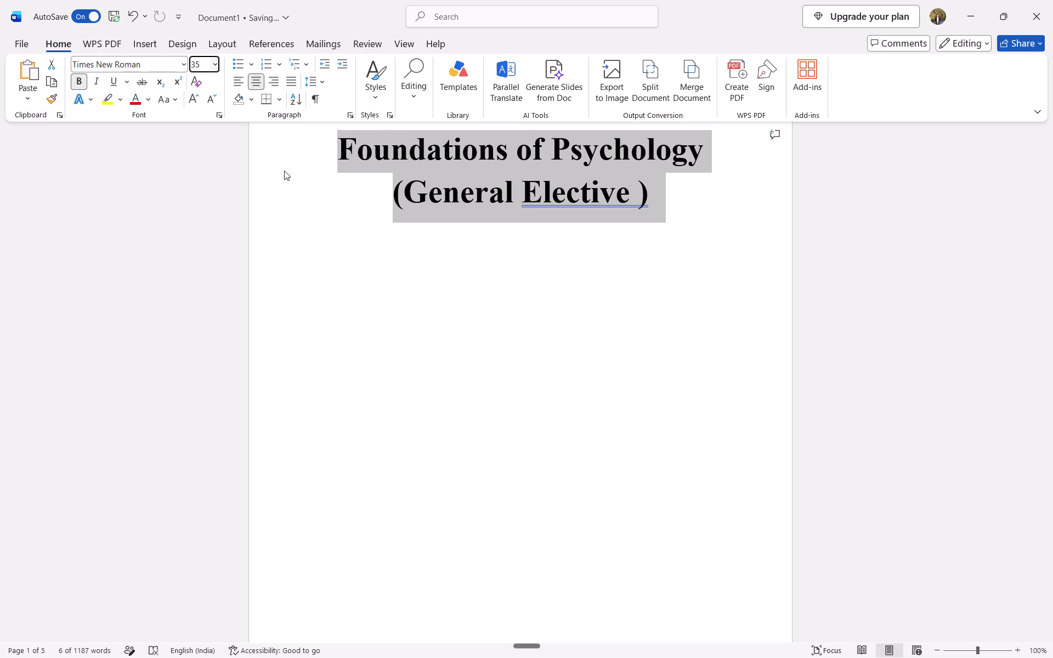
Remove the stray space before the closing parenthesis so that the title's second line reads "(General Elective)".
{"action": "left_click", "coordinate": [635, 181]}
{"action": "left_click", "coordinate": [642, 190]}
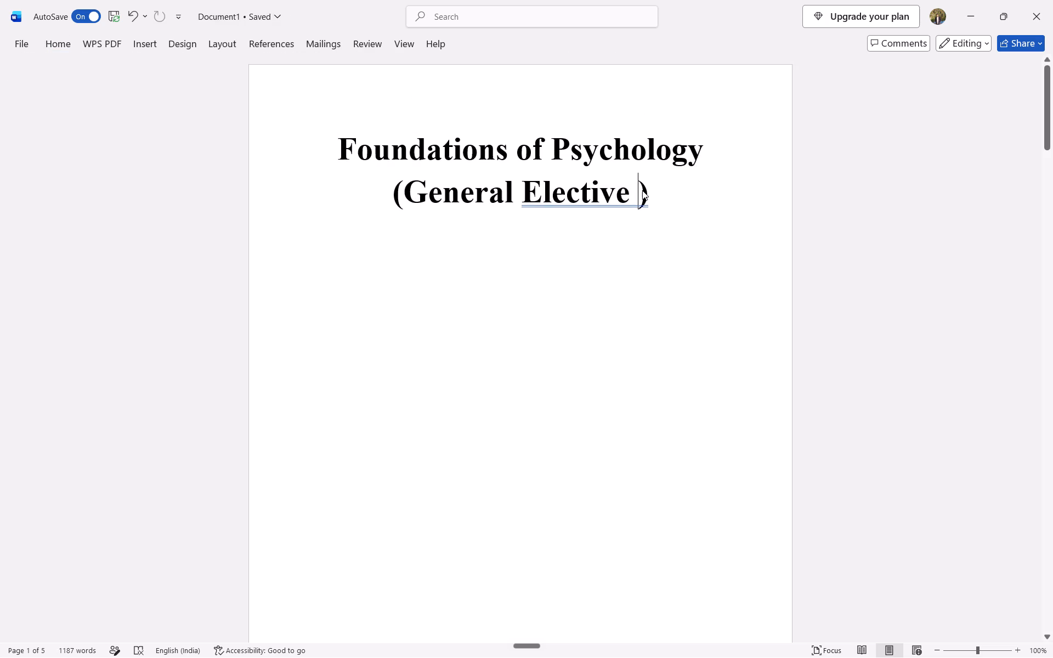
{"action": "left_click", "coordinate": [642, 190]}
{"action": "key", "text": "BackSpace"}
{"action": "key", "text": "BackSpace"}
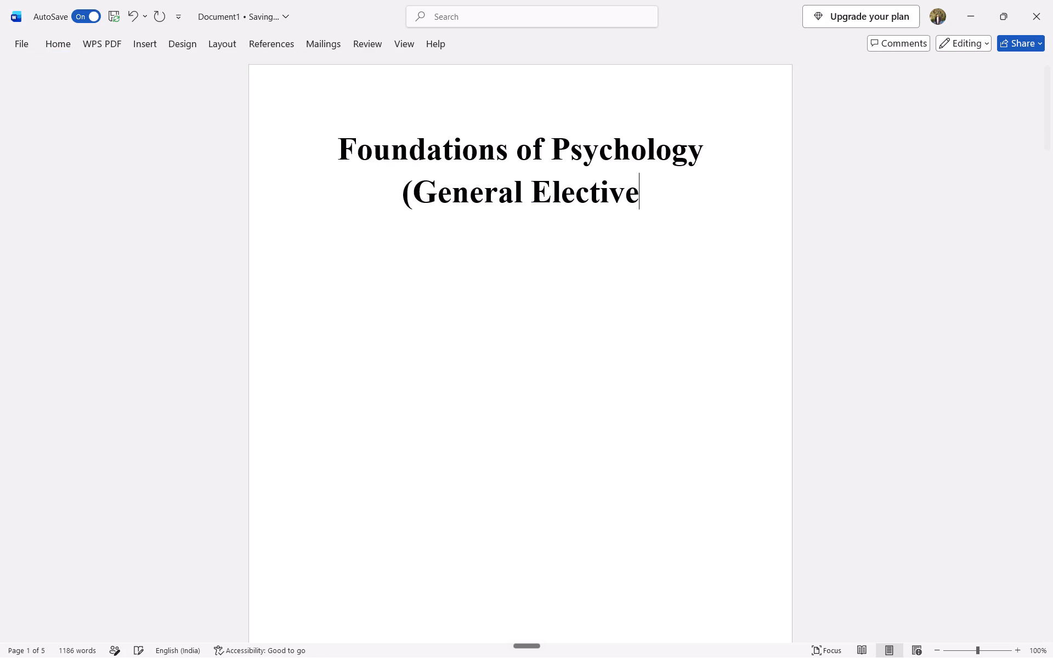
{"action": "key", "text": "shift+parenright"}
Add the line "ASSIGNMENT" below the title on the first page.
{"action": "left_click", "coordinate": [519, 296]}
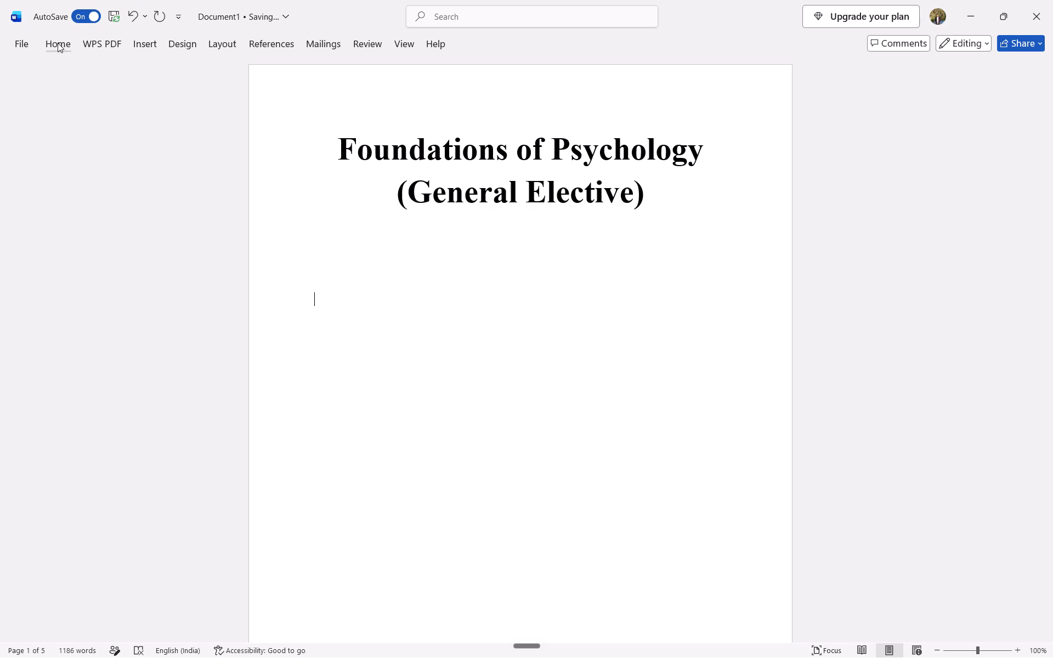
{"action": "type", "text": "ASSIGNMENT"}
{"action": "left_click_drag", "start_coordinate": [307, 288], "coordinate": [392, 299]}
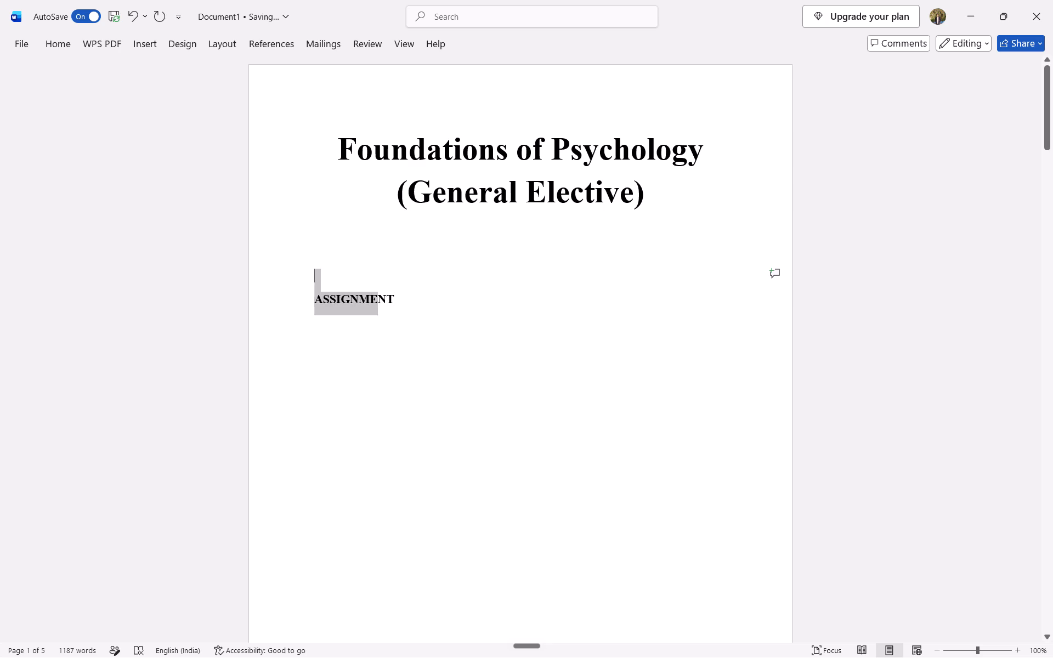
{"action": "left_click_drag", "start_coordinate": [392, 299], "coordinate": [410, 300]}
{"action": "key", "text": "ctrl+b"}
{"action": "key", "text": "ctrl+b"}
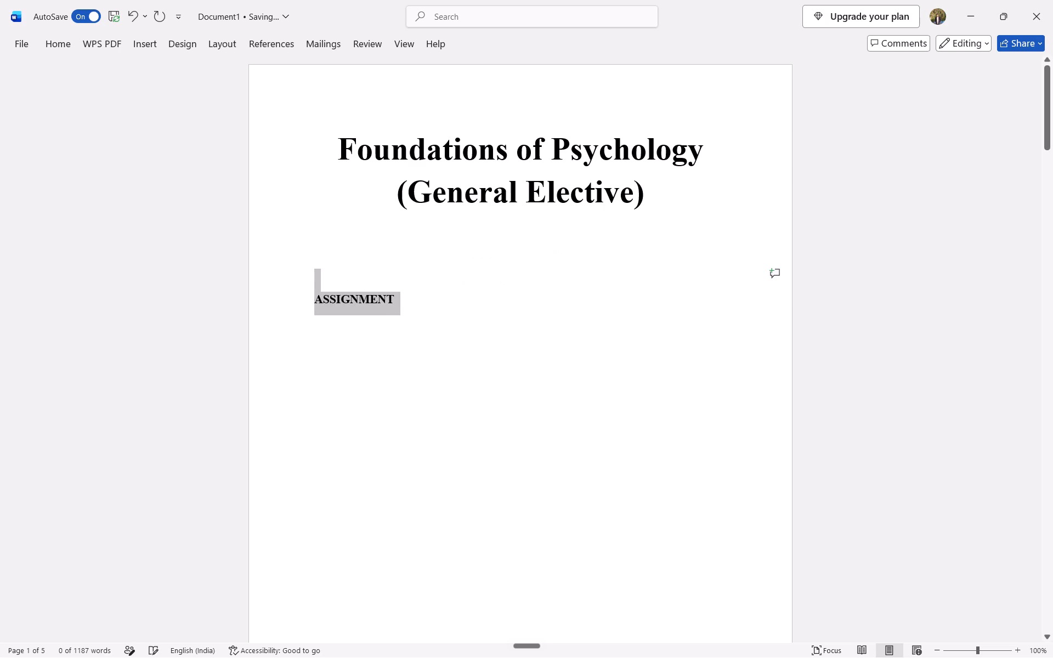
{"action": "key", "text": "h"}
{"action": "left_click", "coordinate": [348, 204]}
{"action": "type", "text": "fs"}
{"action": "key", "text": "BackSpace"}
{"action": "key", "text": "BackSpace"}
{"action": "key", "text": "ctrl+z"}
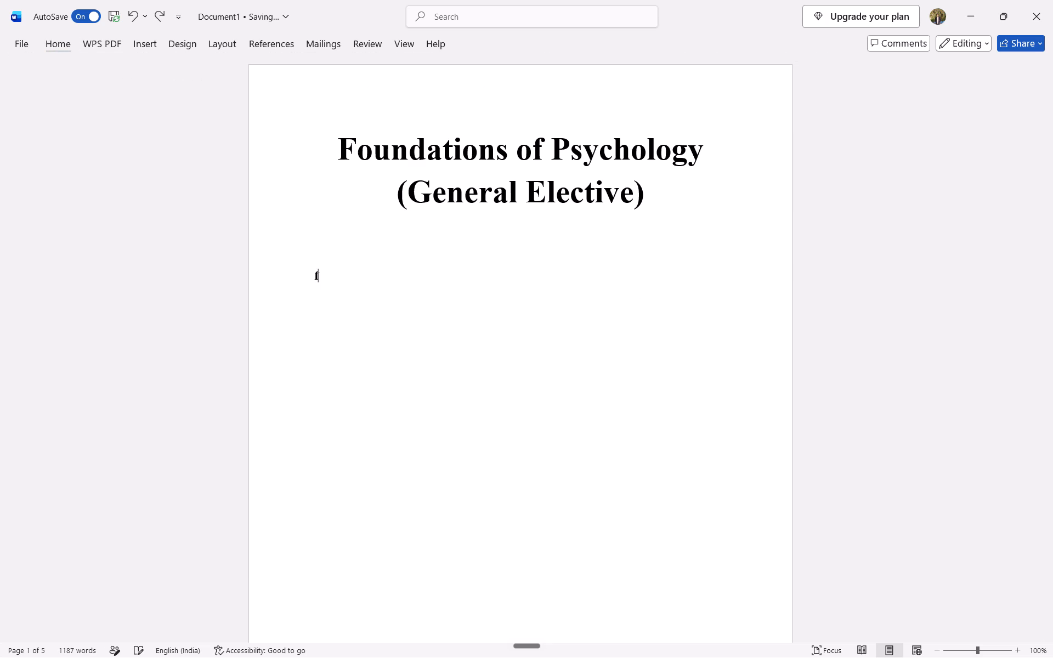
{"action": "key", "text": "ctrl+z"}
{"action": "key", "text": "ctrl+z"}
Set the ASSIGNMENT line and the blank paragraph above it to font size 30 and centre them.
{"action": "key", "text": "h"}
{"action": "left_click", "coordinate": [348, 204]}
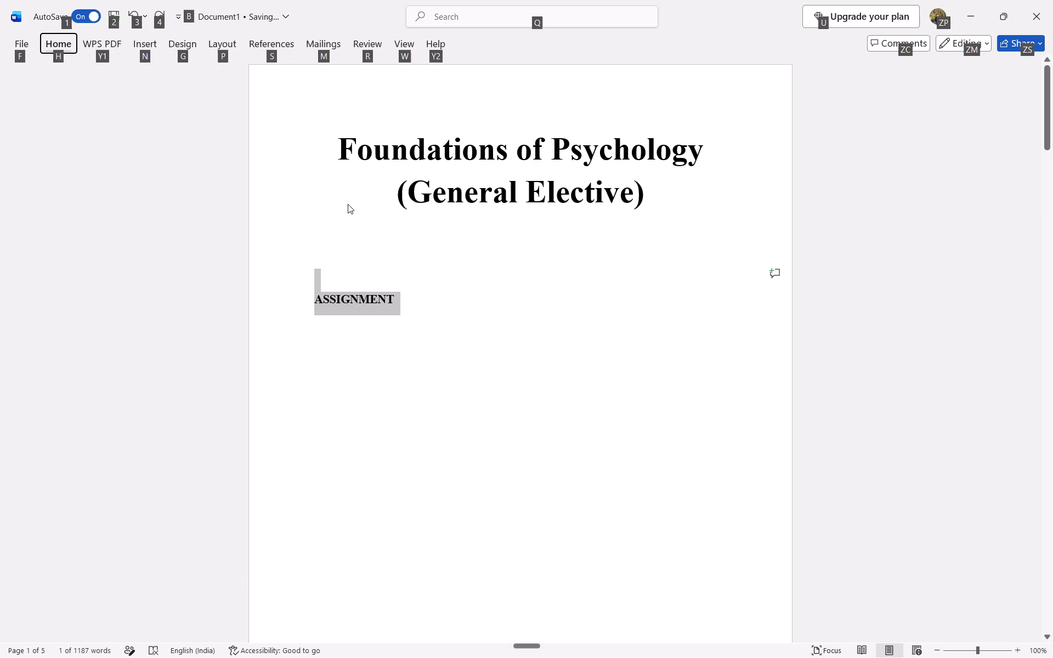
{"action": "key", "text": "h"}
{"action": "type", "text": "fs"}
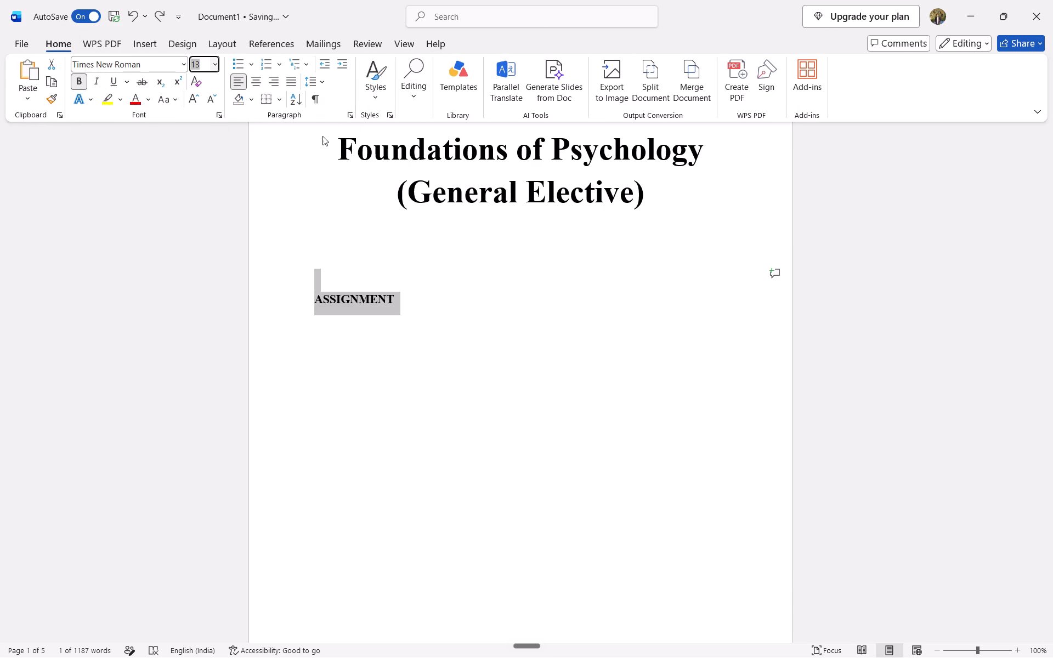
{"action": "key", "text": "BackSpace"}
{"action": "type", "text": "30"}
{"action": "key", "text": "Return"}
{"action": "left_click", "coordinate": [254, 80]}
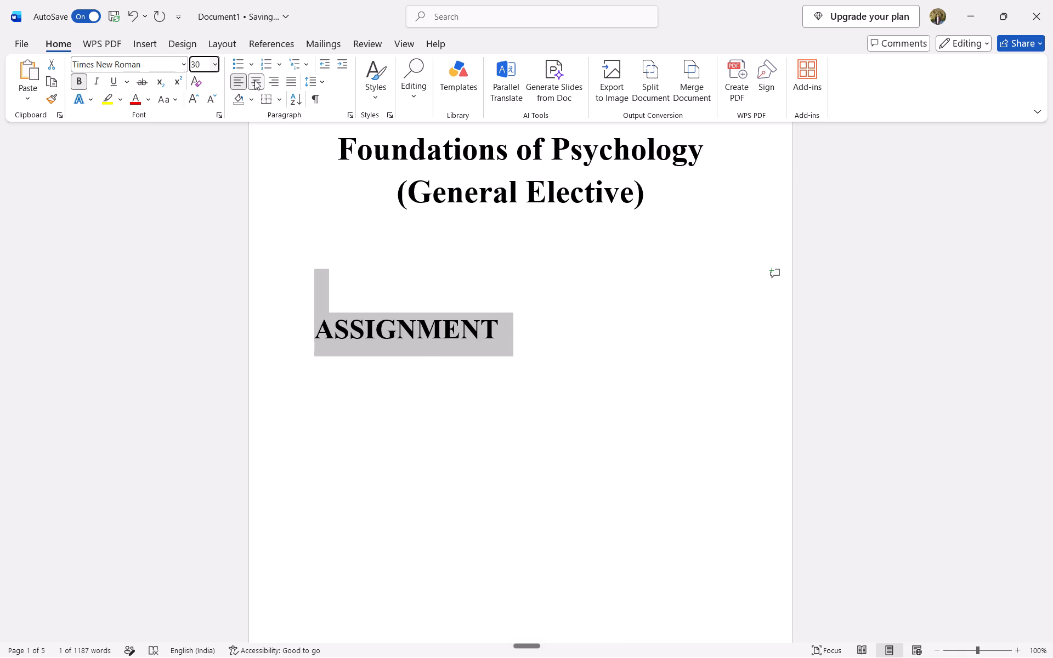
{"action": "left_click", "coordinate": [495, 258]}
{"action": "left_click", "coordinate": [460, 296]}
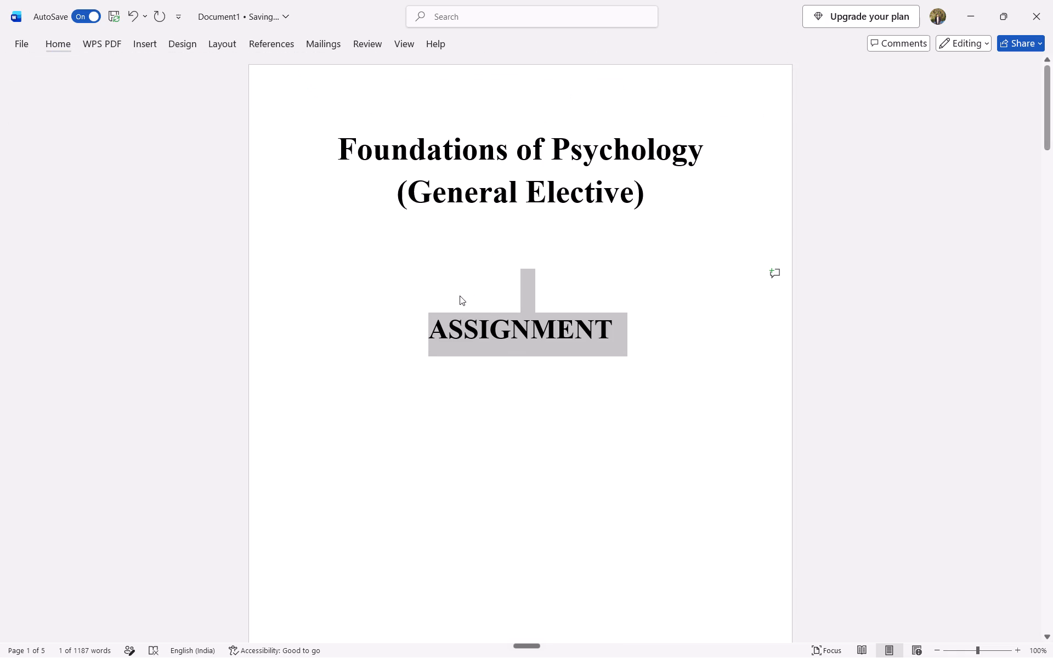
Delete the blank paragraph above the ASSIGNMENT line so that it moves up closer to the title.
{"action": "left_click", "coordinate": [433, 321]}
{"action": "key", "text": "BackSpace"}
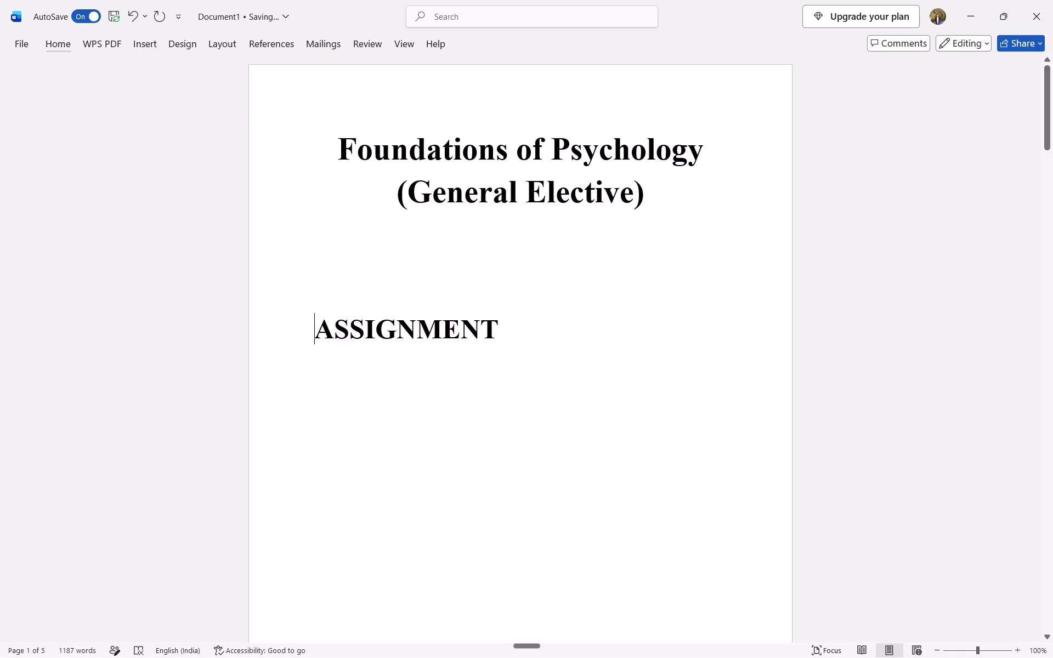
{"action": "key", "text": "BackSpace"}
{"action": "key", "text": "Right"}
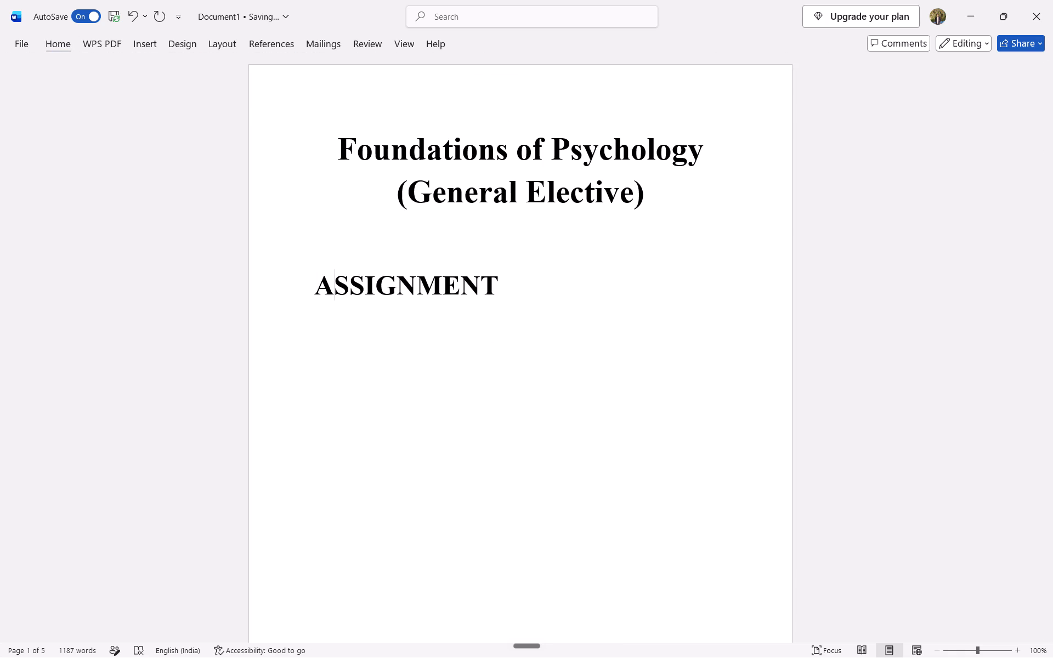
{"action": "key", "text": "Left"}
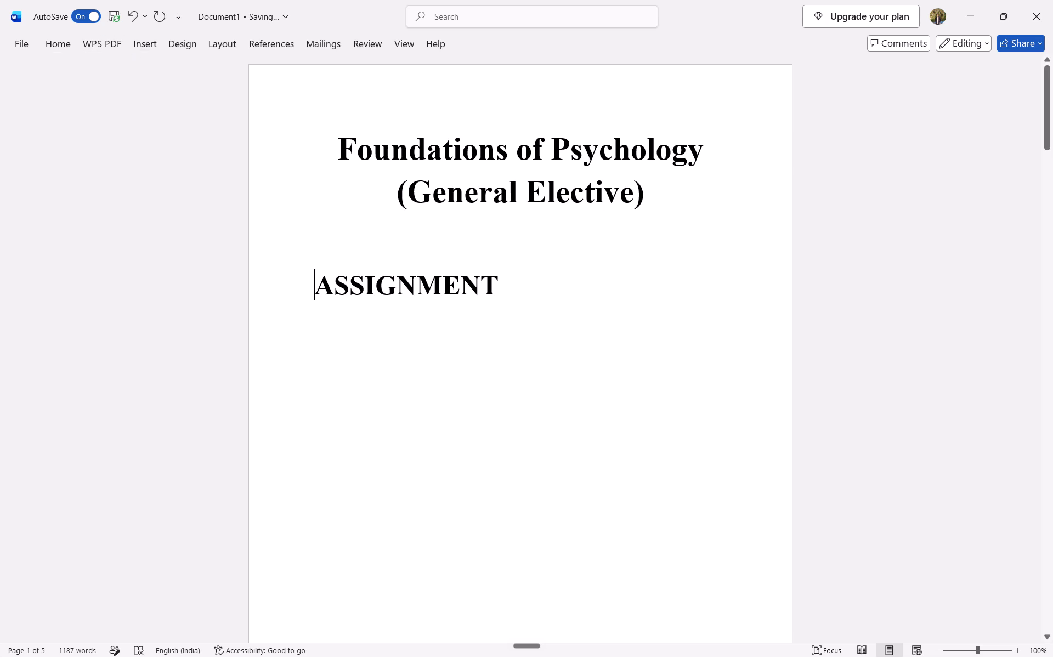
Set the ASSIGNMENT line to font size 35 and centre it.
{"action": "left_click_drag", "start_coordinate": [315, 292], "coordinate": [552, 303]}
{"action": "type", "text": "hfs"}
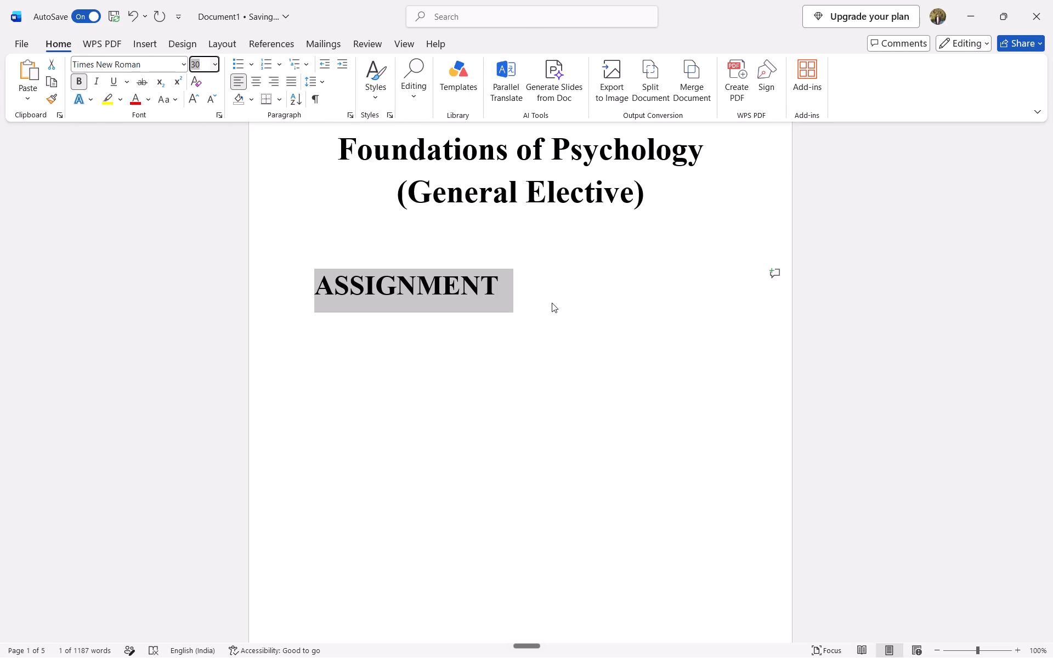
{"action": "type", "text": "35"}
{"action": "key", "text": "Return"}
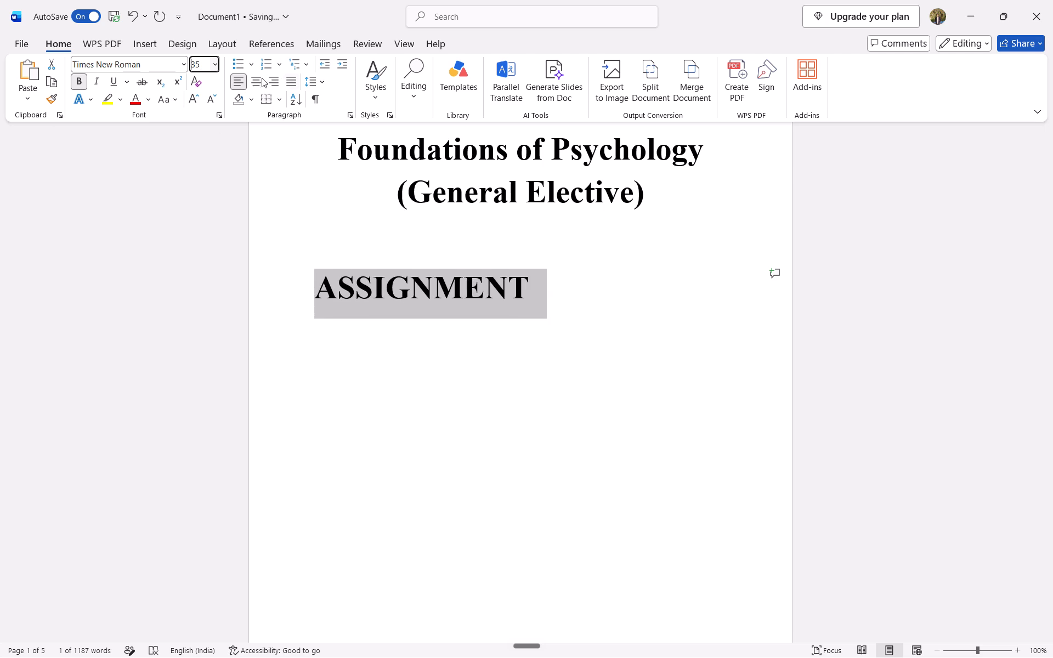
{"action": "left_click", "coordinate": [257, 80]}
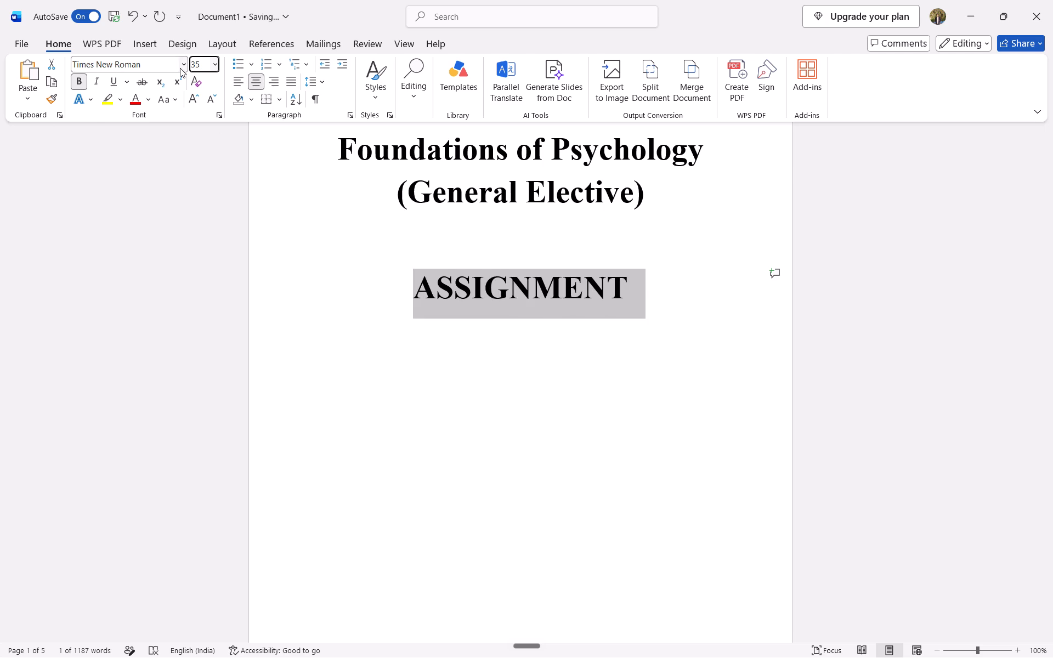
Change the ASSIGNMENT line's font to Arial Black and its size to 45.
{"action": "left_click", "coordinate": [180, 68]}
{"action": "left_click", "coordinate": [137, 183]}
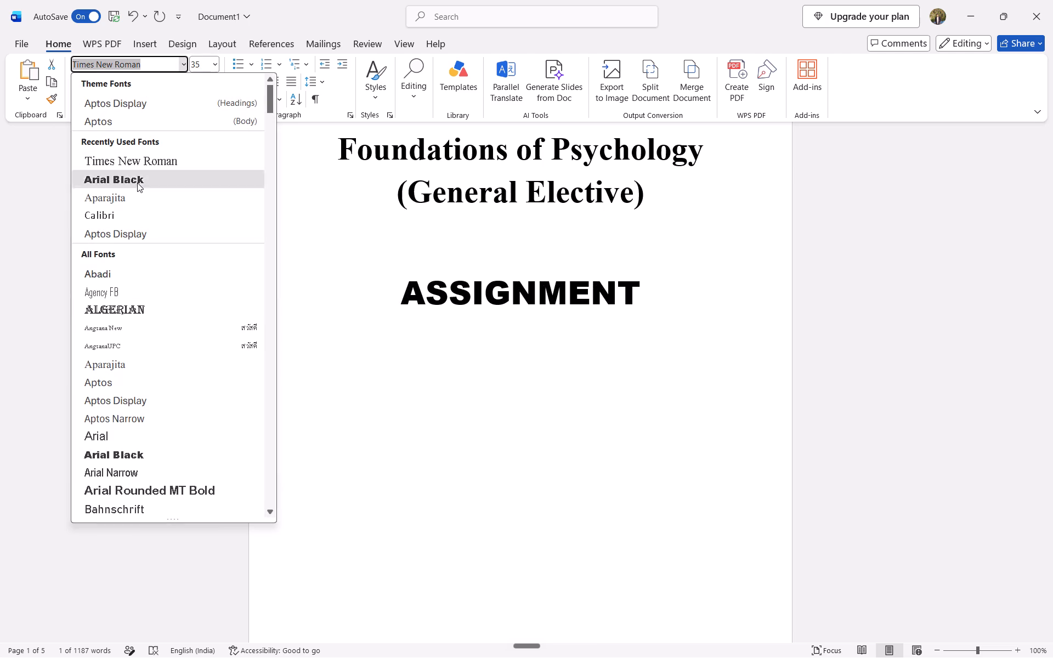
{"action": "left_click", "coordinate": [200, 61]}
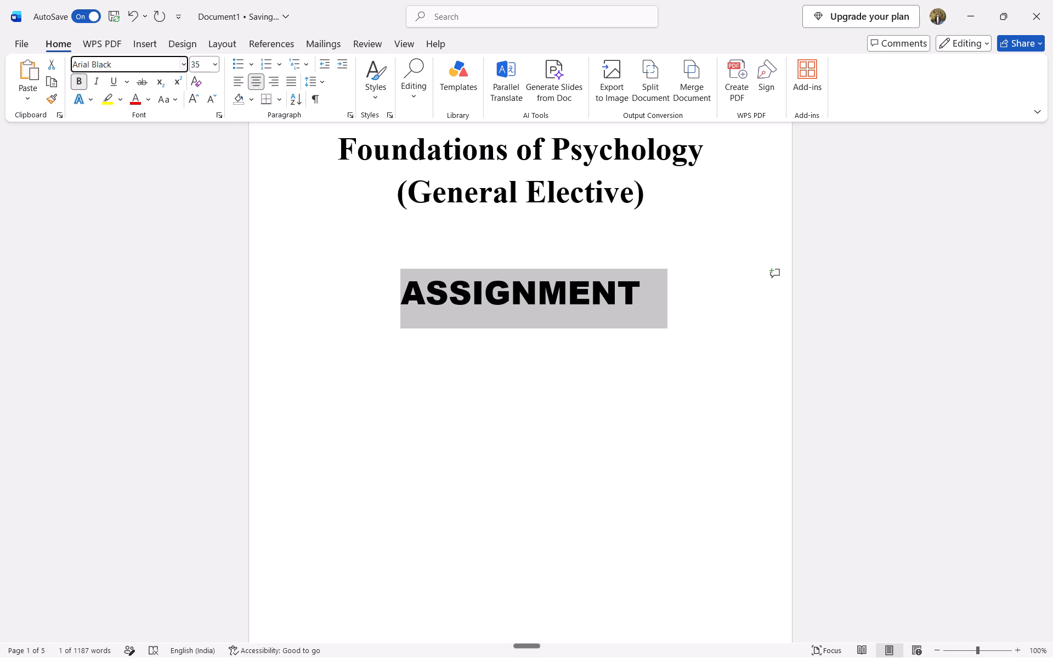
{"action": "type", "text": "45"}
{"action": "key", "text": "Return"}
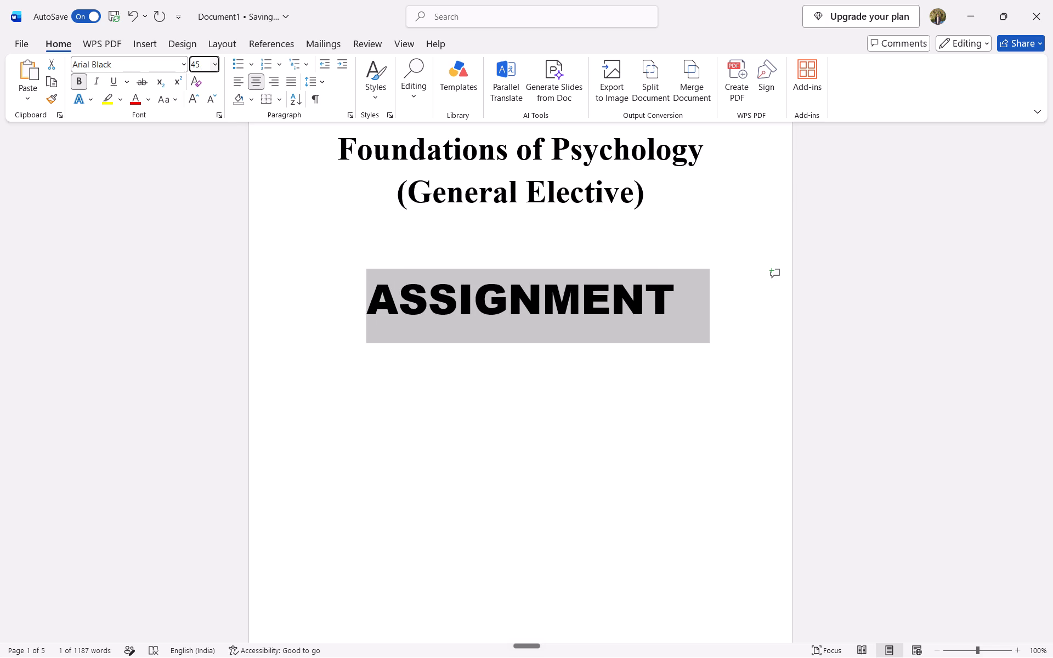
{"action": "left_click", "coordinate": [463, 383]}
{"action": "right_click", "coordinate": [463, 383]}
{"action": "left_click", "coordinate": [373, 357]}
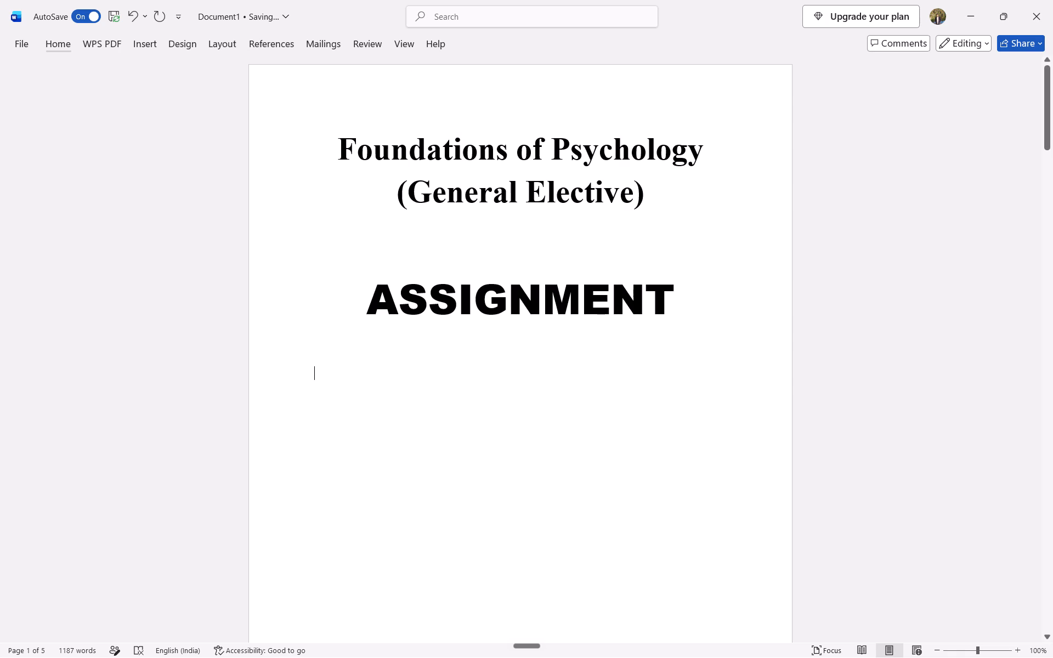
Delete the extra blank paragraphs above the Emotions heading so that it starts at the top of page 2.
{"action": "scroll", "coordinate": [388, 240], "scroll_direction": "down", "scroll_amount": 1}
{"action": "scroll", "coordinate": [388, 240], "scroll_direction": "up", "scroll_amount": 1}
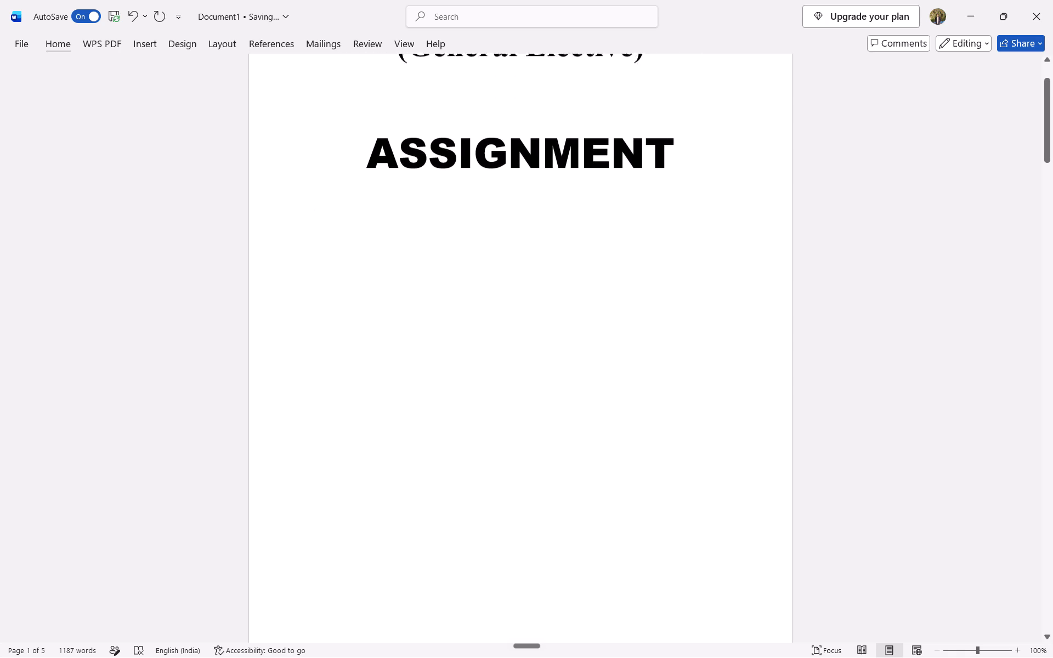
{"action": "scroll", "coordinate": [388, 240], "scroll_direction": "up", "scroll_amount": 1}
{"action": "scroll", "coordinate": [388, 240], "scroll_direction": "down", "scroll_amount": 5, "text": "ctrl"}
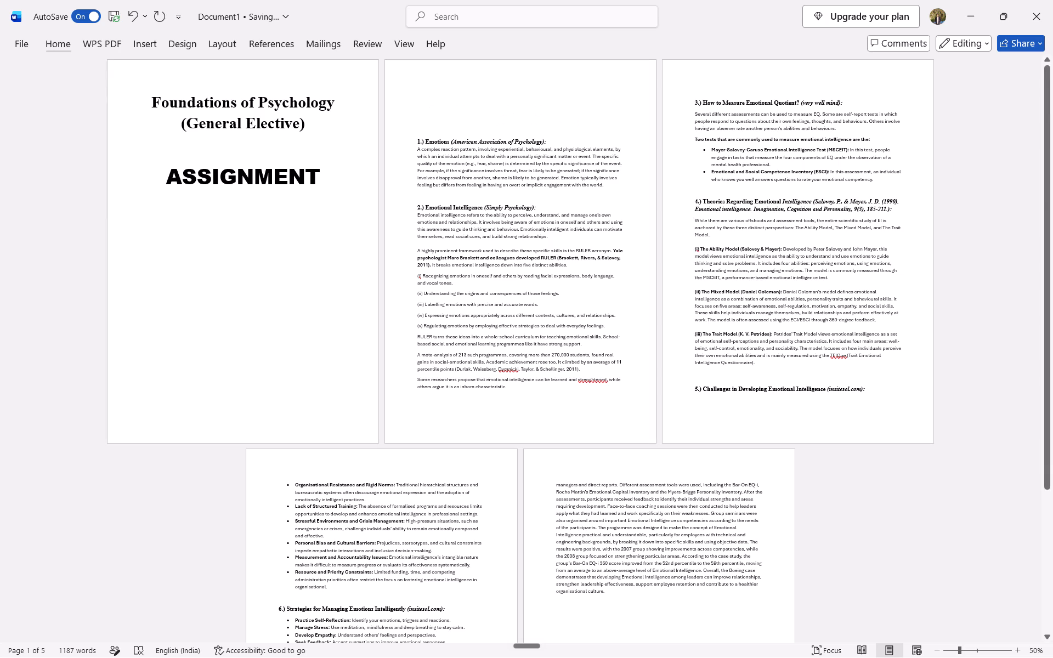
{"action": "left_click", "coordinate": [415, 138]}
{"action": "key", "text": "BackSpace"}
{"action": "key", "text": "BackSpace"}
{"action": "key", "text": "BackSpace"}
{"action": "key", "text": "BackSpace"}
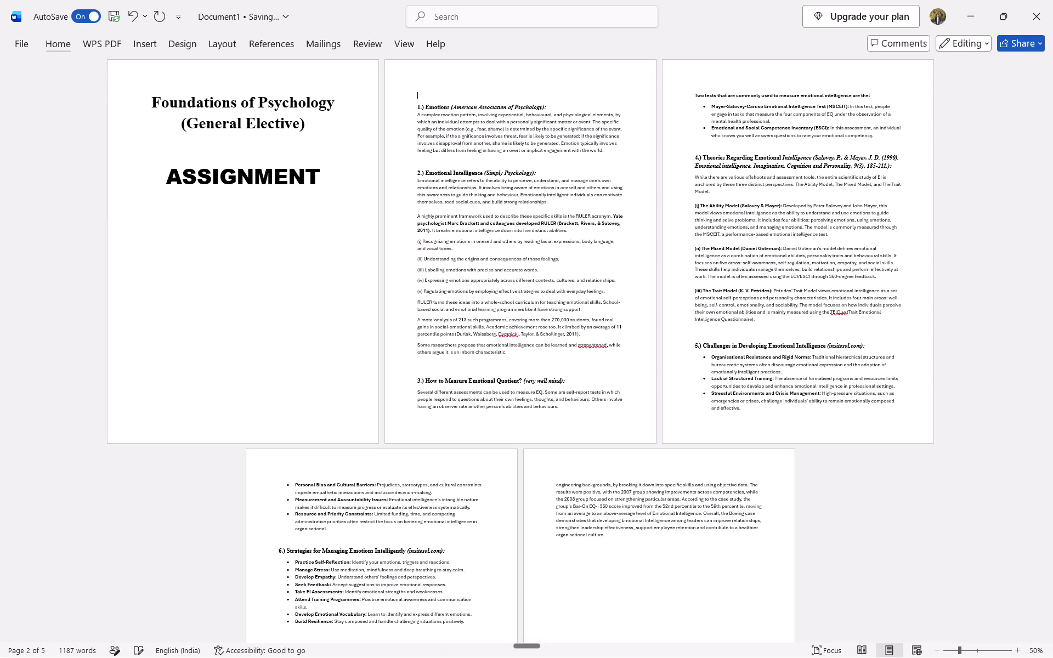
{"action": "key", "text": "BackSpace"}
{"action": "key", "text": "Return"}
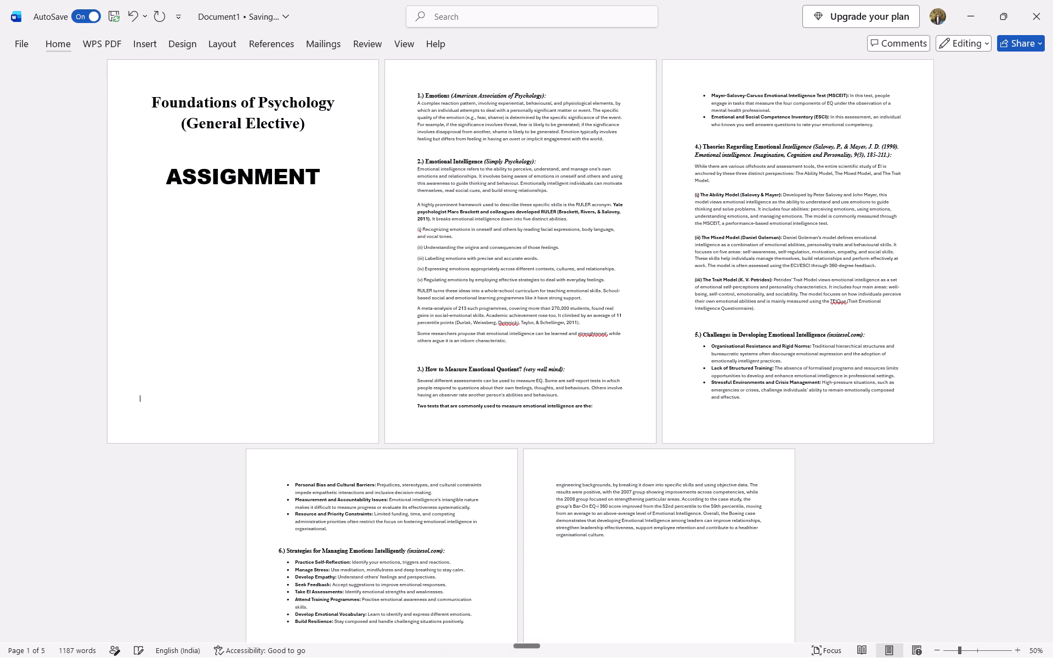
{"action": "scroll", "coordinate": [508, 160], "scroll_direction": "up", "scroll_amount": 1}
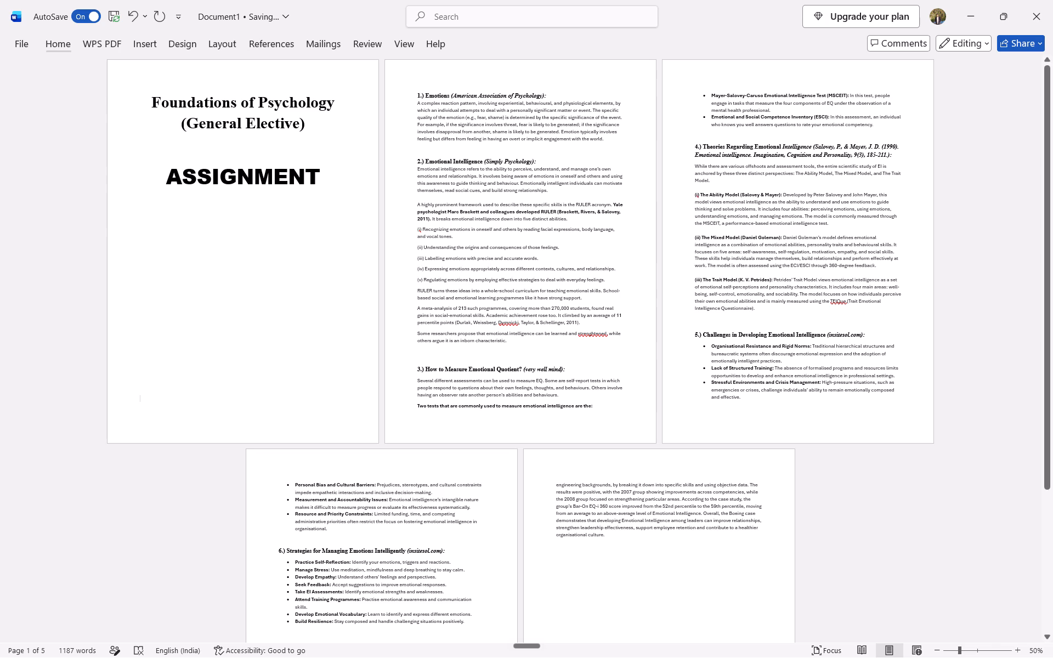
Remove the italics from the citation (American Association of Psychology) in heading 1.) Emotions.
{"action": "scroll", "coordinate": [508, 160], "scroll_direction": "up", "scroll_amount": 4}
{"action": "scroll", "coordinate": [508, 160], "scroll_direction": "down", "scroll_amount": 2}
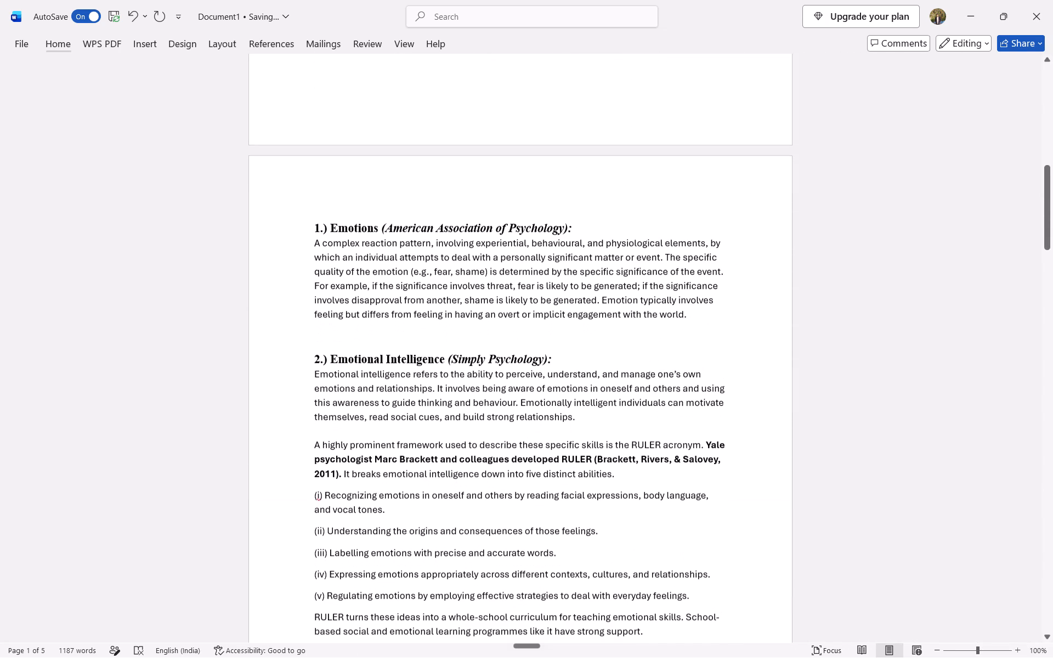
{"action": "left_click", "coordinate": [574, 224]}
{"action": "left_click_drag", "start_coordinate": [574, 224], "coordinate": [427, 226]}
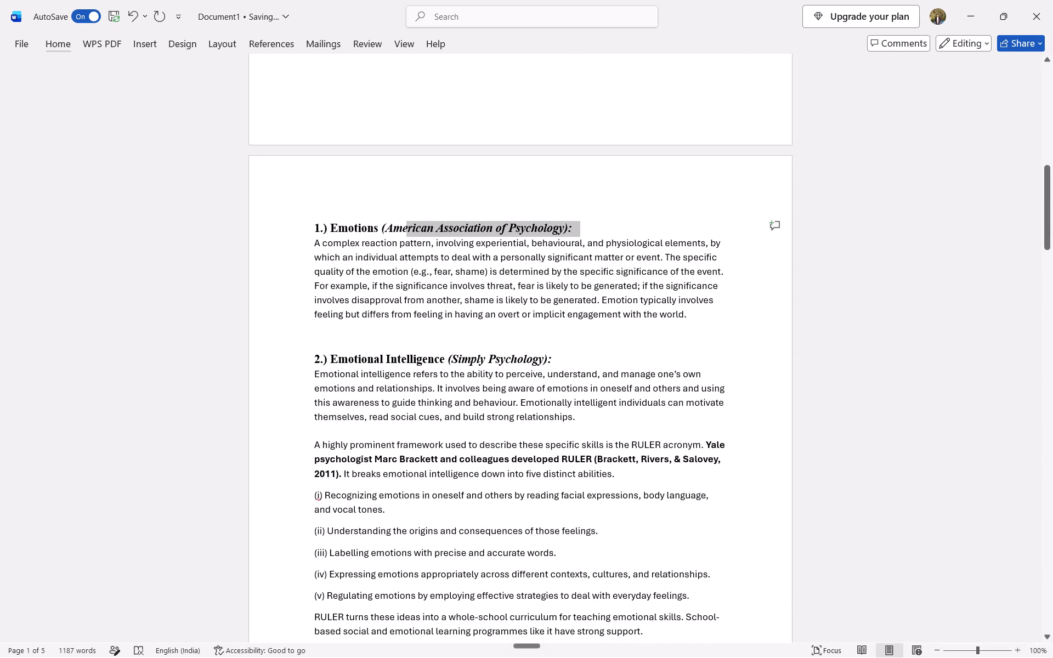
{"action": "left_click_drag", "start_coordinate": [427, 226], "coordinate": [380, 226]}
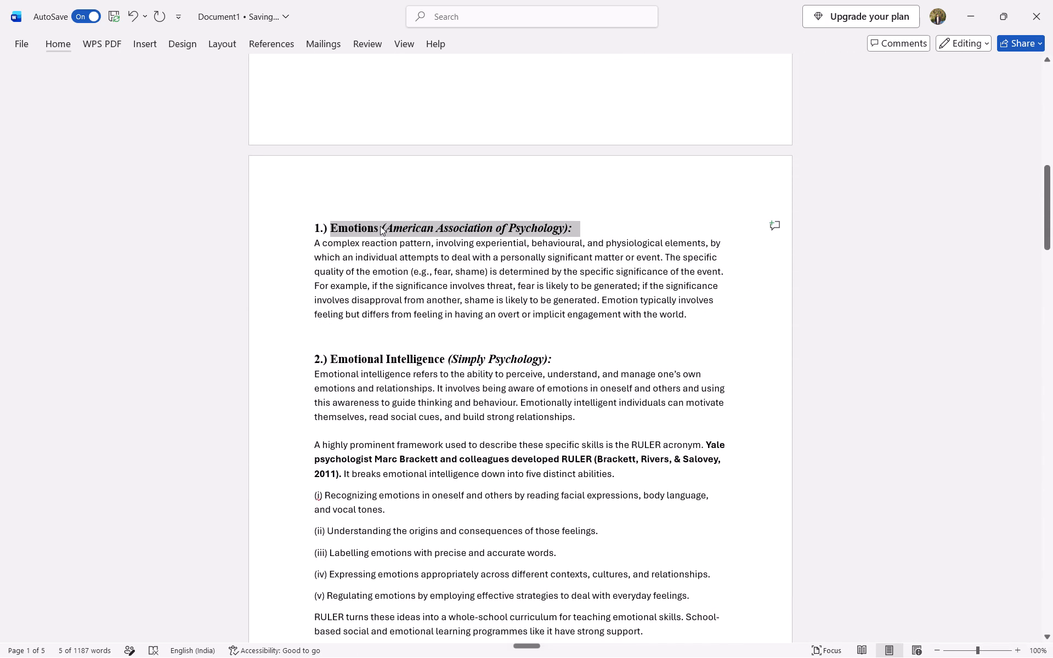
{"action": "left_click", "coordinate": [380, 226]}
{"action": "left_click_drag", "start_coordinate": [380, 226], "coordinate": [582, 221]}
{"action": "key", "text": "ctrl+i"}
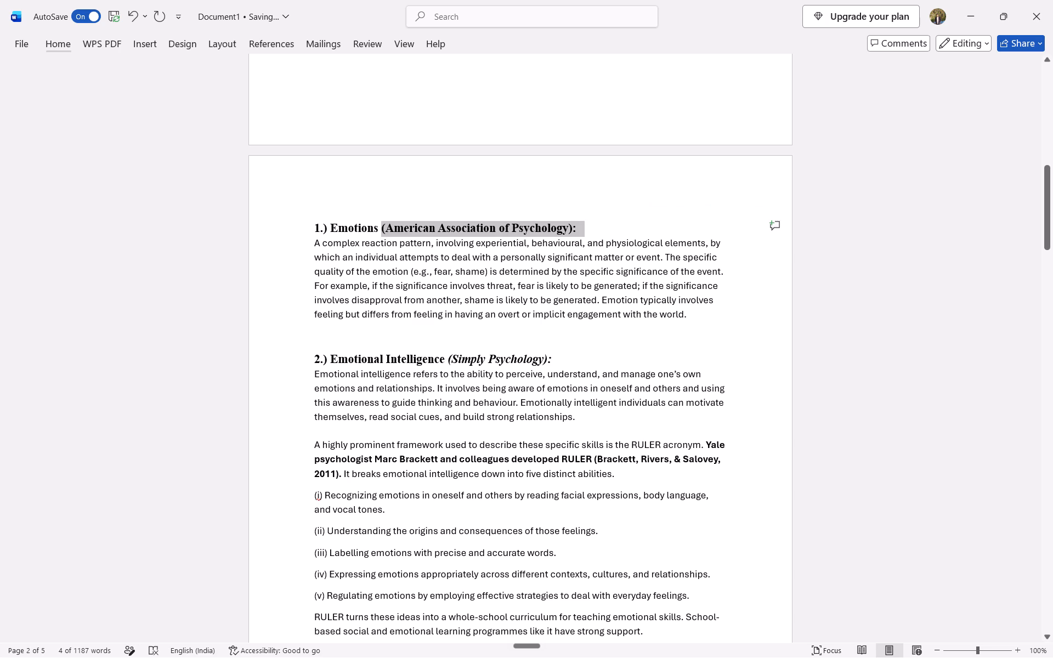
Remove the italics from the citation (Simply Psychology) in heading 2.) Emotional Intelligence.
{"action": "left_click_drag", "start_coordinate": [446, 355], "coordinate": [551, 351]}
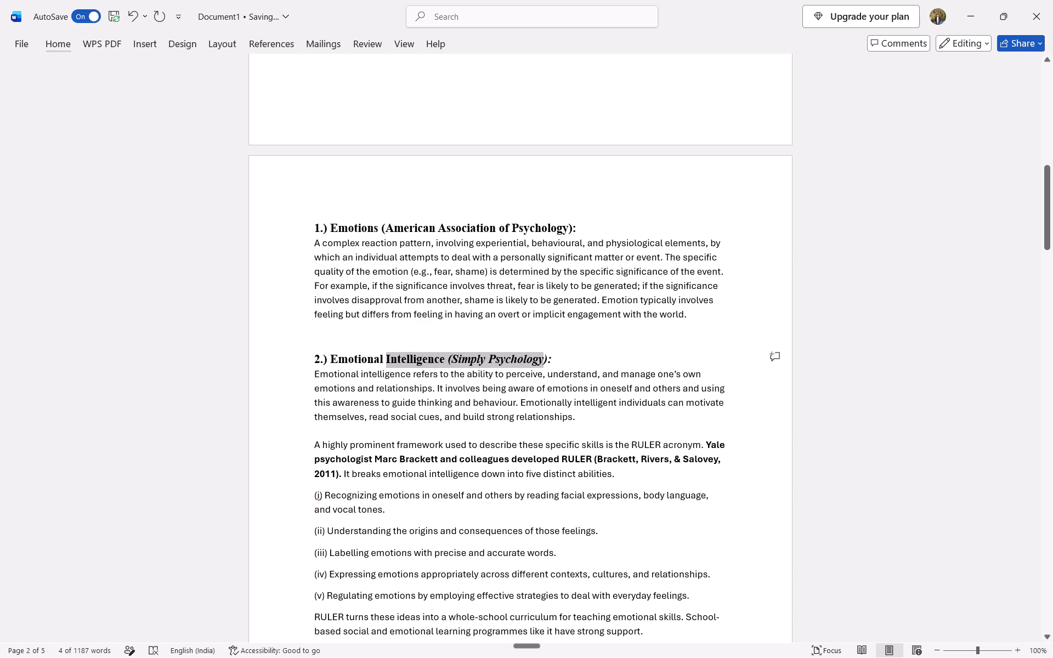
{"action": "left_click_drag", "start_coordinate": [551, 351], "coordinate": [555, 351]}
{"action": "left_click", "coordinate": [553, 363]}
{"action": "left_click_drag", "start_coordinate": [553, 363], "coordinate": [451, 361]}
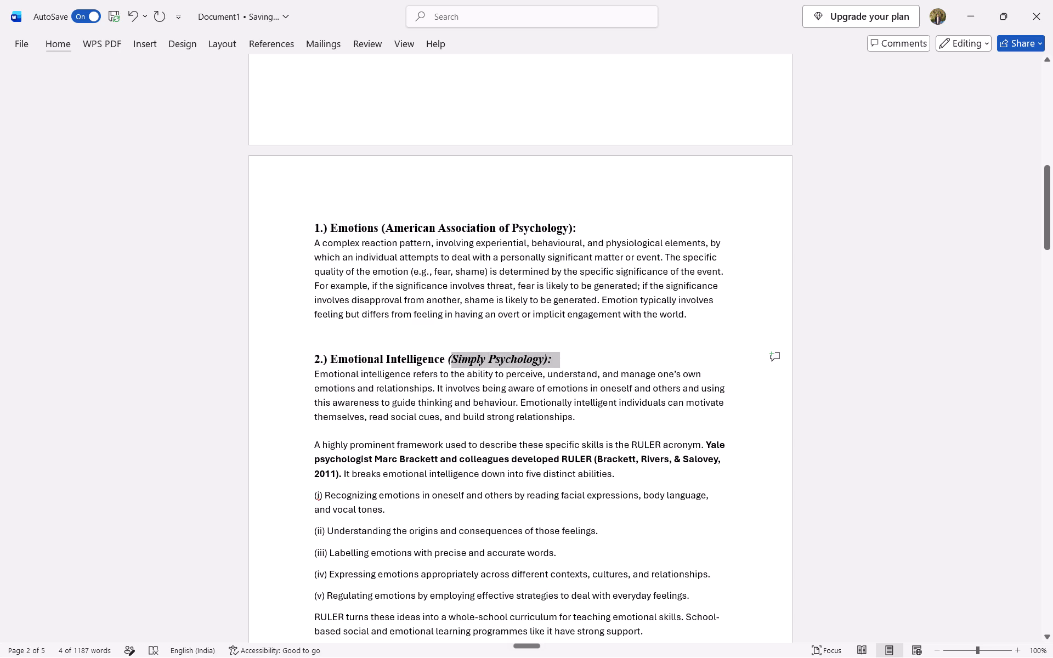
{"action": "left_click_drag", "start_coordinate": [451, 361], "coordinate": [449, 361]}
{"action": "key", "text": "ctrl+i"}
Remove the italics from the citation (very well mind) in heading 3.) How to Measure Emotional Quotient?
{"action": "scroll", "coordinate": [449, 361], "scroll_direction": "down", "scroll_amount": 1}
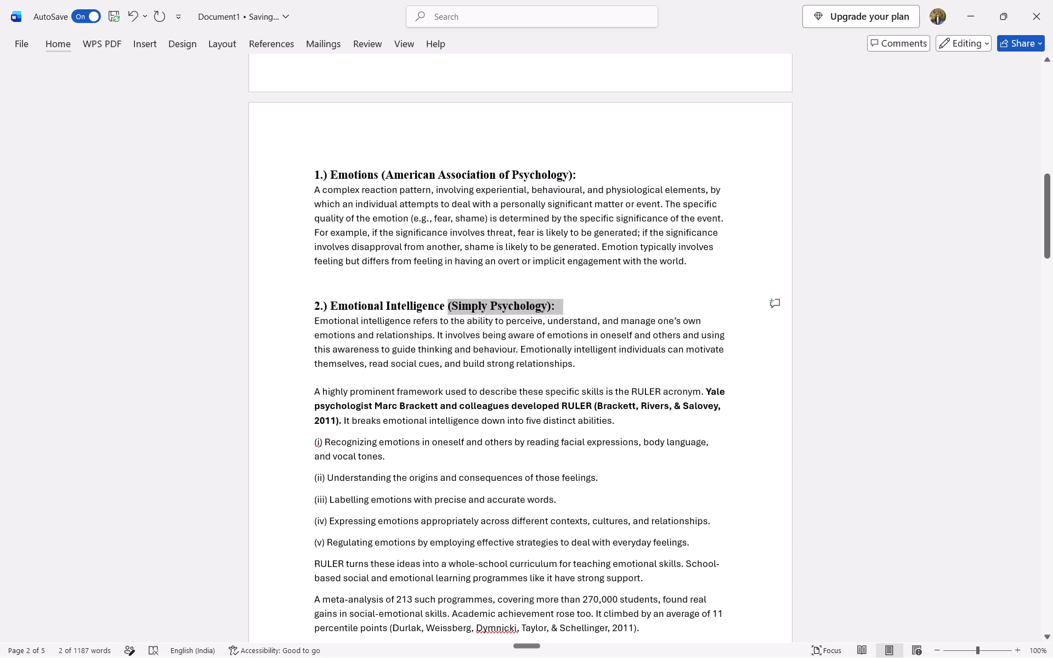
{"action": "scroll", "coordinate": [449, 361], "scroll_direction": "down", "scroll_amount": 1}
{"action": "scroll", "coordinate": [469, 479], "scroll_direction": "down", "scroll_amount": 2}
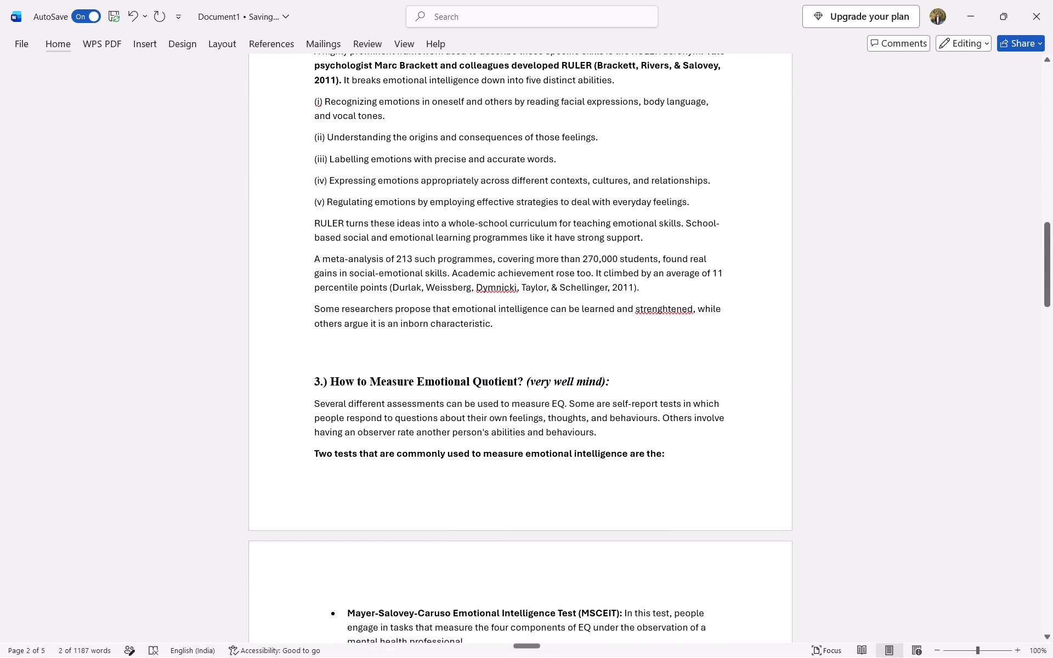
{"action": "left_click_drag", "start_coordinate": [523, 379], "coordinate": [618, 385]}
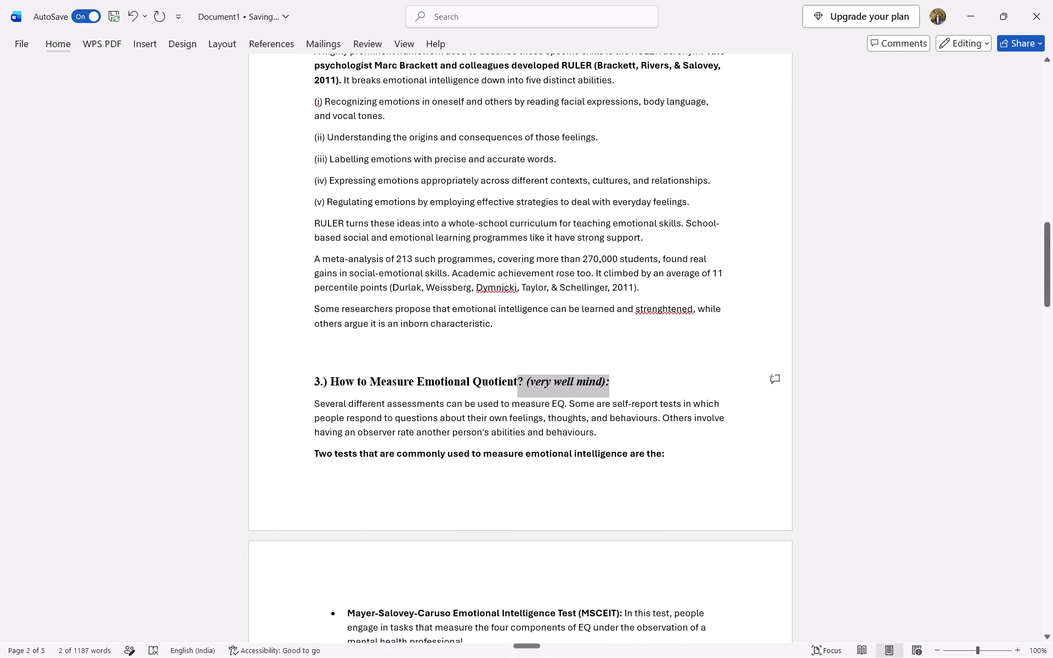
{"action": "left_click_drag", "start_coordinate": [618, 385], "coordinate": [618, 385]}
{"action": "key", "text": "ctrl+i"}
{"action": "scroll", "coordinate": [618, 385], "scroll_direction": "down", "scroll_amount": 1}
{"action": "key", "text": "ctrl+i"}
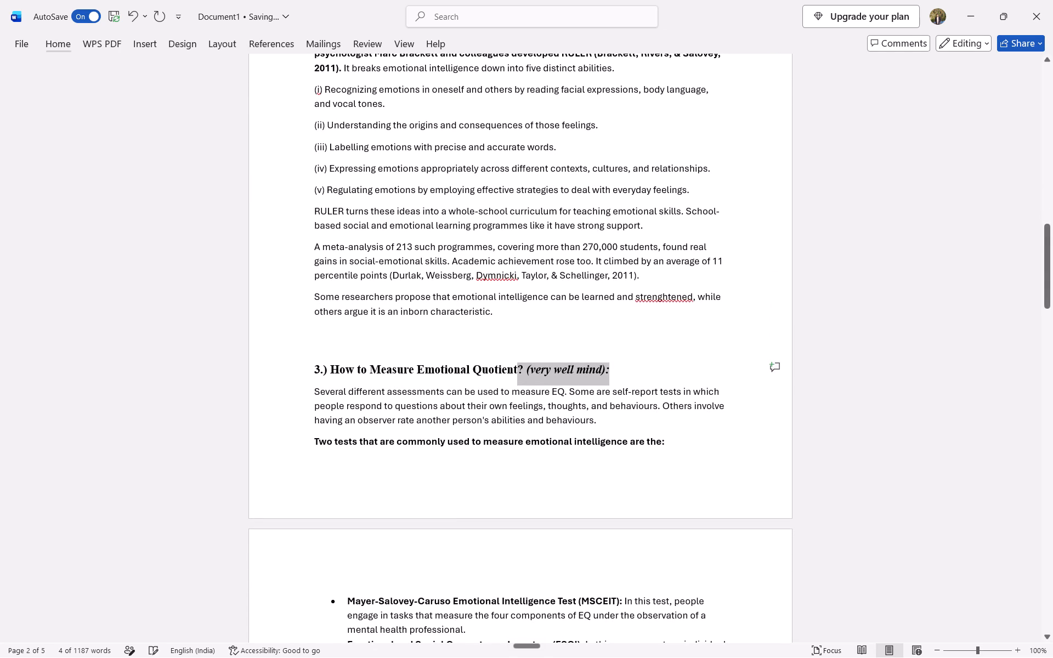
{"action": "key", "text": "ctrl+i"}
Remove the italics from the word Intelligence and the Salovey and Mayer citation in heading 4.) Theories Regarding Emotional Intelligence.
{"action": "scroll", "coordinate": [614, 373], "scroll_direction": "down", "scroll_amount": 1}
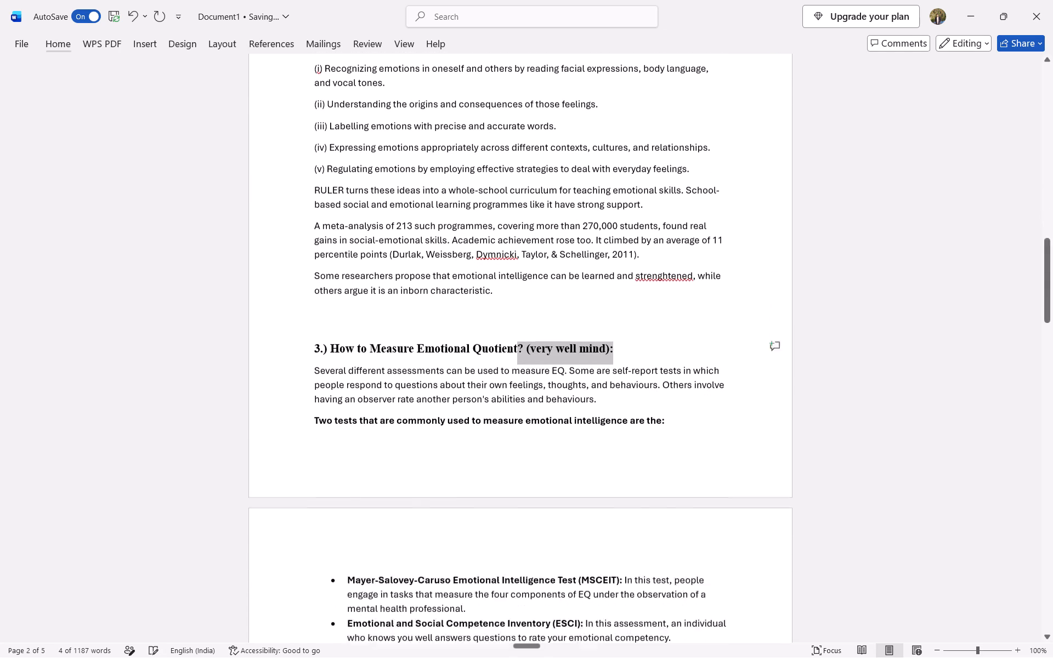
{"action": "scroll", "coordinate": [614, 373], "scroll_direction": "down", "scroll_amount": 2}
{"action": "left_click_drag", "start_coordinate": [716, 320], "coordinate": [545, 306]}
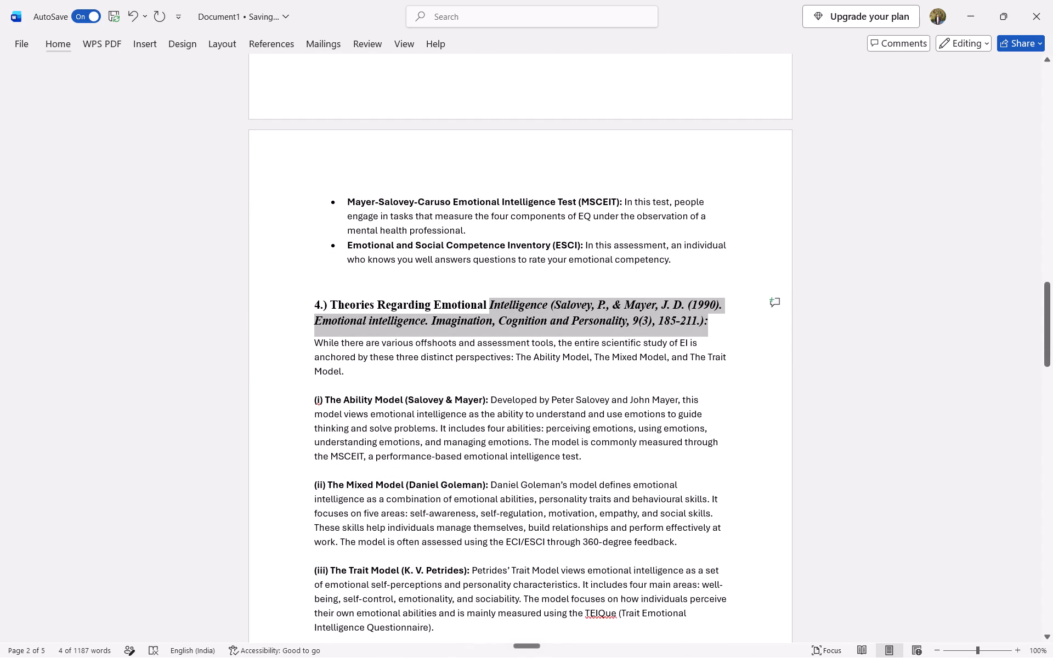
{"action": "left_click_drag", "start_coordinate": [545, 306], "coordinate": [528, 303]}
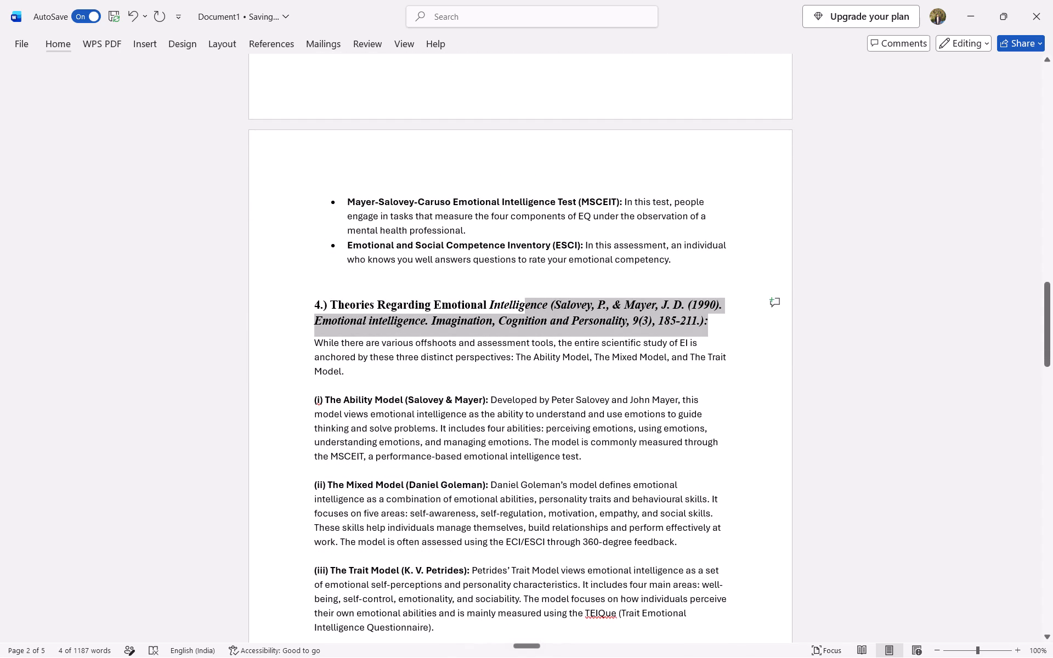
{"action": "left_click_drag", "start_coordinate": [528, 303], "coordinate": [491, 302]}
{"action": "key", "text": "ctrl+i"}
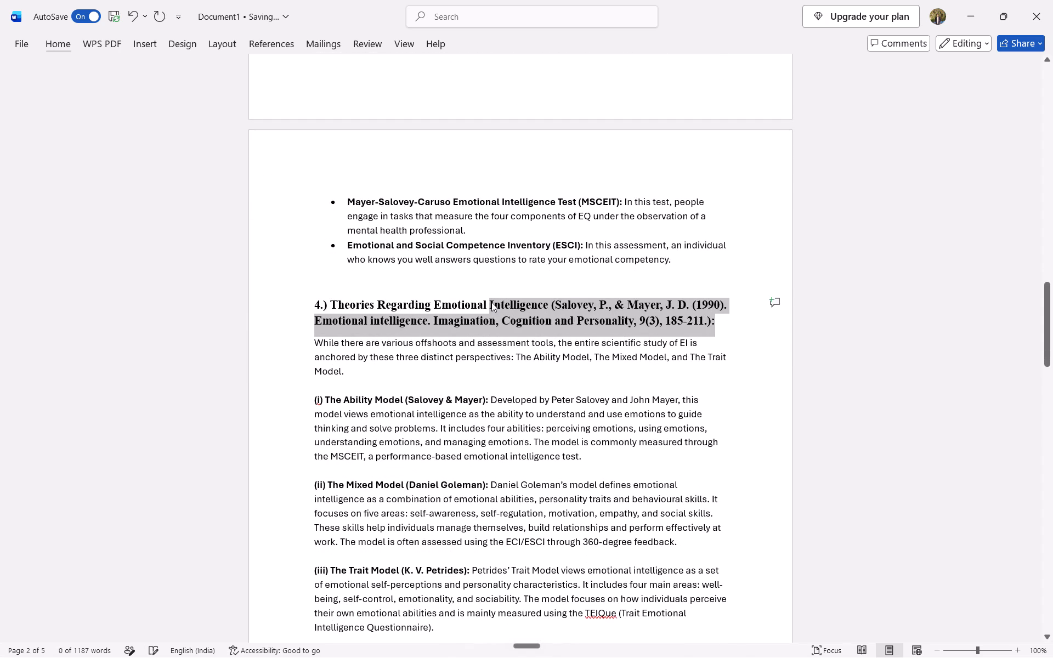
Remove the italics from the citation (insitesol.com) in heading 5.) Challenges in Developing Emotional Intelligence.
{"action": "scroll", "coordinate": [491, 302], "scroll_direction": "down", "scroll_amount": 3}
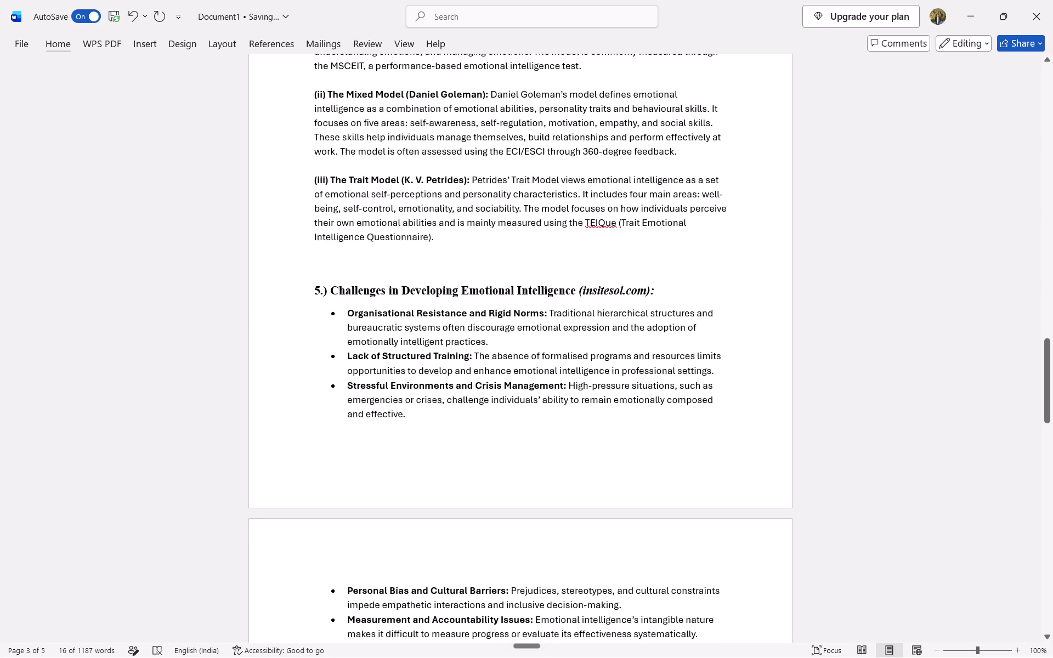
{"action": "left_click", "coordinate": [572, 290]}
{"action": "left_click", "coordinate": [576, 289]}
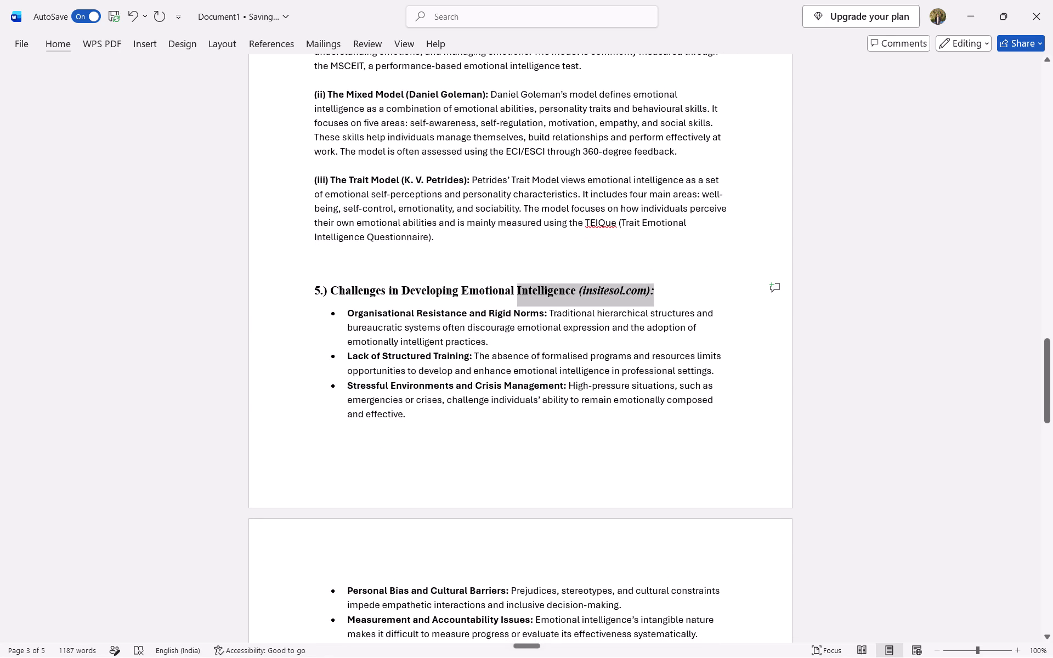
{"action": "left_click", "coordinate": [658, 291]}
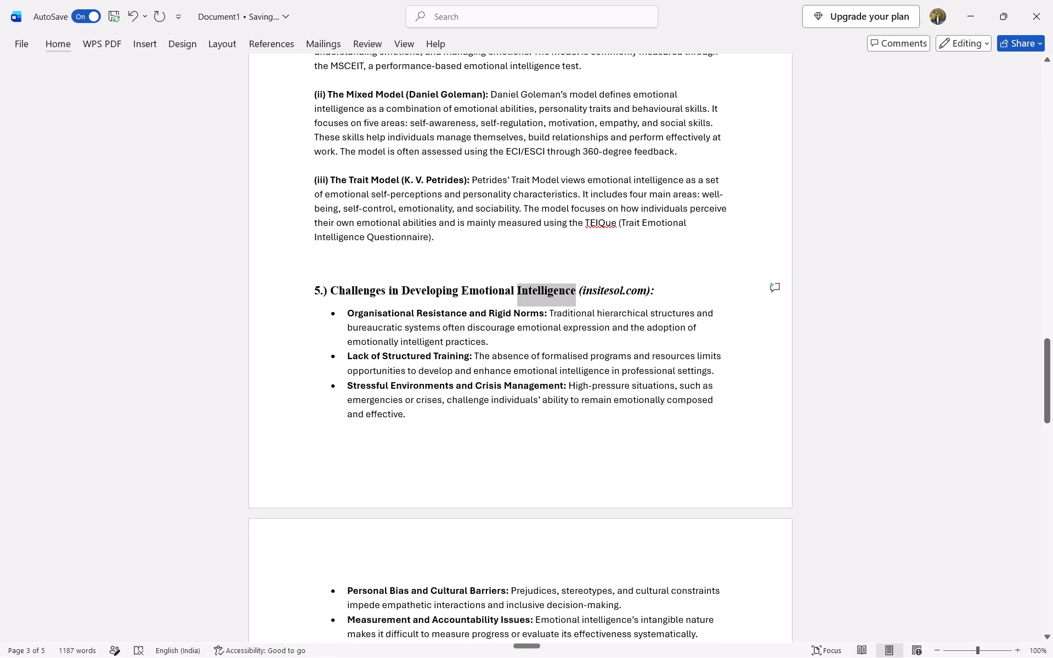
{"action": "left_click_drag", "start_coordinate": [658, 291], "coordinate": [578, 290]}
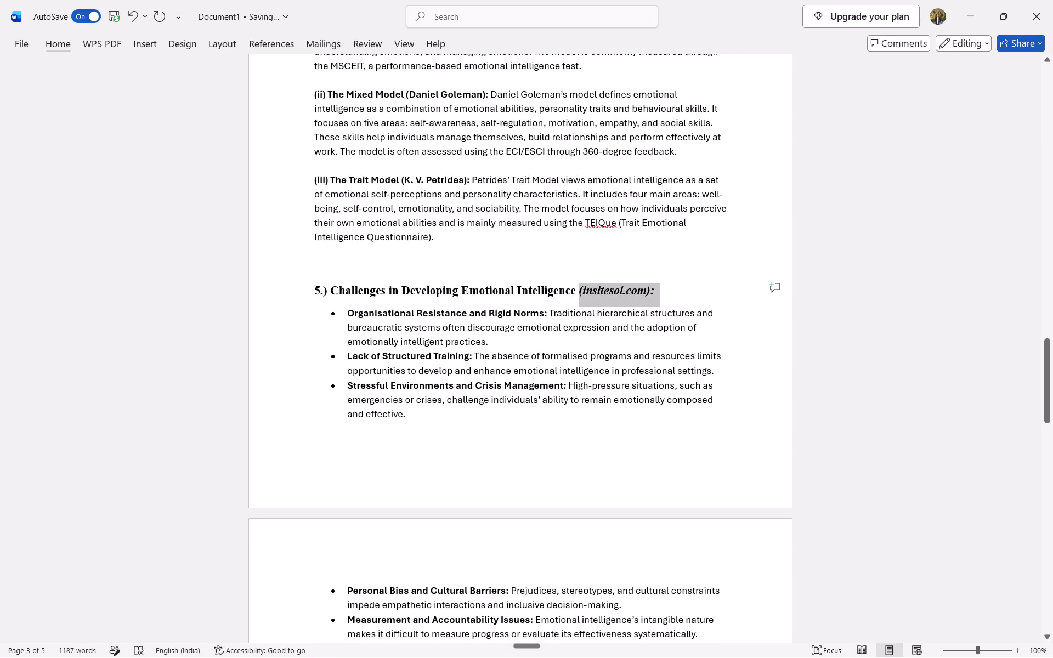
{"action": "key", "text": "ctrl+i"}
Remove the italics from the citation (insitesol.com) in heading 6.) Strategies for Managing Emotions Intelligently.
{"action": "scroll", "coordinate": [578, 290], "scroll_direction": "down", "scroll_amount": 3}
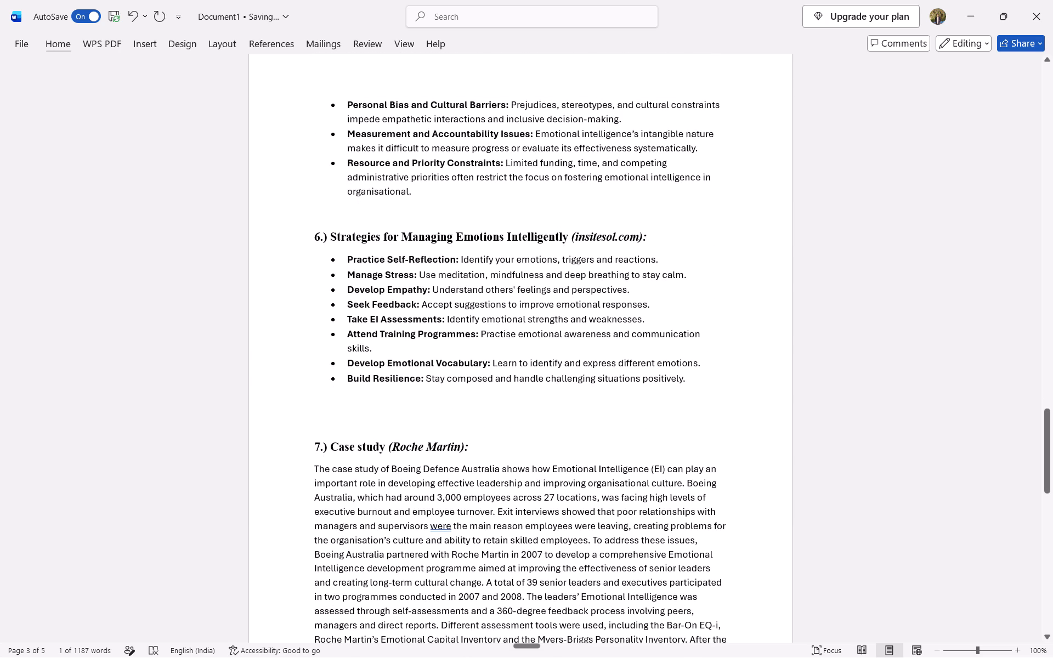
{"action": "left_click_drag", "start_coordinate": [650, 239], "coordinate": [573, 237]}
{"action": "key", "text": "ctrl+i"}
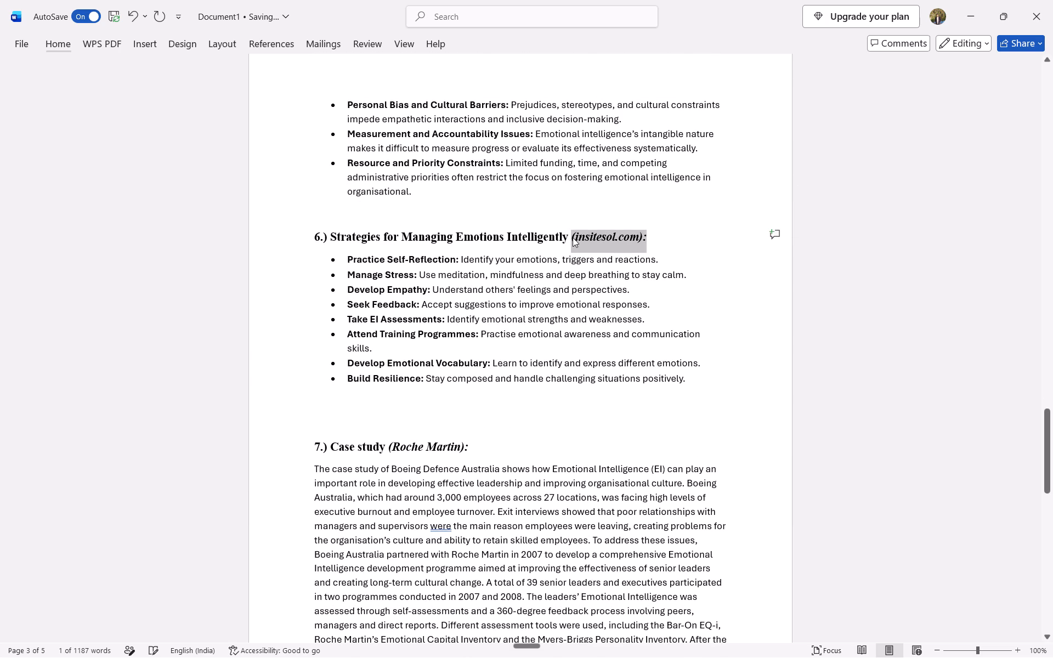
Remove the italics from the citation (Roche Martin) in heading 7.) Case study.
{"action": "scroll", "coordinate": [573, 237], "scroll_direction": "down", "scroll_amount": 1}
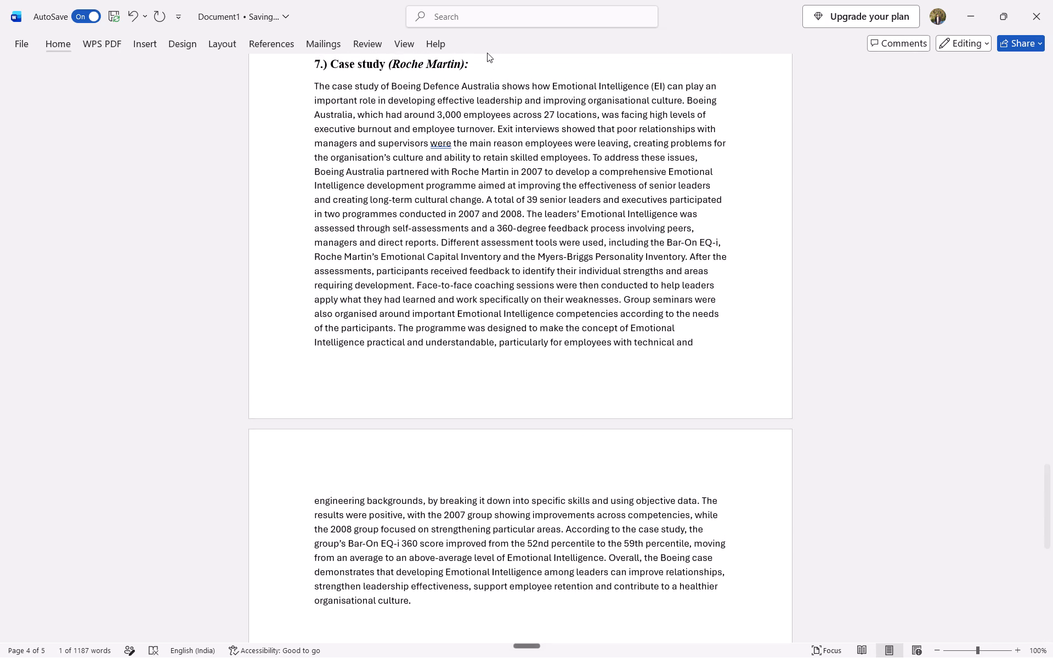
{"action": "left_click", "coordinate": [487, 53]}
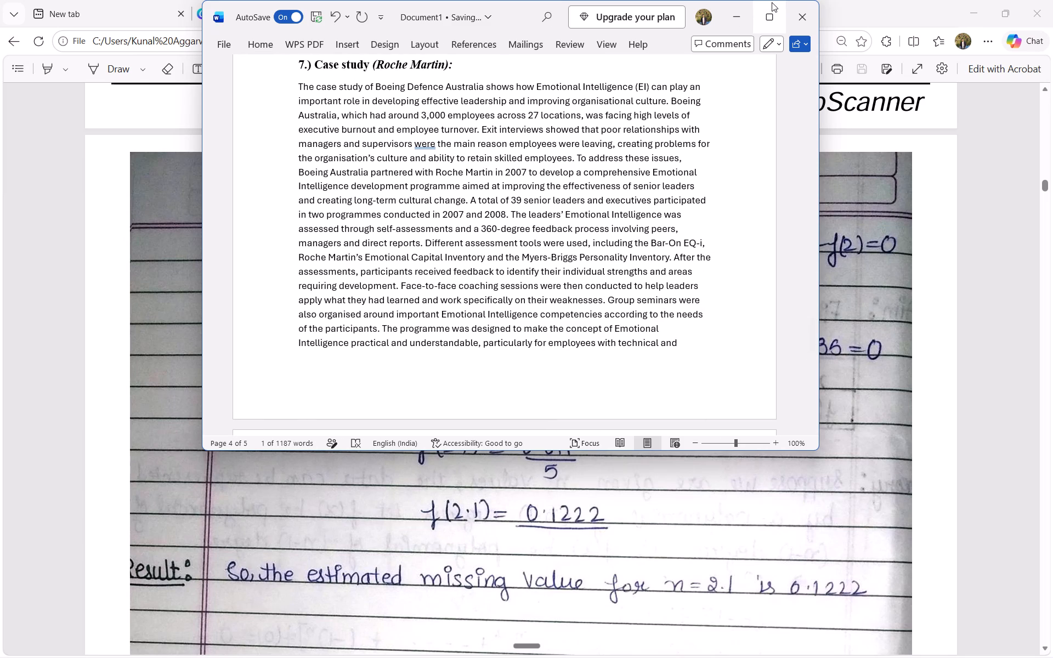
{"action": "left_click", "coordinate": [772, 2]}
{"action": "left_click_drag", "start_coordinate": [479, 71], "coordinate": [469, 71]}
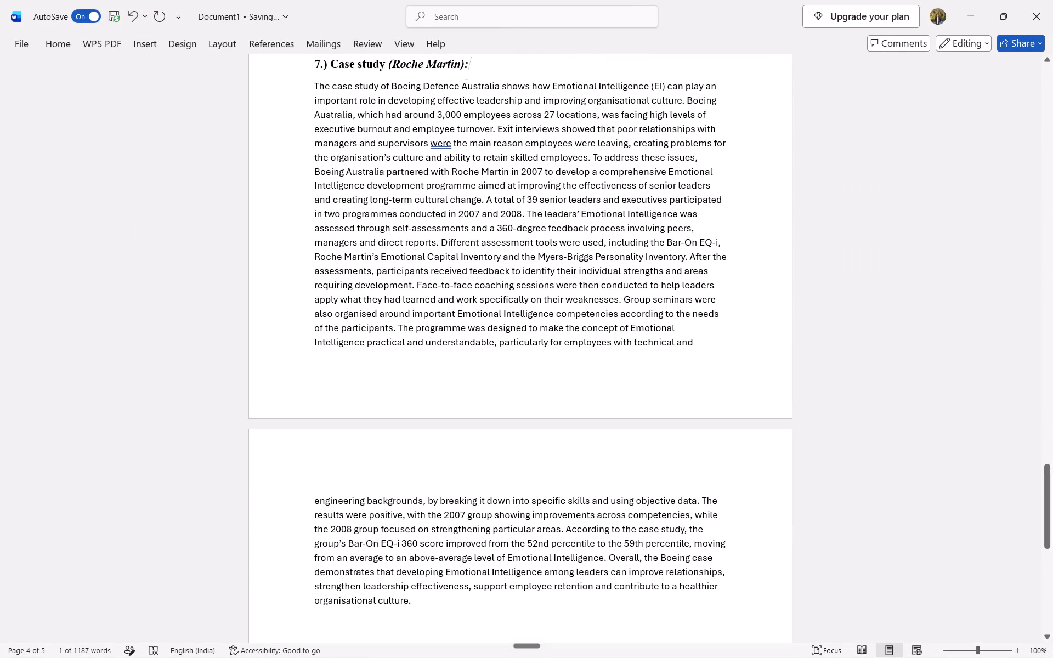
{"action": "left_click_drag", "start_coordinate": [469, 71], "coordinate": [389, 68]}
{"action": "key", "text": "ctrl+i"}
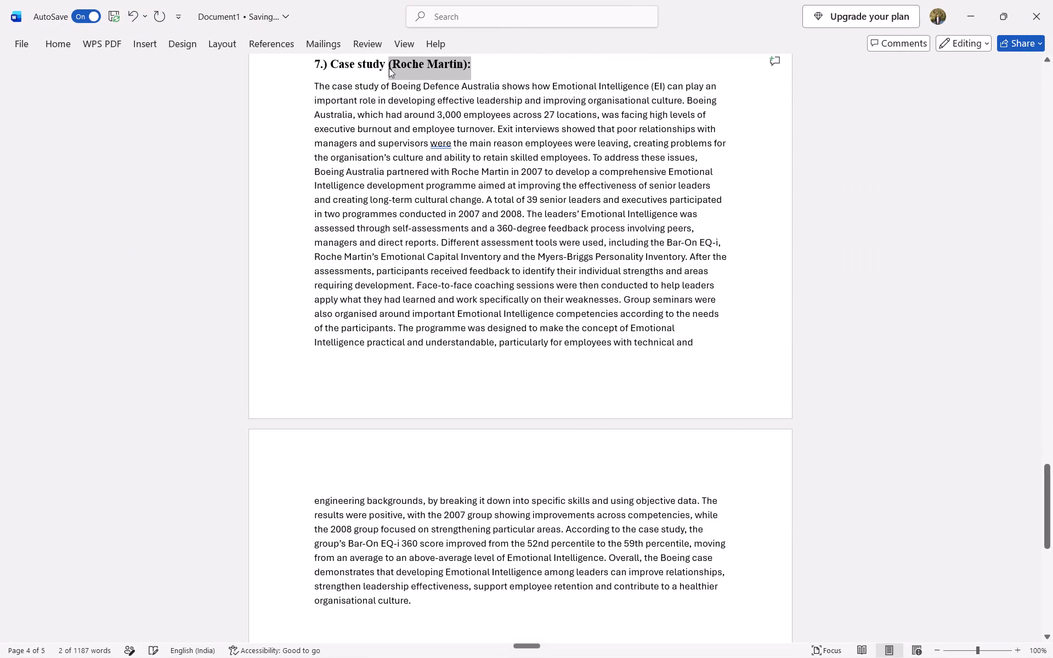
Add the lines NAME: and ROLL NUMBER: on the title page, below the ASSIGNMENT line.
{"action": "scroll", "coordinate": [389, 68], "scroll_direction": "up", "scroll_amount": 19}
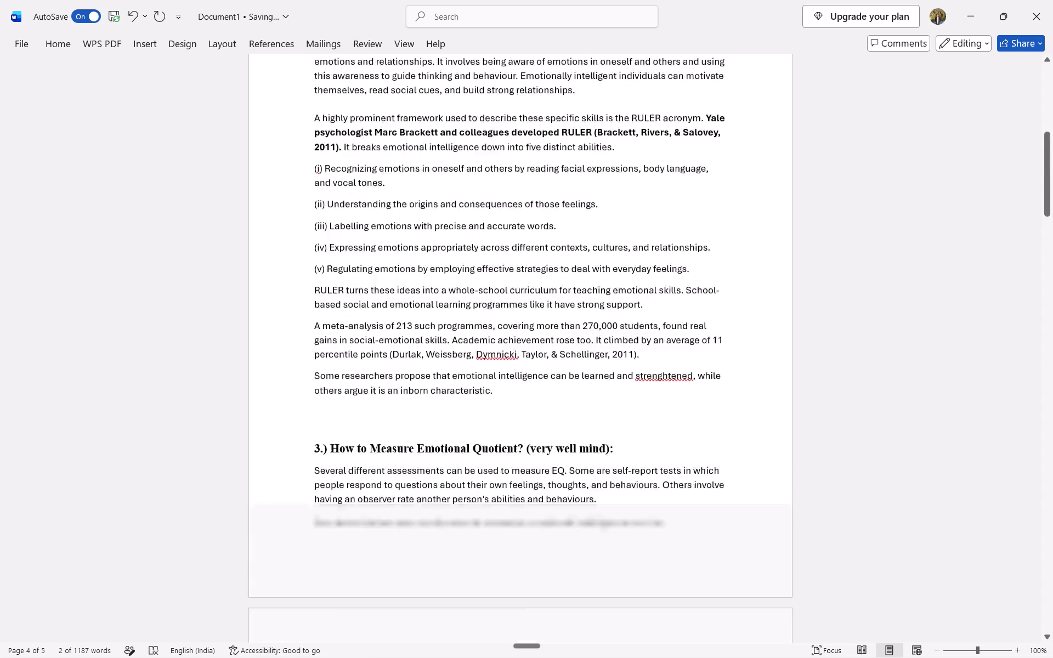
{"action": "scroll", "coordinate": [389, 68], "scroll_direction": "up", "scroll_amount": 2}
{"action": "scroll", "coordinate": [541, 466], "scroll_direction": "down", "scroll_amount": 1}
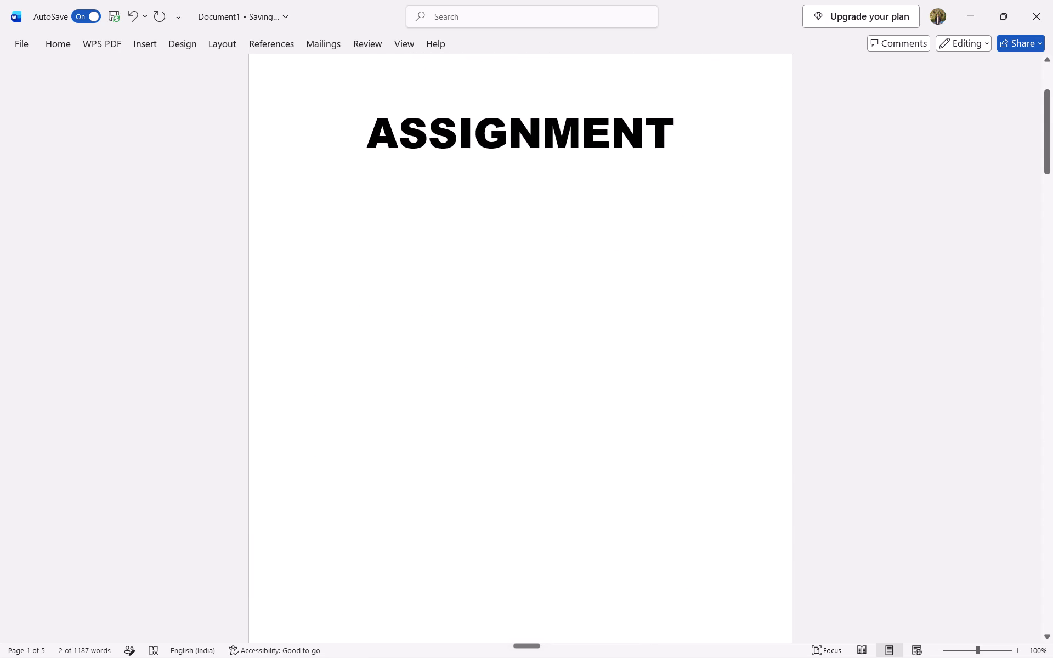
{"action": "left_click", "coordinate": [308, 276]}
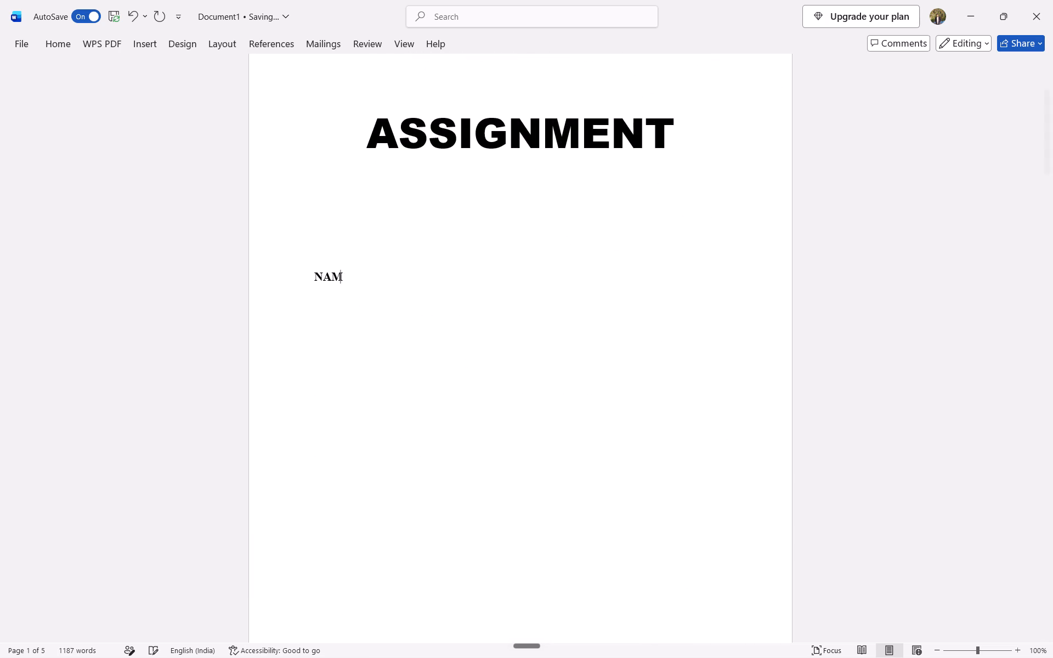
{"action": "key", "text": "BackSpace"}
{"action": "key", "text": "w"}
{"action": "key", "text": "BackSpace"}
{"action": "type", "text": "E:"}
{"action": "key", "text": "shift+Return"}
{"action": "type", "text": "ROLL NUMBER:"}
{"action": "key", "text": "shift+Return"}
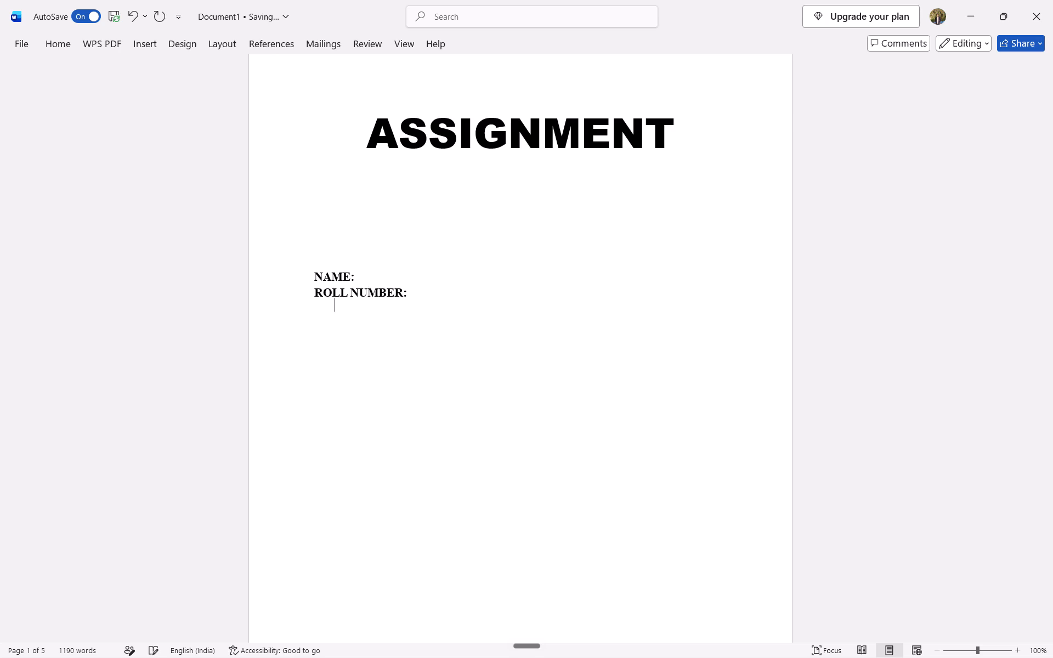
Add the lines COURSE: and SUBMITTED TO: below ROLL NUMBER: on the title page.
{"action": "type", "text": "COPU"}
{"action": "key", "text": "BackSpace"}
{"action": "key", "text": "BackSpace"}
{"action": "key", "text": "u"}
{"action": "type", "text": "RSE"}
{"action": "key", "text": "shift+colon"}
{"action": "key", "text": "shift+Return"}
{"action": "type", "text": "SU"}
{"action": "type", "text": "BMITTED TO:"}
{"action": "key", "text": "Return"}
Remove the blank lines above heading 1.) Emotions so that it starts at the top of page 2.
{"action": "left_click_drag", "start_coordinate": [309, 279], "coordinate": [419, 331]}
{"action": "scroll", "coordinate": [419, 331], "scroll_direction": "down", "scroll_amount": 5, "text": "ctrl"}
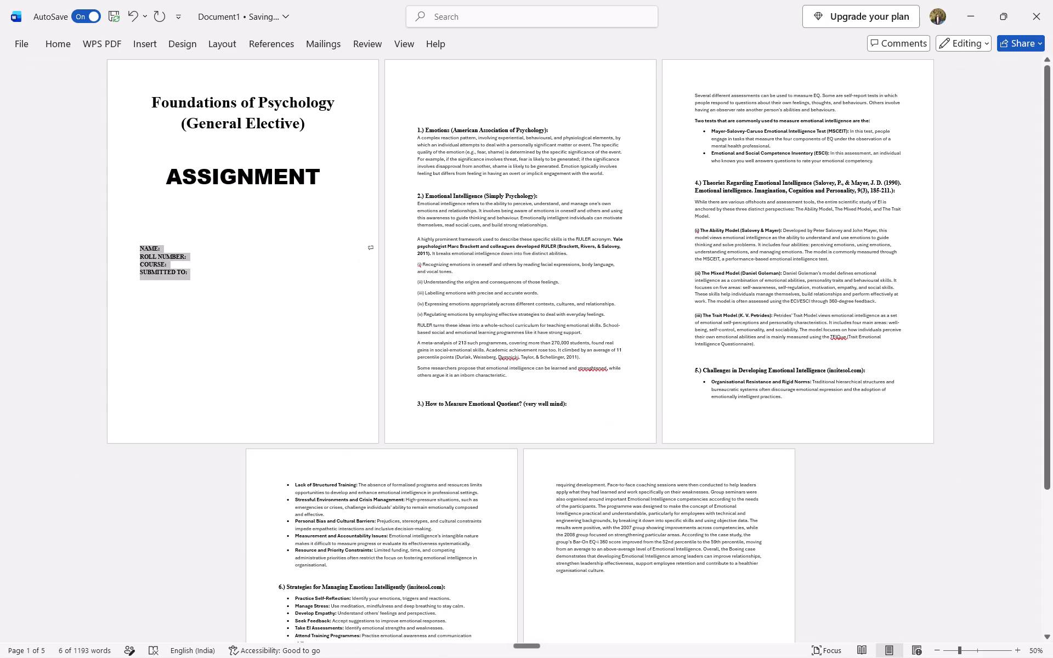
{"action": "left_click", "coordinate": [418, 131]}
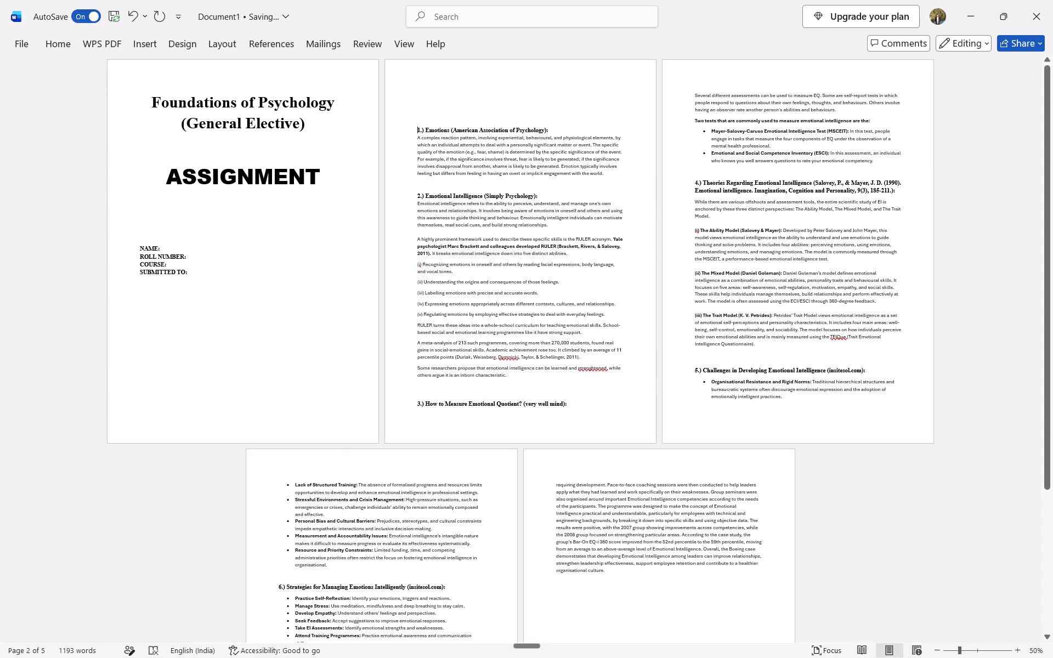
{"action": "key", "text": "BackSpace"}
{"action": "key", "text": "BackSpace"}
{"action": "key", "text": "BackSpace"}
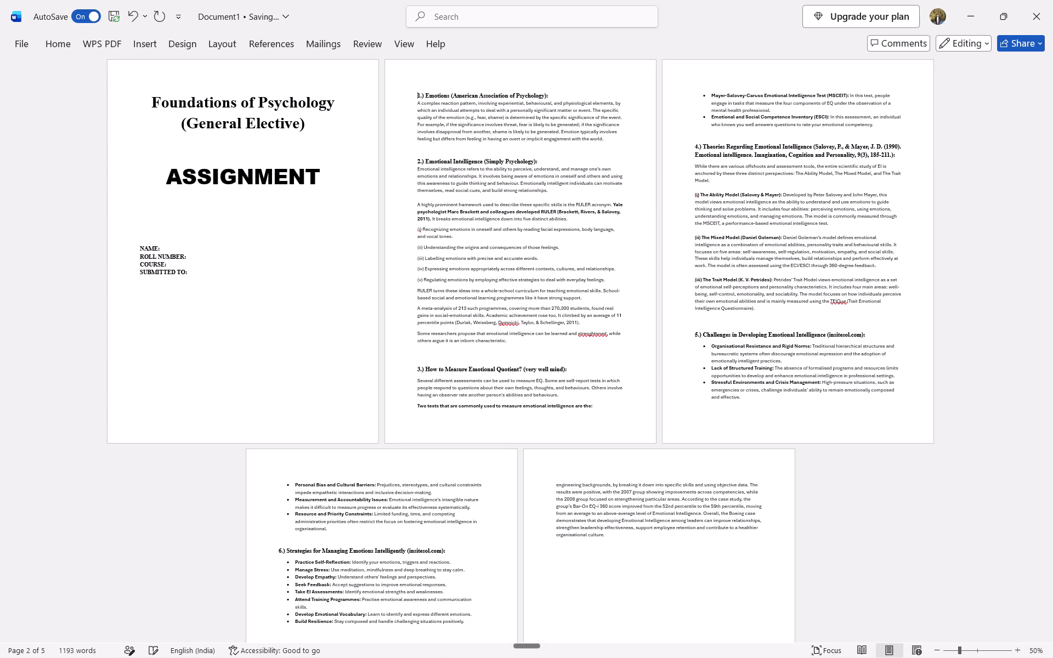
{"action": "key", "text": "BackSpace"}
{"action": "key", "text": "shift+Return"}
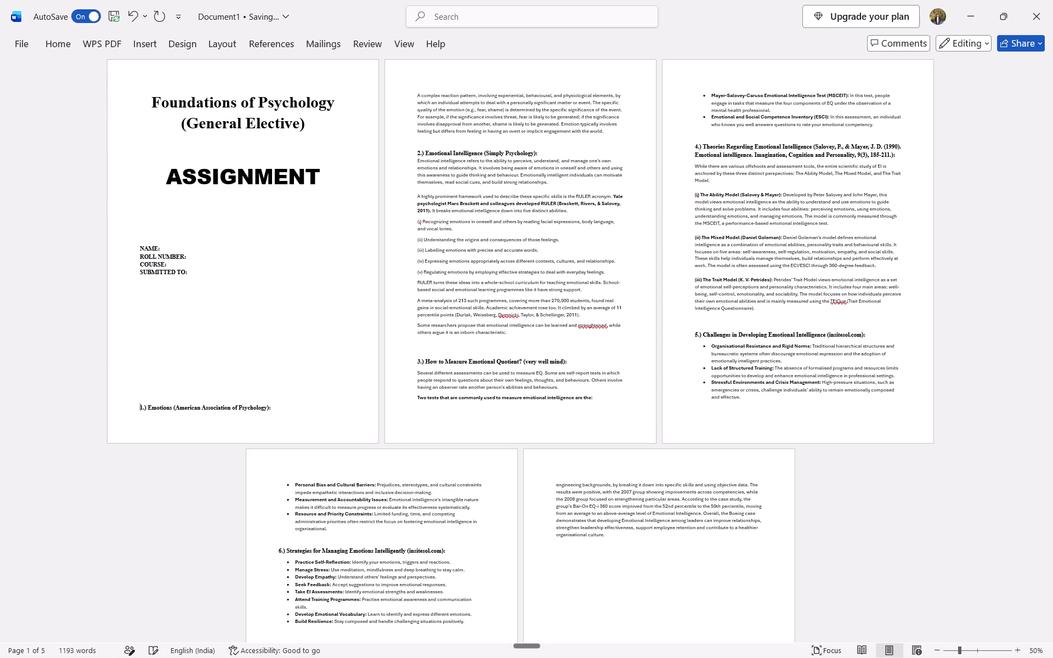
{"action": "key", "text": "shift+Return"}
Insert eight blank lines above NAME: to shift the four student detail lines down the title page.
{"action": "left_click", "coordinate": [140, 234]}
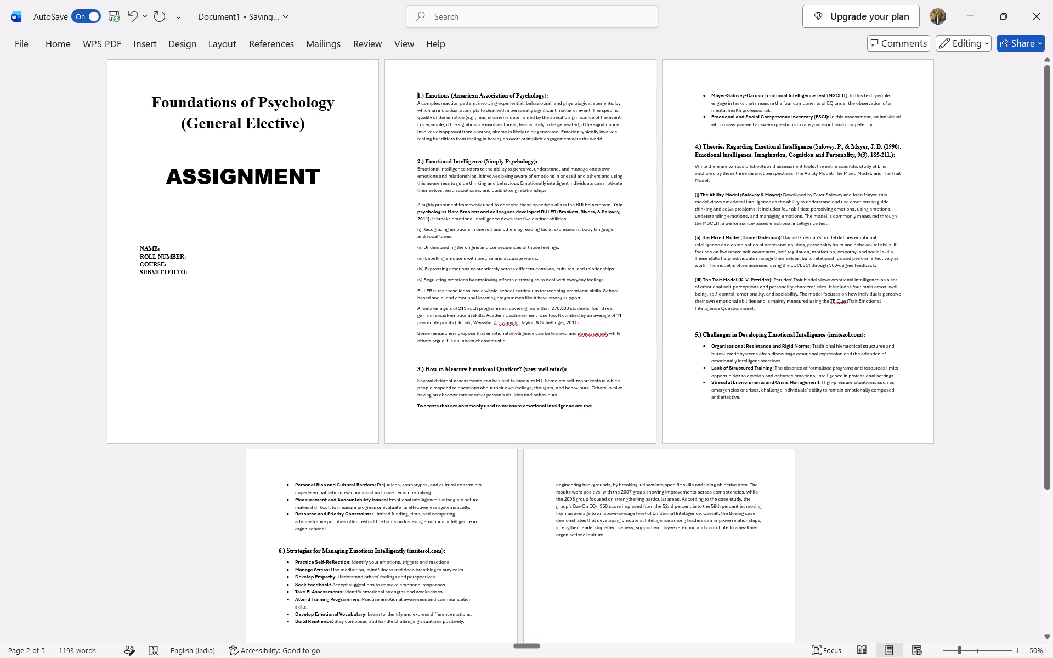
{"action": "key", "text": "Return"}
{"action": "key", "text": "Return"}
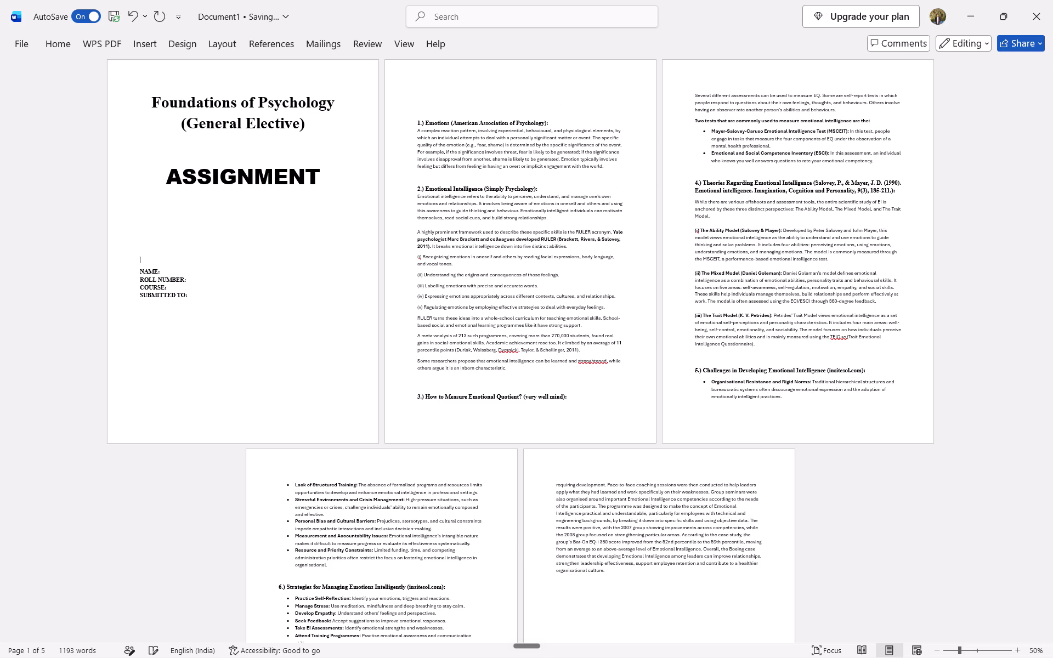
{"action": "key", "text": "Return"}
{"action": "key", "text": "Return"}
{"action": "key", "text": "Return"}
{"action": "key", "text": "Return"}
{"action": "key", "text": "Return"}
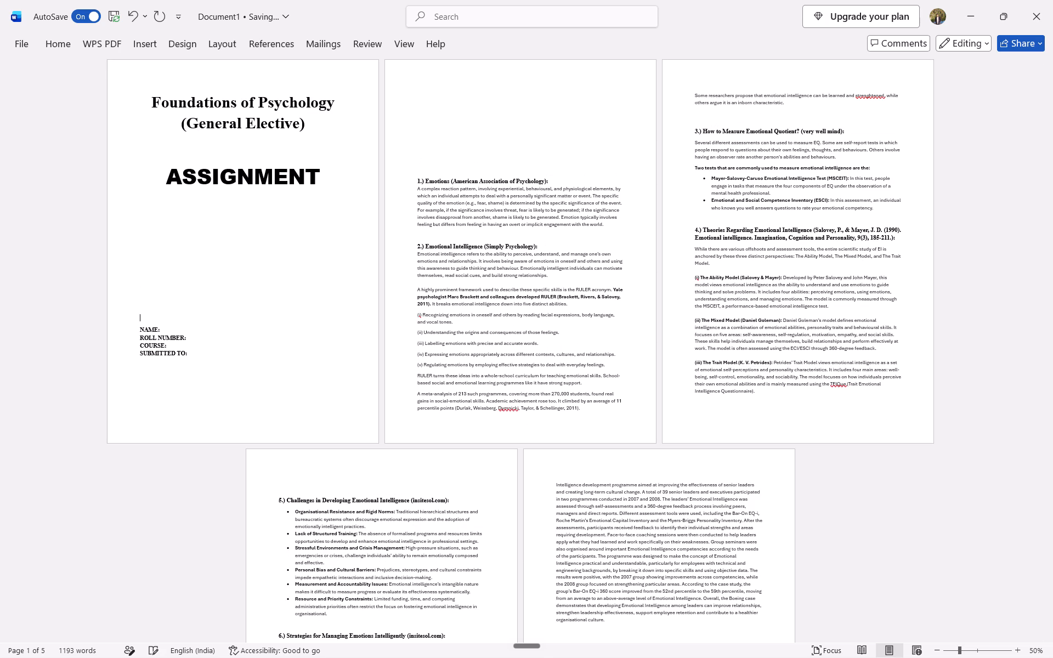
{"action": "key", "text": "Return"}
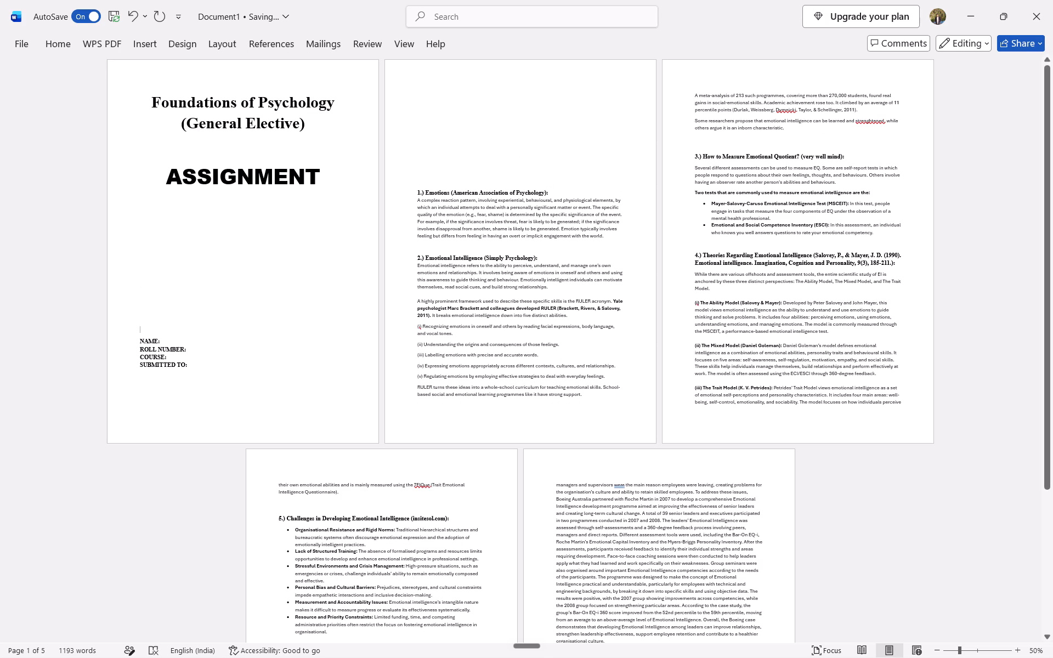
Delete the extra blank lines above heading 1.) Emotions so that it starts at the top of page 2 again.
{"action": "left_click", "coordinate": [415, 191]}
{"action": "key", "text": "BackSpace"}
{"action": "key", "text": "BackSpace"}
{"action": "key", "text": "BackSpace"}
{"action": "key", "text": "BackSpace"}
{"action": "key", "text": "BackSpace"}
{"action": "key", "text": "BackSpace"}
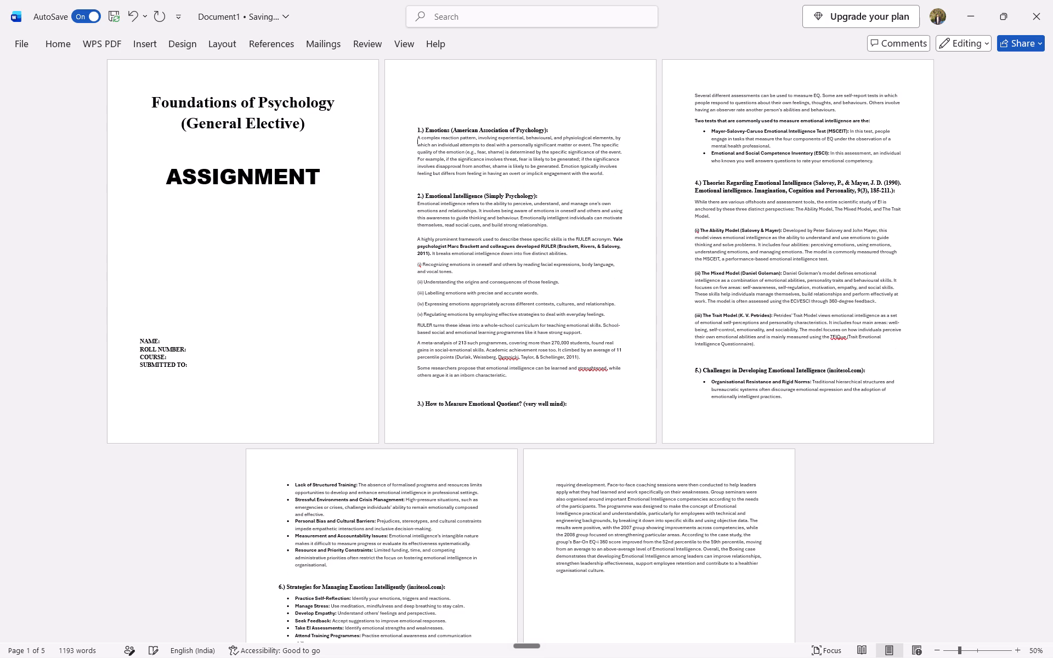
{"action": "key", "text": "BackSpace"}
{"action": "key", "text": "BackSpace"}
{"action": "key", "text": "BackSpace"}
{"action": "key", "text": "BackSpace"}
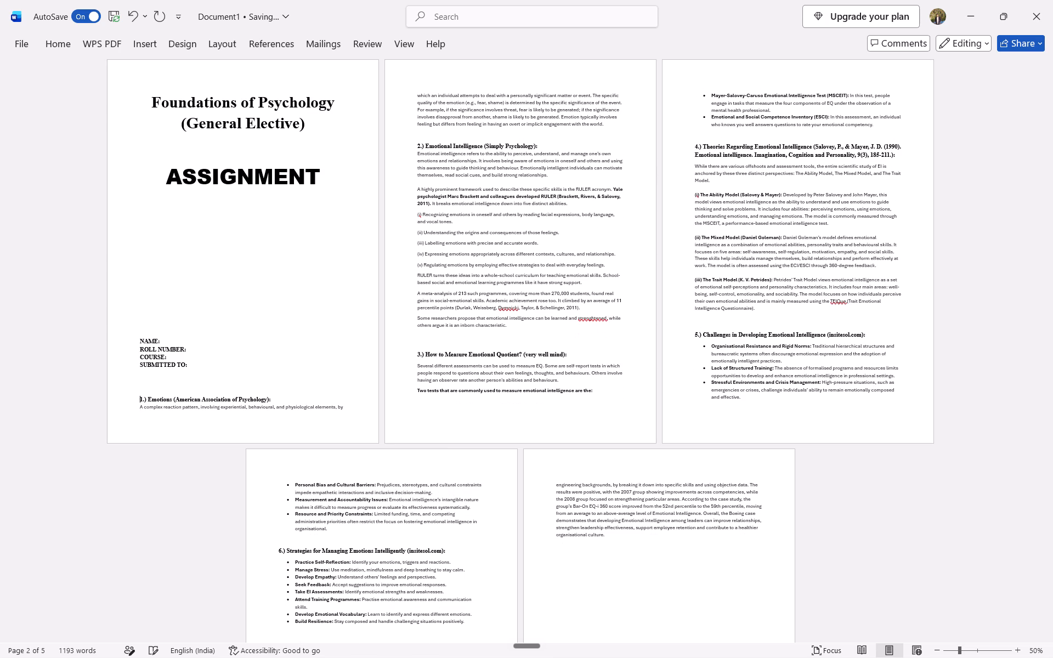
{"action": "key", "text": "Return"}
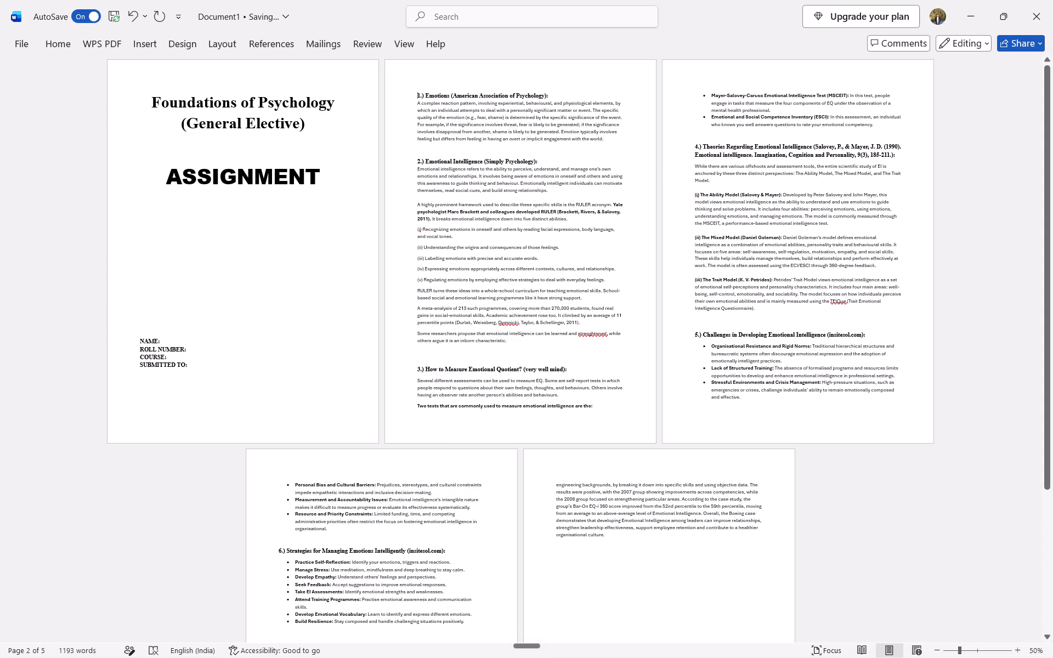
Examine the title page's spacing and the font settings of the title Foundations of Psychology (General Elective).
{"action": "left_click", "coordinate": [347, 191]}
{"action": "scroll", "coordinate": [347, 191], "scroll_direction": "up", "scroll_amount": 8, "text": "ctrl"}
{"action": "scroll", "coordinate": [347, 191], "scroll_direction": "down", "scroll_amount": 5}
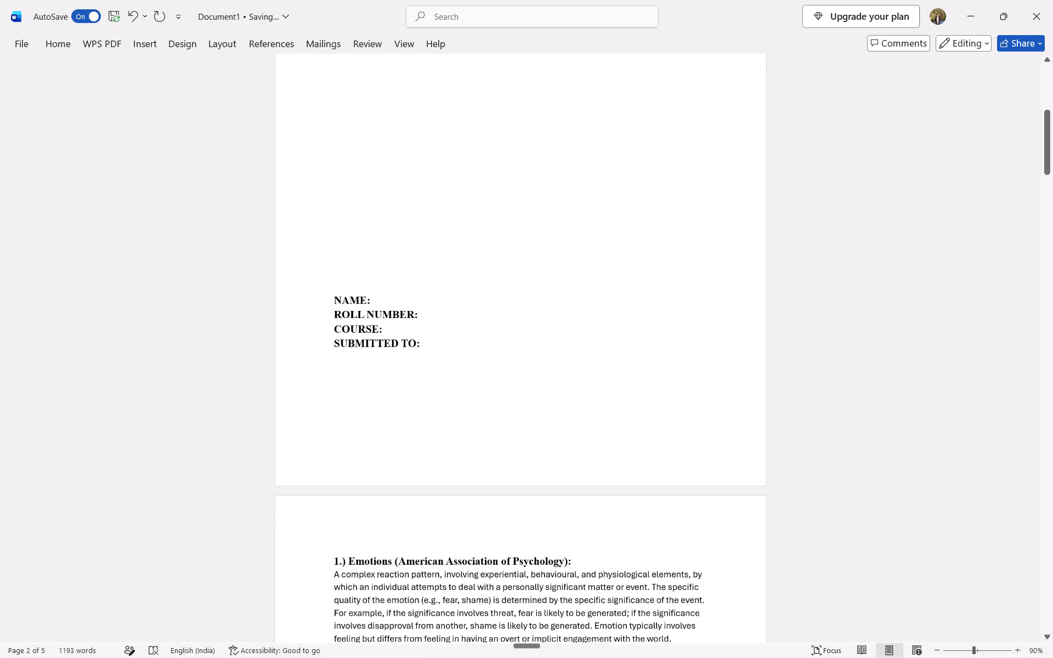
{"action": "scroll", "coordinate": [347, 191], "scroll_direction": "up", "scroll_amount": 2}
{"action": "scroll", "coordinate": [347, 191], "scroll_direction": "down", "scroll_amount": 1}
{"action": "scroll", "coordinate": [347, 191], "scroll_direction": "up", "scroll_amount": 1}
{"action": "scroll", "coordinate": [347, 191], "scroll_direction": "up", "scroll_amount": 3, "text": "ctrl"}
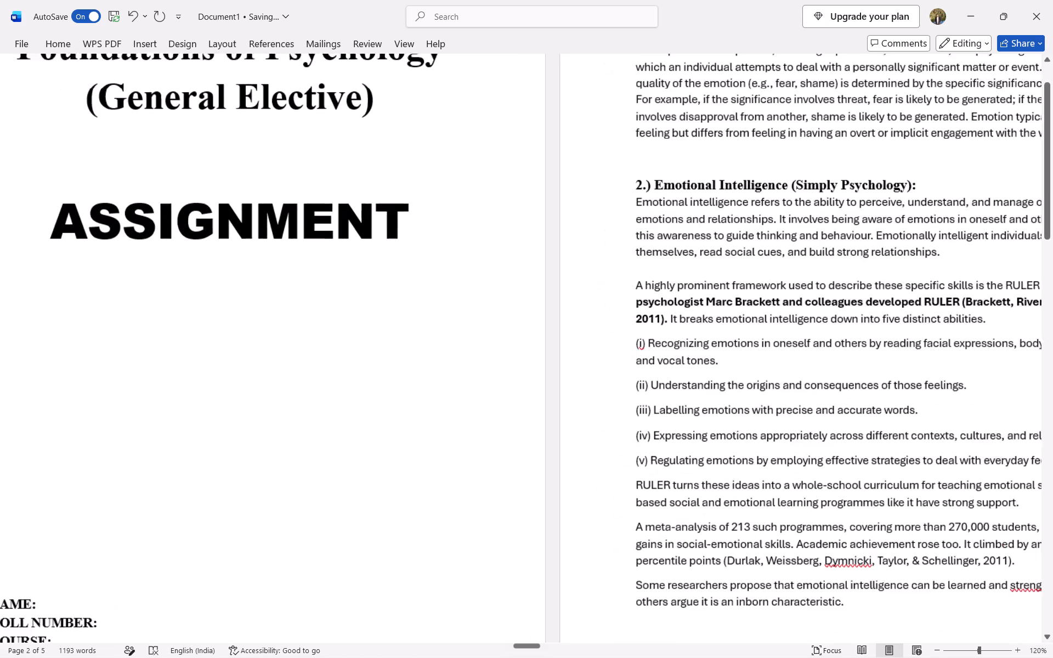
{"action": "scroll", "coordinate": [347, 191], "scroll_direction": "up", "scroll_amount": 3}
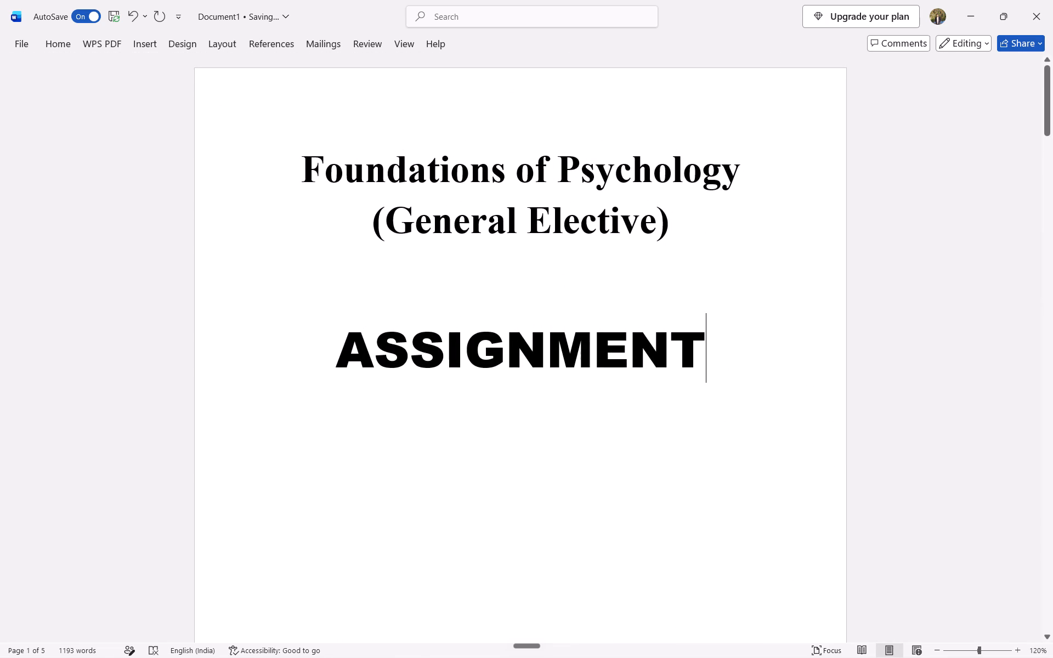
{"action": "left_click_drag", "start_coordinate": [300, 154], "coordinate": [712, 251]}
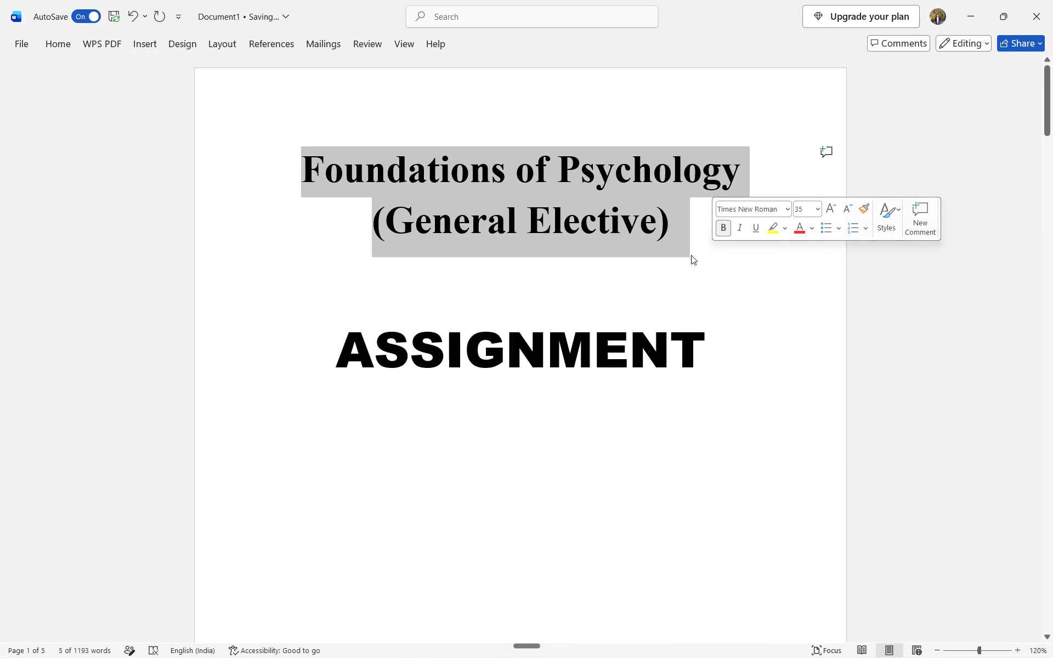
{"action": "scroll", "coordinate": [684, 255], "scroll_direction": "down", "scroll_amount": 2}
{"action": "scroll", "coordinate": [684, 255], "scroll_direction": "up", "scroll_amount": 1}
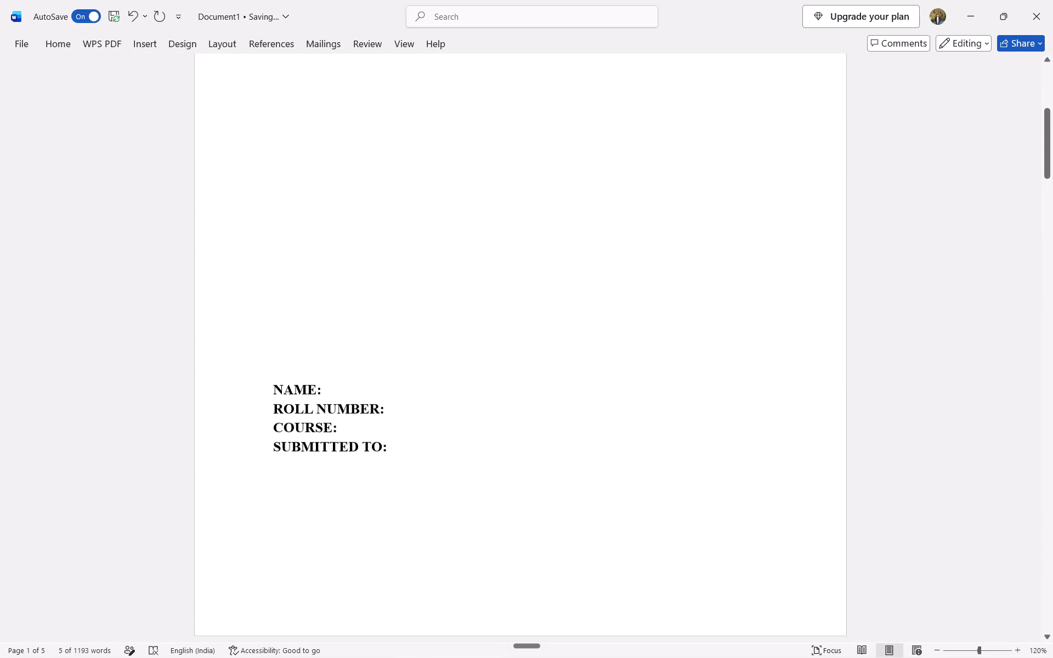
{"action": "scroll", "coordinate": [684, 255], "scroll_direction": "up", "scroll_amount": 1}
{"action": "scroll", "coordinate": [684, 255], "scroll_direction": "down", "scroll_amount": 2, "text": "ctrl"}
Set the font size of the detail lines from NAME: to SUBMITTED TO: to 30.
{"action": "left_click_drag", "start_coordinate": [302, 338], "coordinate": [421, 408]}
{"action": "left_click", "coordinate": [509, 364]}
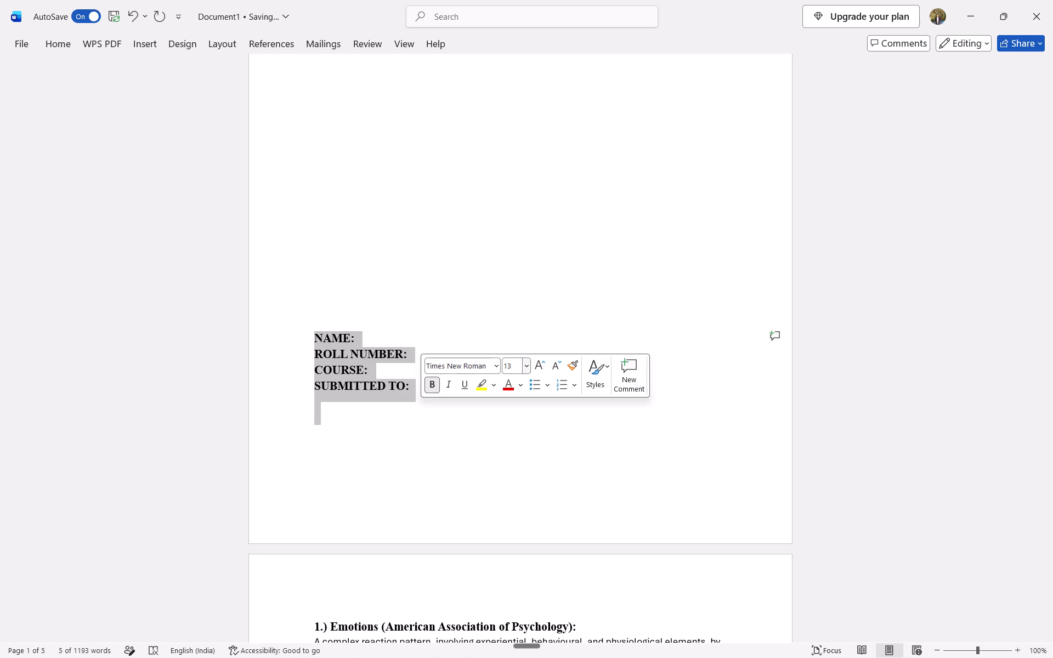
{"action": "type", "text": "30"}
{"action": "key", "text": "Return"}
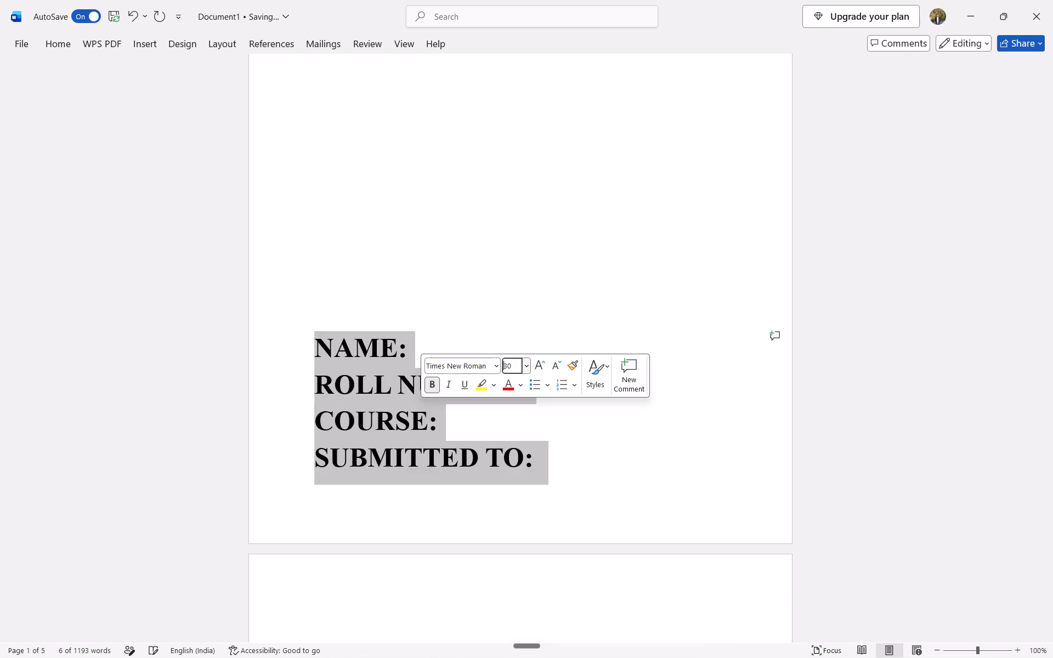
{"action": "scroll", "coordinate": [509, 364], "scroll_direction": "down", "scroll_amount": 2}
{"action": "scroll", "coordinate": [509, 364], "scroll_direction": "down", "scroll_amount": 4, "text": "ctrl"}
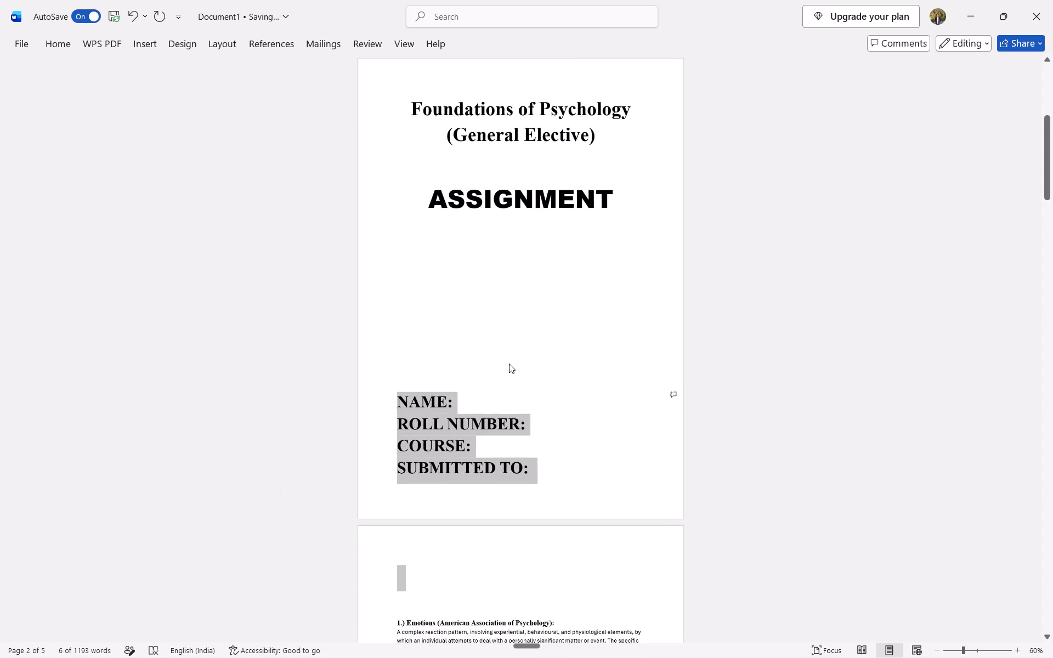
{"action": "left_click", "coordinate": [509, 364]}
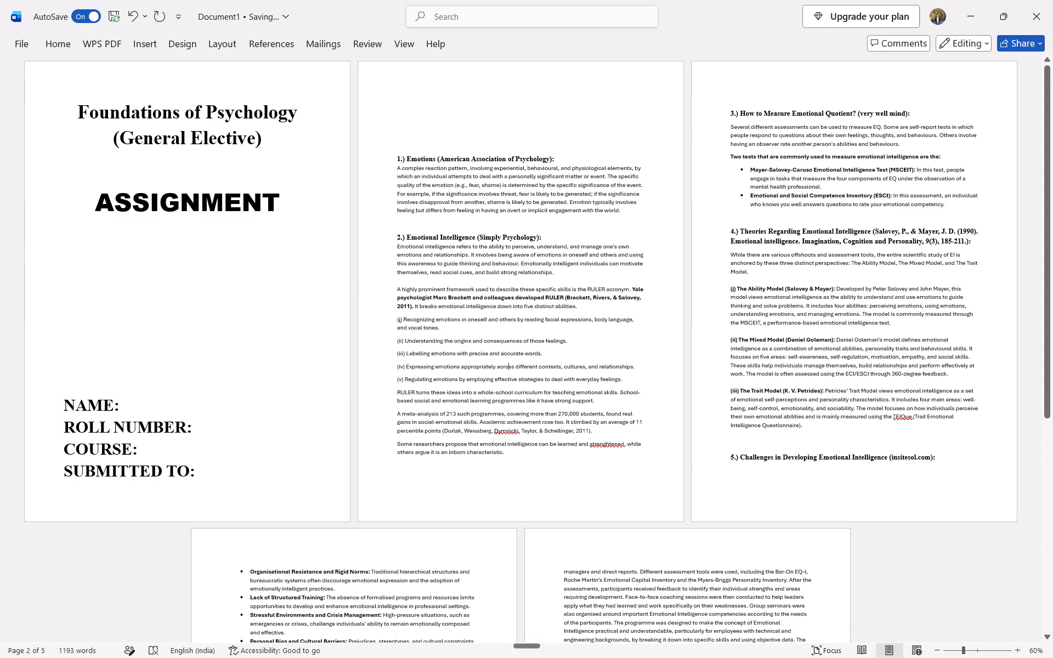
Remove the blank lines above heading 1.) Emotions, placing it at the top of page 2.
{"action": "left_click", "coordinate": [395, 152]}
{"action": "key", "text": "BackSpace"}
{"action": "key", "text": "BackSpace"}
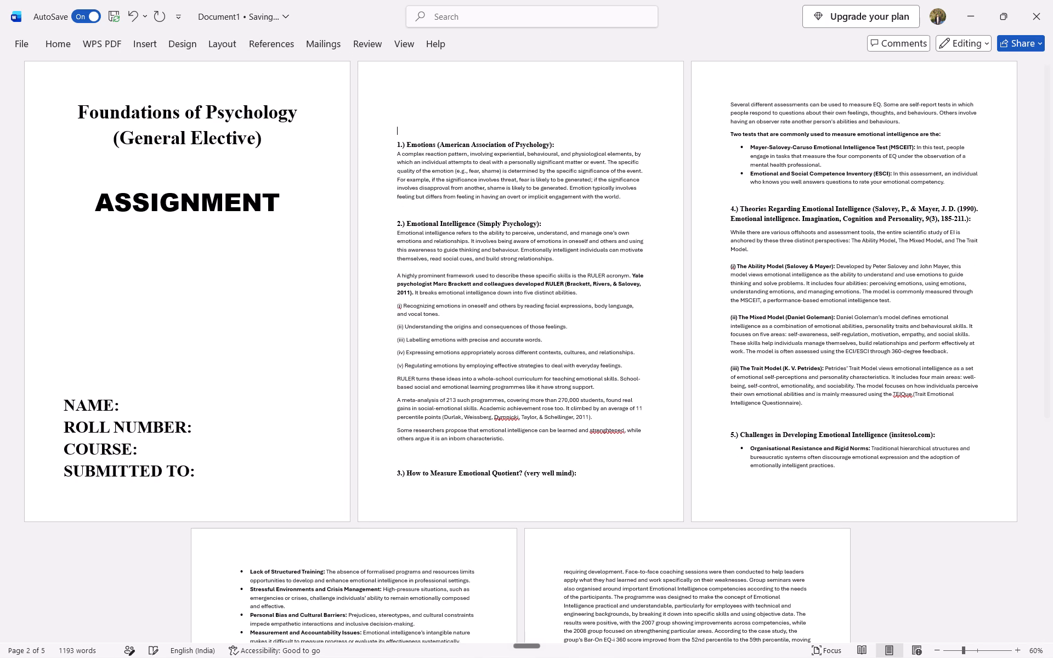
{"action": "key", "text": "BackSpace"}
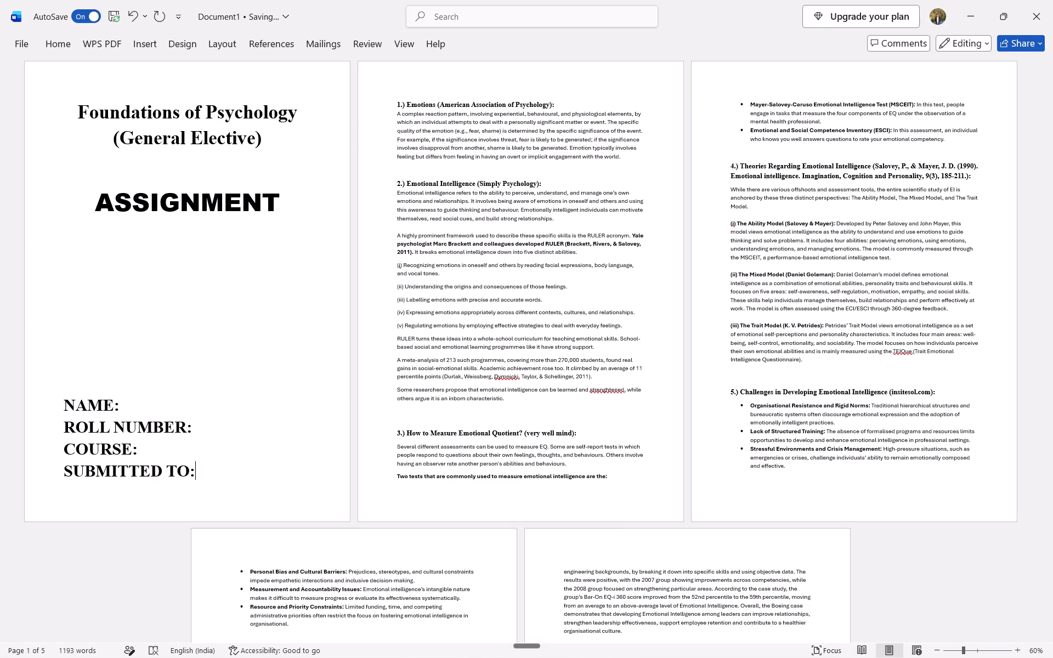
Delete two blank lines above NAME: to move the student detail lines up the title page.
{"action": "left_click", "coordinate": [54, 401]}
{"action": "left_click", "coordinate": [54, 401]}
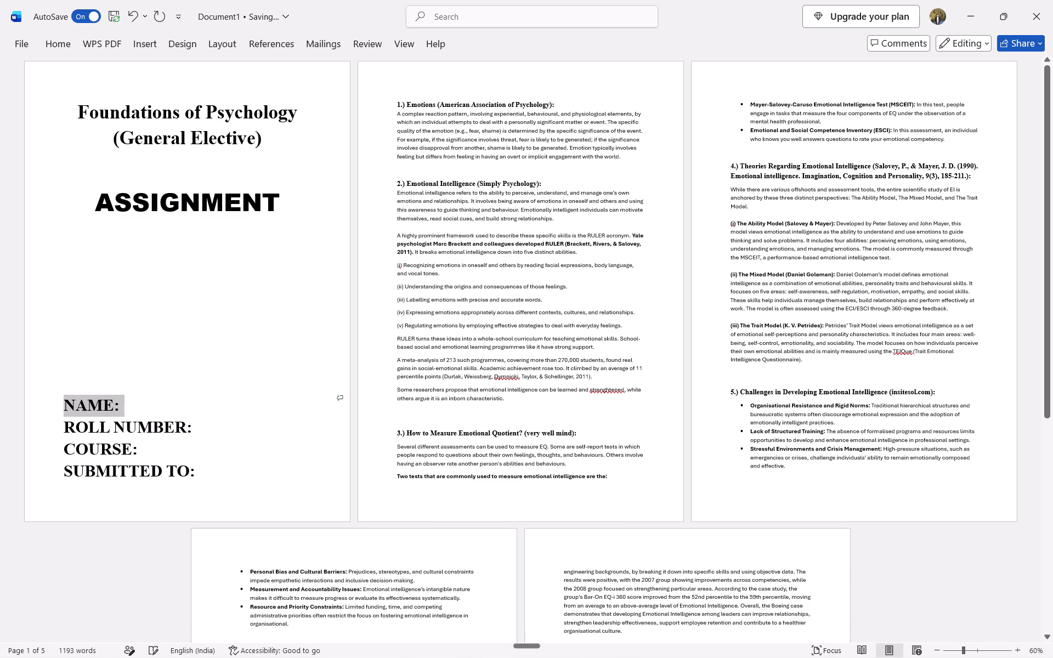
{"action": "left_click", "coordinate": [66, 398]}
{"action": "key", "text": "BackSpace"}
{"action": "key", "text": "BackSpace"}
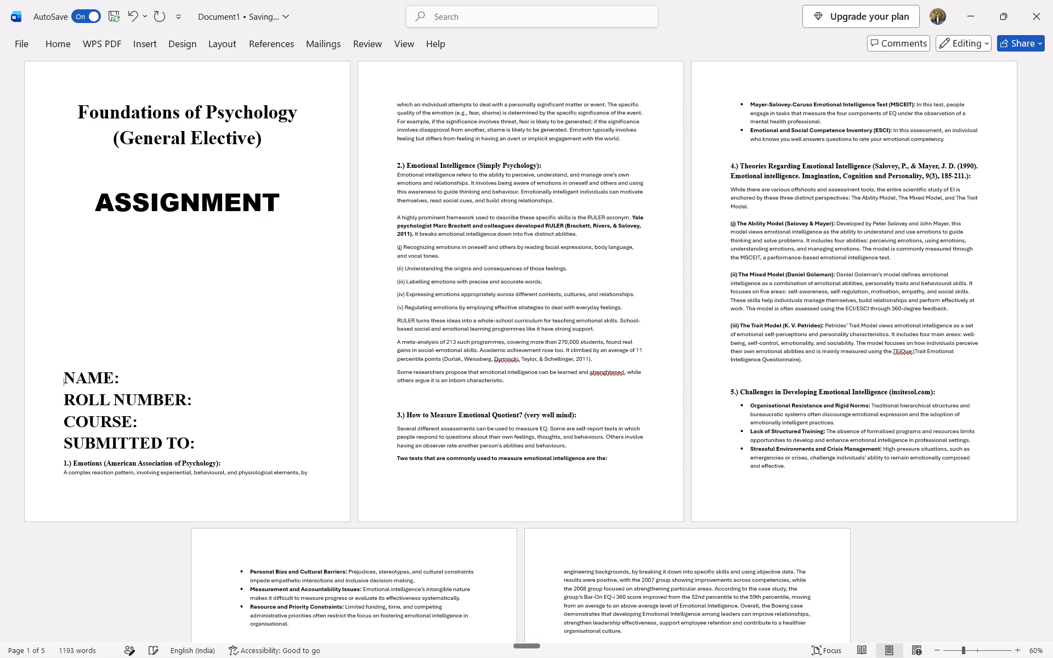
Insert a blank line after SUBMITTED TO: to push heading 1.) Emotions back onto page 2.
{"action": "left_click", "coordinate": [218, 447]}
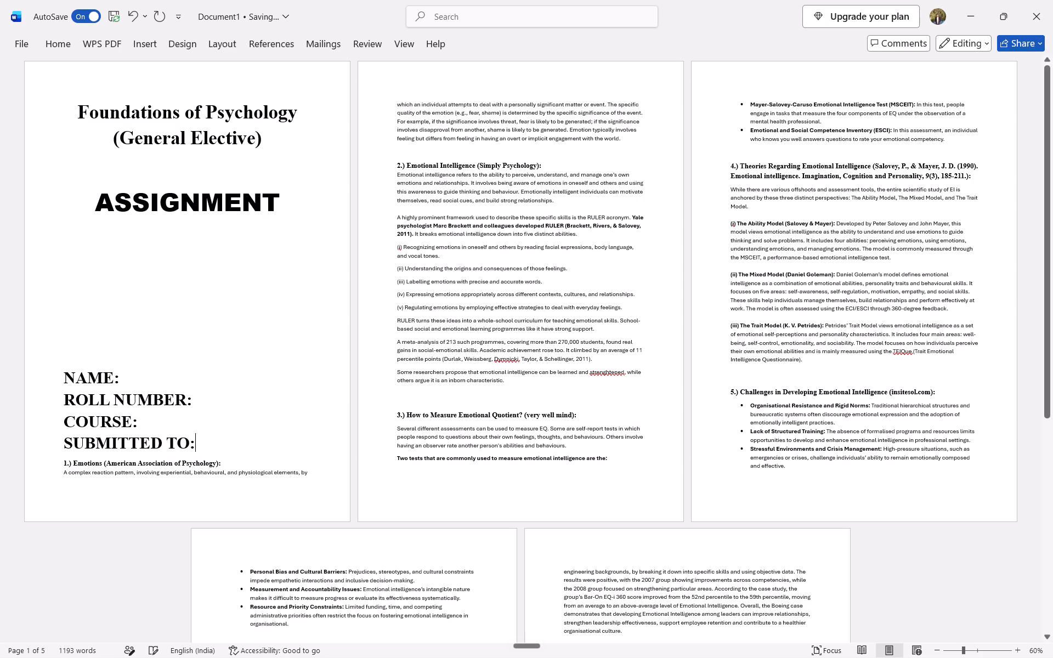
{"action": "key", "text": "Return"}
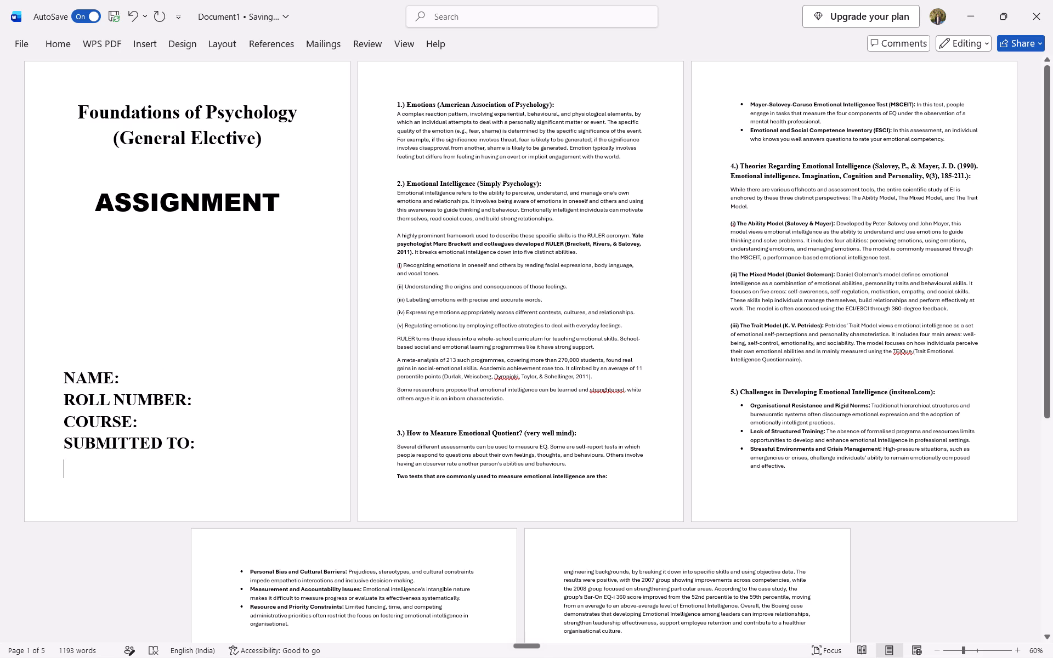
Set the font size of the four lines from NAME: to SUBMITTED TO: to 25.
{"action": "left_click_drag", "start_coordinate": [212, 440], "coordinate": [65, 381]}
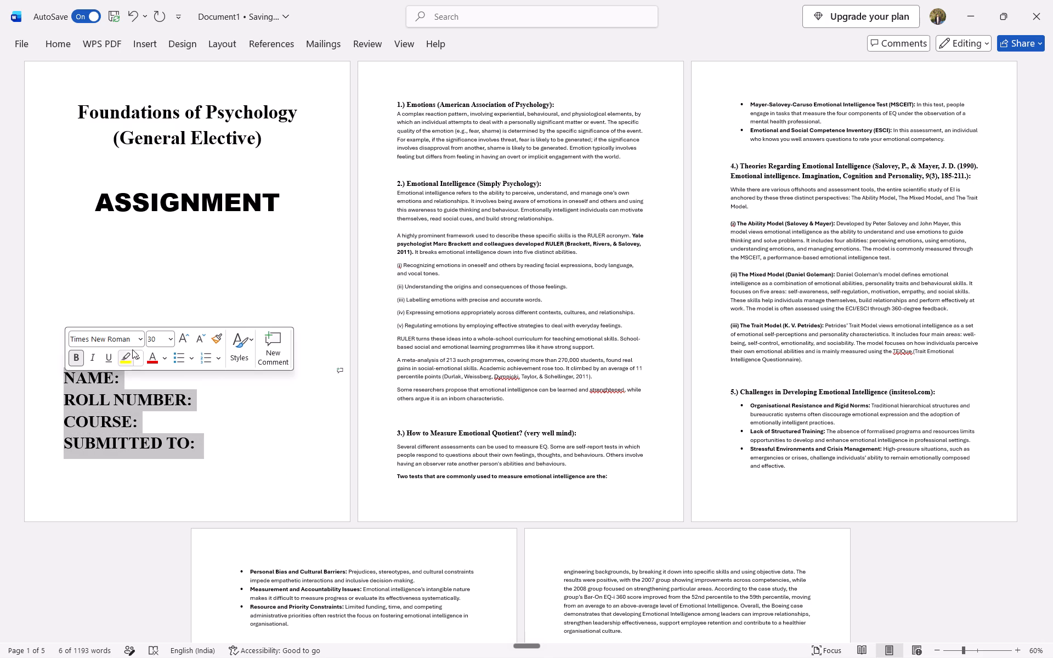
{"action": "left_click", "coordinate": [150, 342]}
{"action": "key", "text": "2"}
{"action": "key", "text": "5"}
{"action": "key", "text": "Return"}
{"action": "left_click", "coordinate": [175, 426]}
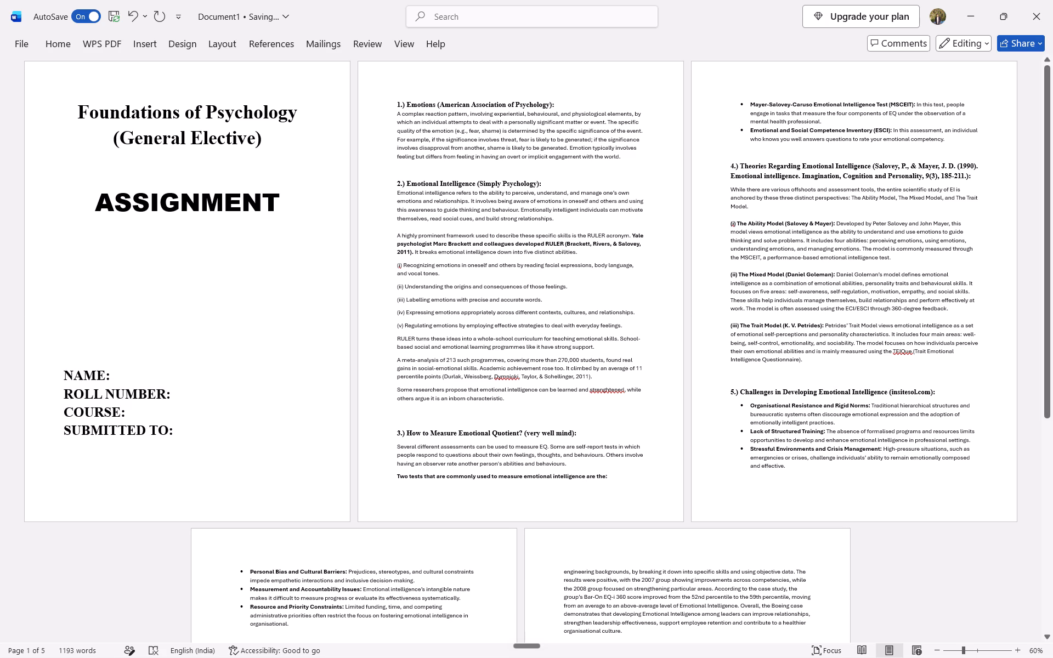
Set the font size of ASSIGNMENT on the title page to 50.
{"action": "left_click_drag", "start_coordinate": [92, 198], "coordinate": [295, 208]}
{"action": "left_click", "coordinate": [385, 167]}
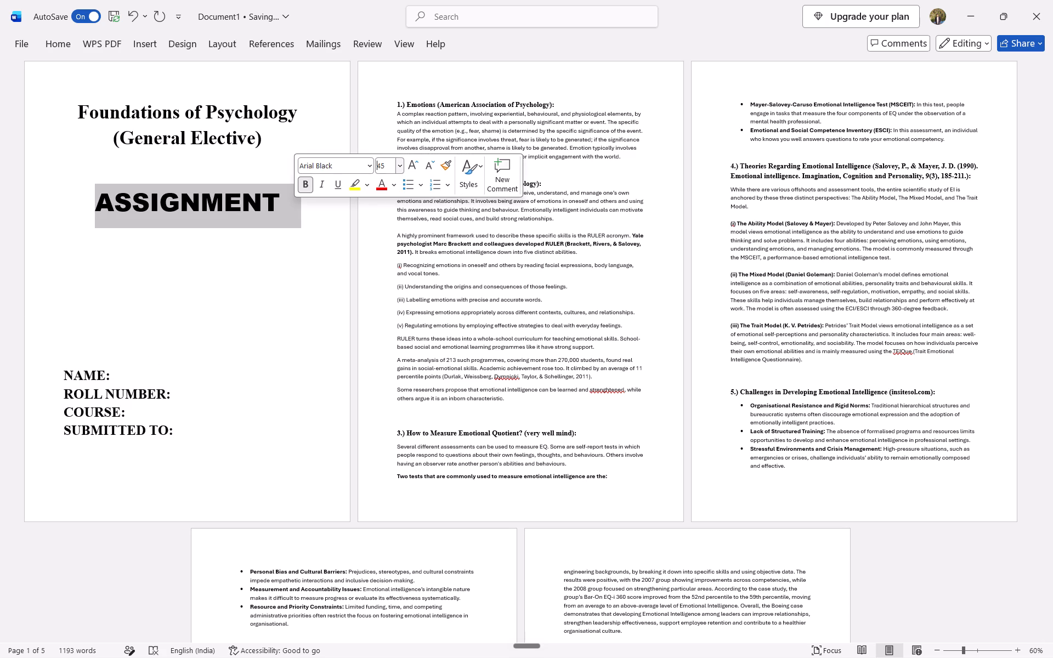
{"action": "type", "text": "50"}
{"action": "key", "text": "Return"}
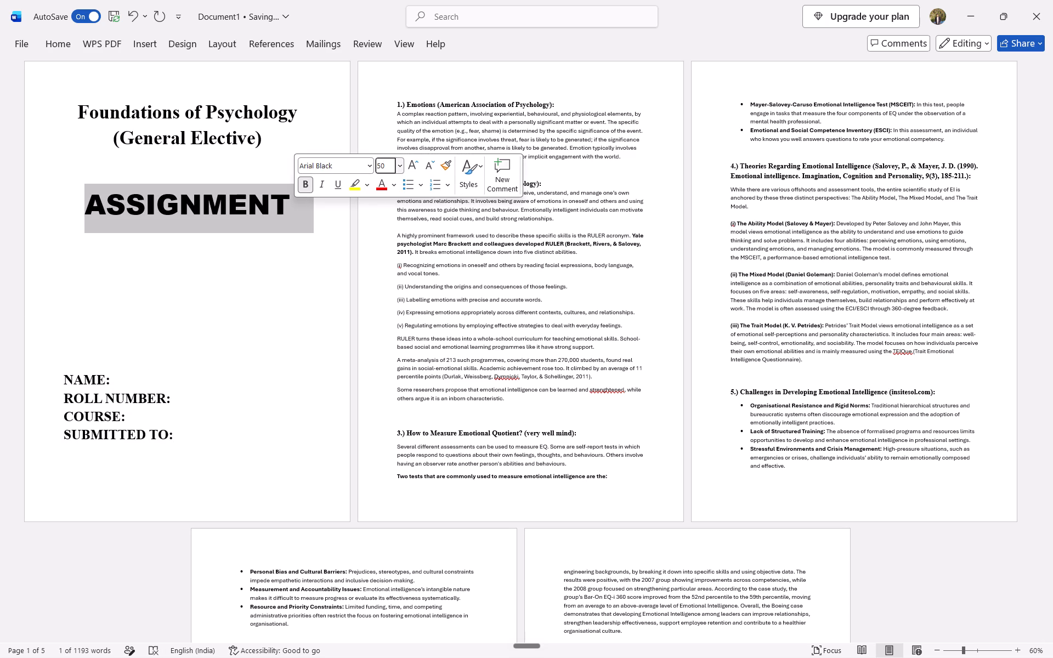
Set the font size of the title Foundations of Psychology (General Elective) to 40.
{"action": "left_click_drag", "start_coordinate": [77, 109], "coordinate": [287, 139]}
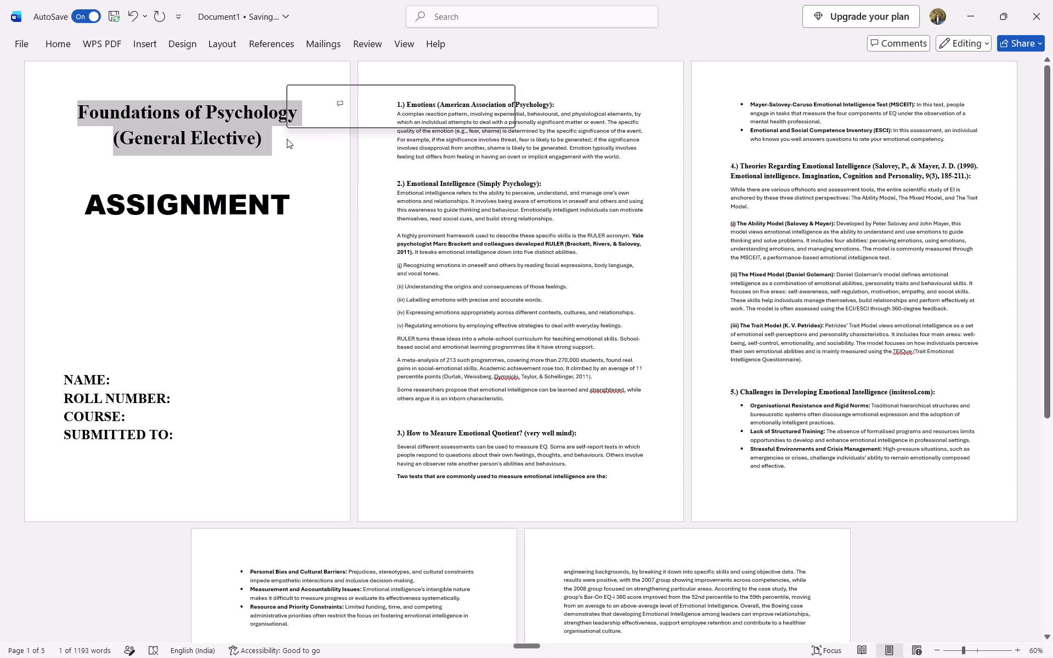
{"action": "left_click", "coordinate": [371, 97]}
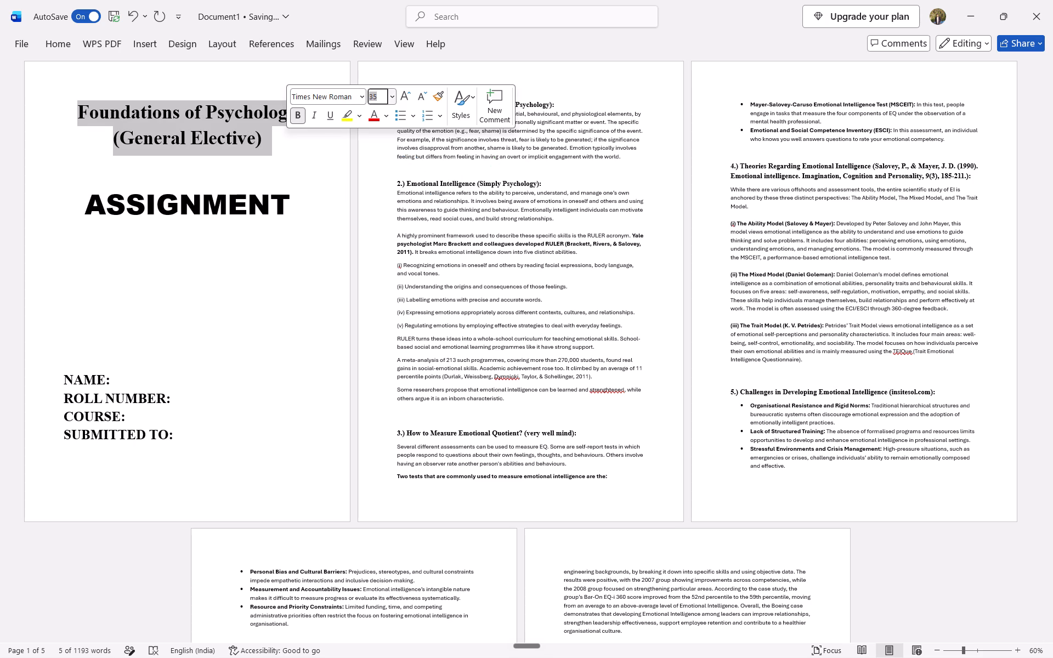
{"action": "type", "text": "40"}
{"action": "key", "text": "Return"}
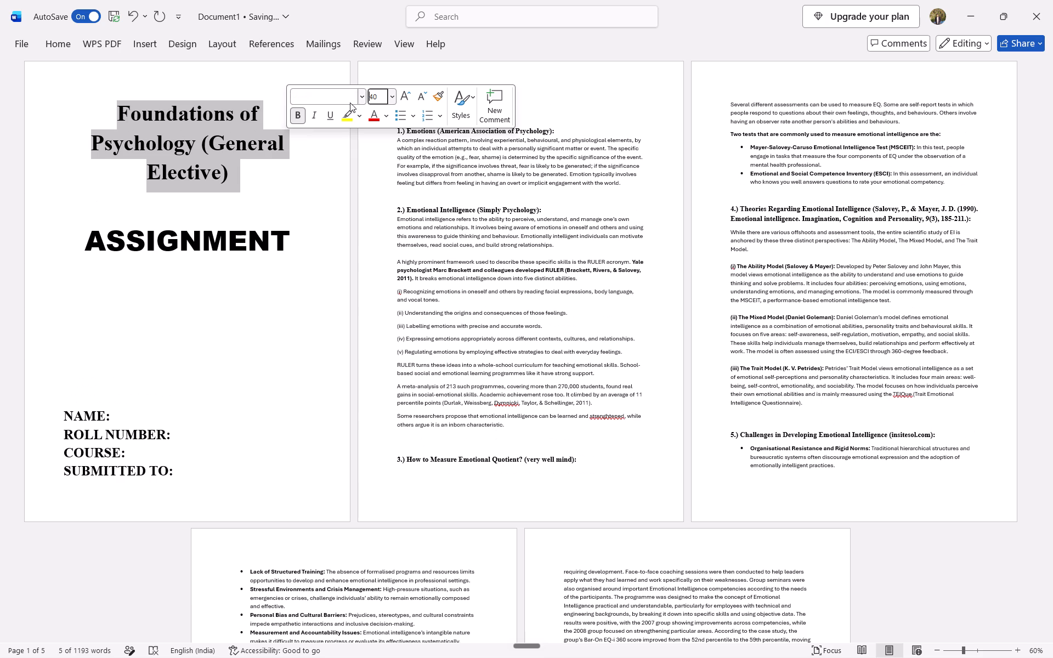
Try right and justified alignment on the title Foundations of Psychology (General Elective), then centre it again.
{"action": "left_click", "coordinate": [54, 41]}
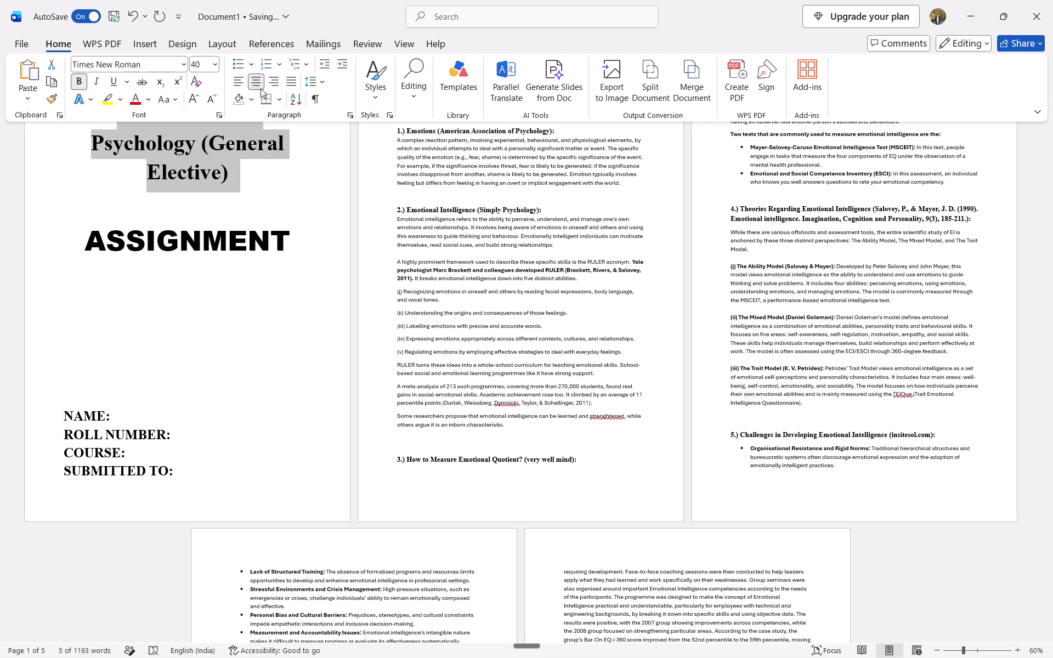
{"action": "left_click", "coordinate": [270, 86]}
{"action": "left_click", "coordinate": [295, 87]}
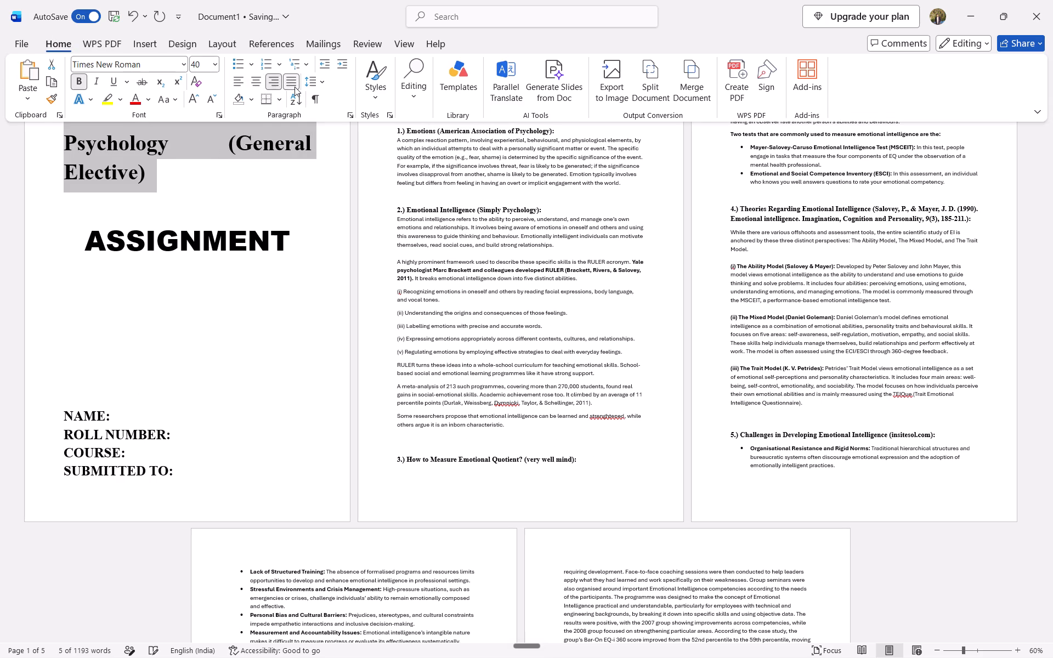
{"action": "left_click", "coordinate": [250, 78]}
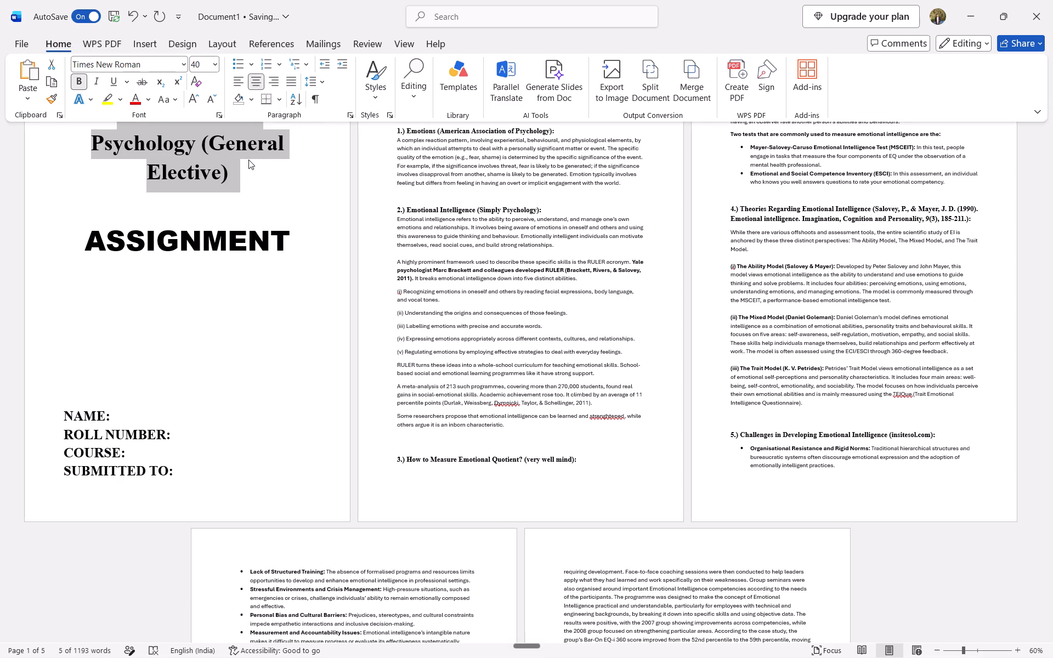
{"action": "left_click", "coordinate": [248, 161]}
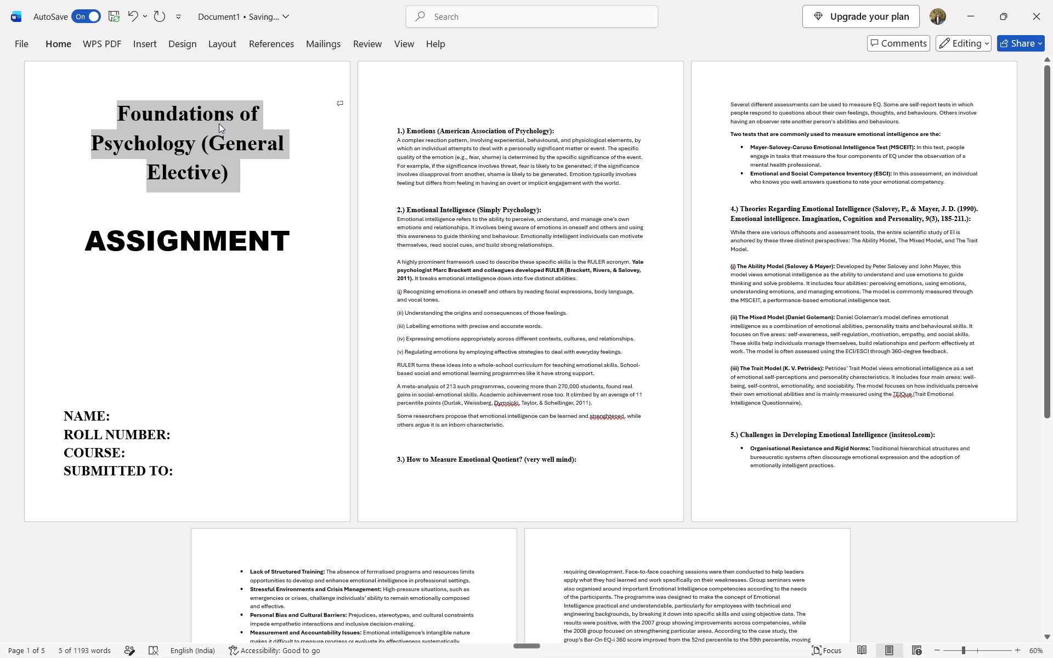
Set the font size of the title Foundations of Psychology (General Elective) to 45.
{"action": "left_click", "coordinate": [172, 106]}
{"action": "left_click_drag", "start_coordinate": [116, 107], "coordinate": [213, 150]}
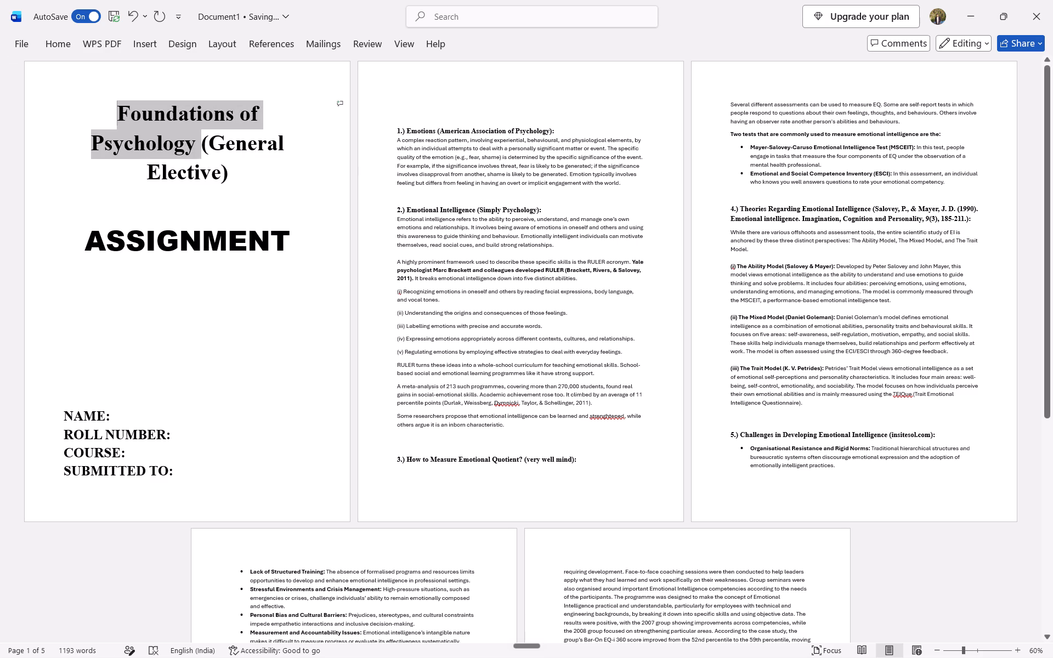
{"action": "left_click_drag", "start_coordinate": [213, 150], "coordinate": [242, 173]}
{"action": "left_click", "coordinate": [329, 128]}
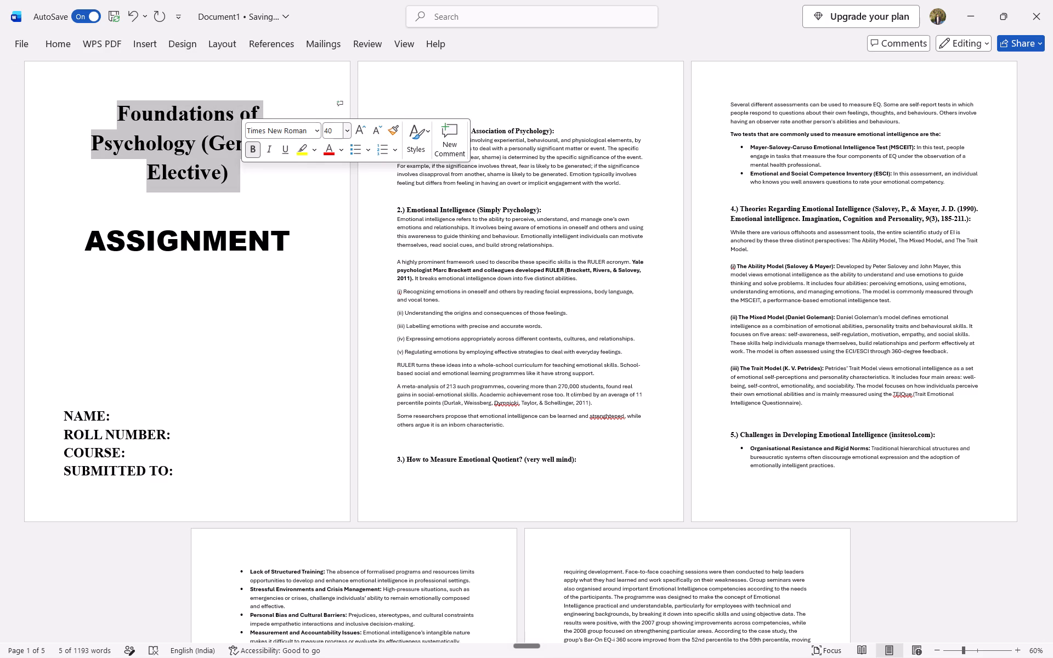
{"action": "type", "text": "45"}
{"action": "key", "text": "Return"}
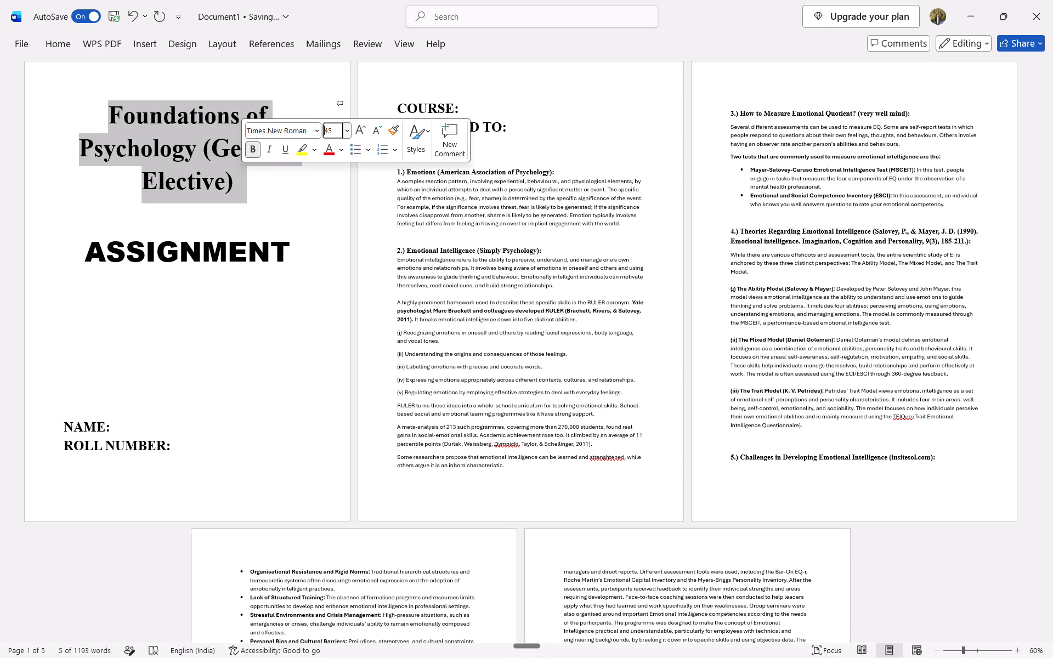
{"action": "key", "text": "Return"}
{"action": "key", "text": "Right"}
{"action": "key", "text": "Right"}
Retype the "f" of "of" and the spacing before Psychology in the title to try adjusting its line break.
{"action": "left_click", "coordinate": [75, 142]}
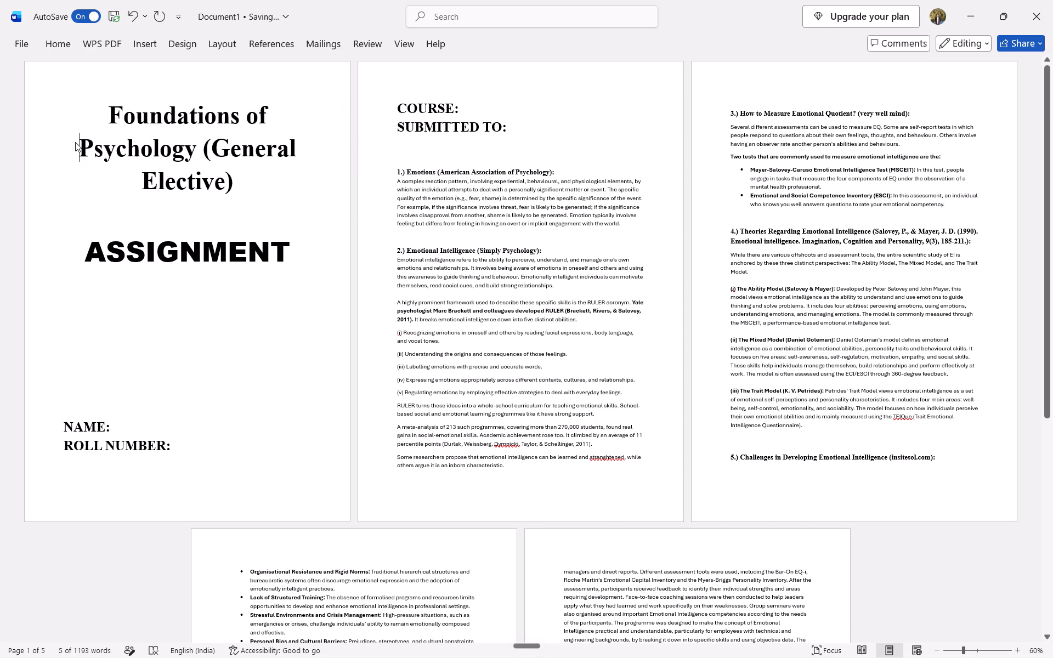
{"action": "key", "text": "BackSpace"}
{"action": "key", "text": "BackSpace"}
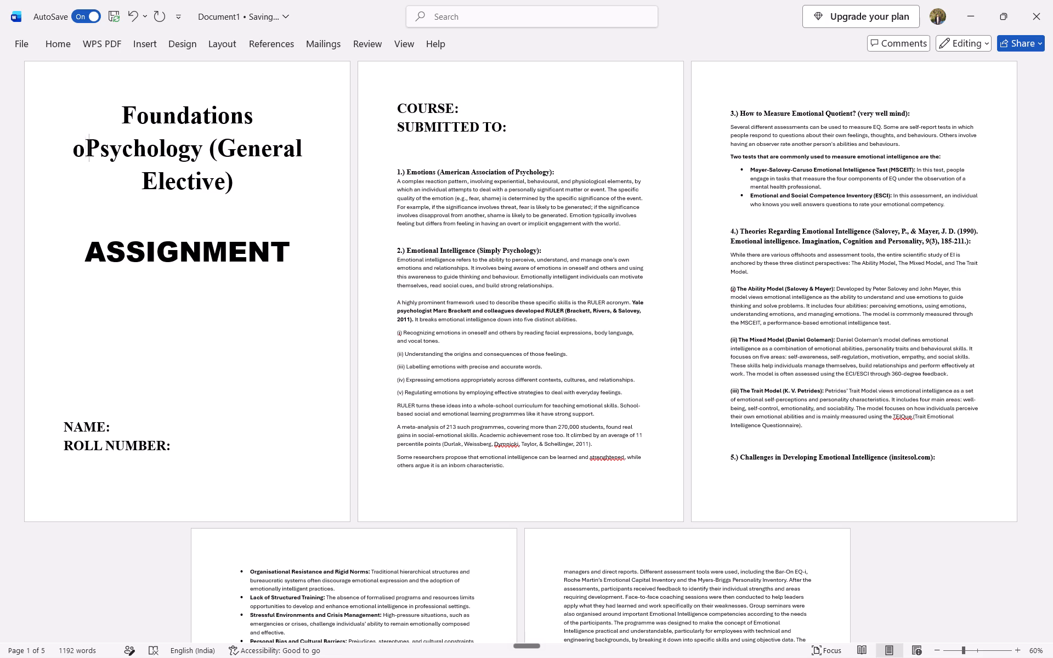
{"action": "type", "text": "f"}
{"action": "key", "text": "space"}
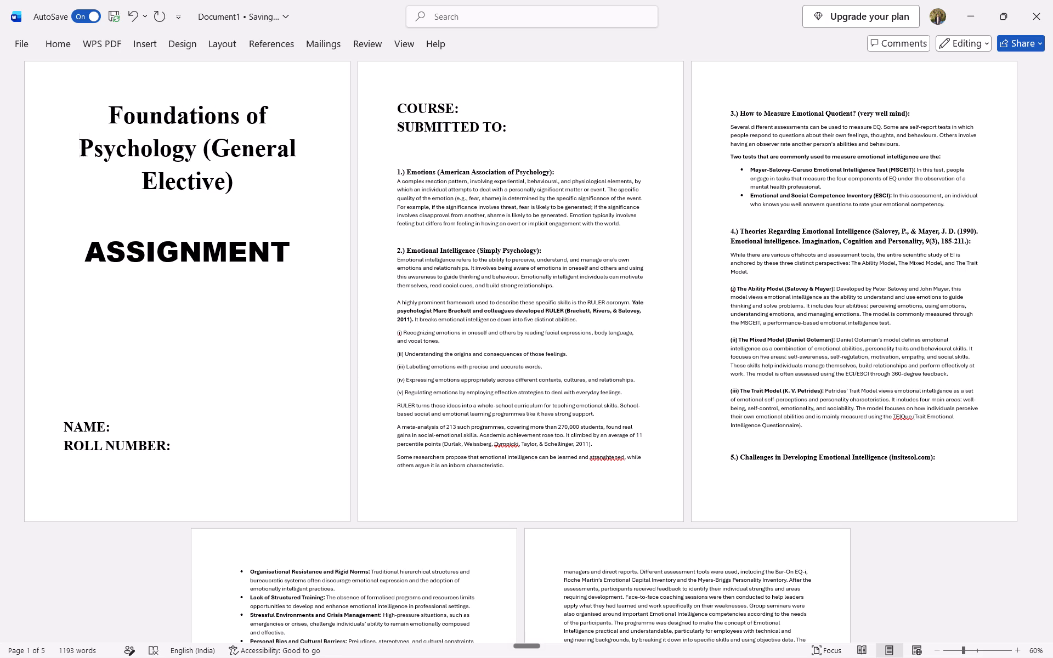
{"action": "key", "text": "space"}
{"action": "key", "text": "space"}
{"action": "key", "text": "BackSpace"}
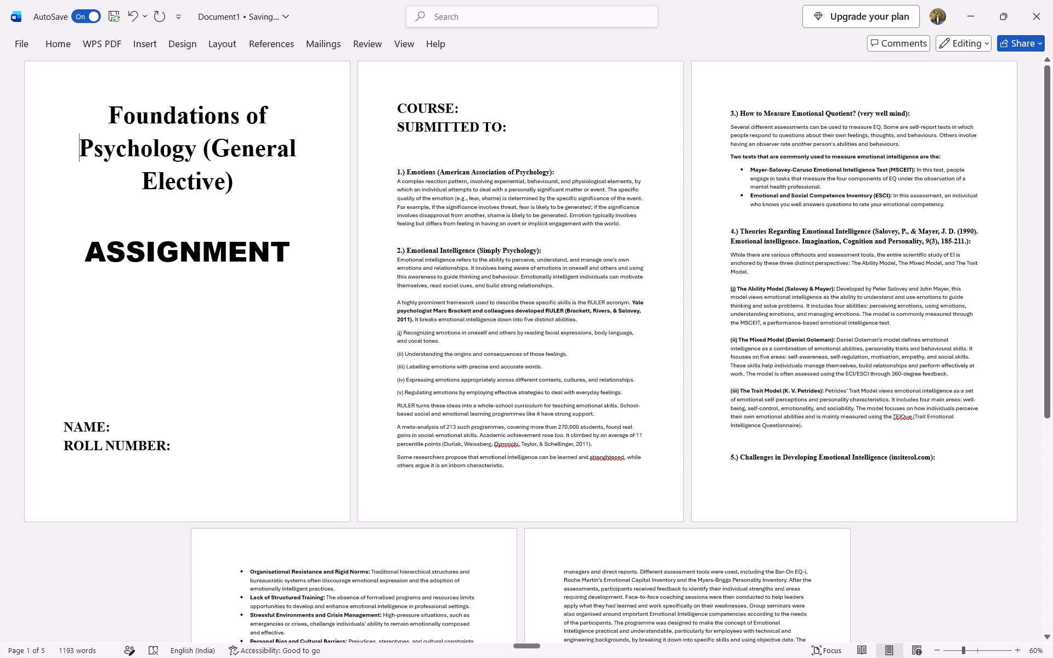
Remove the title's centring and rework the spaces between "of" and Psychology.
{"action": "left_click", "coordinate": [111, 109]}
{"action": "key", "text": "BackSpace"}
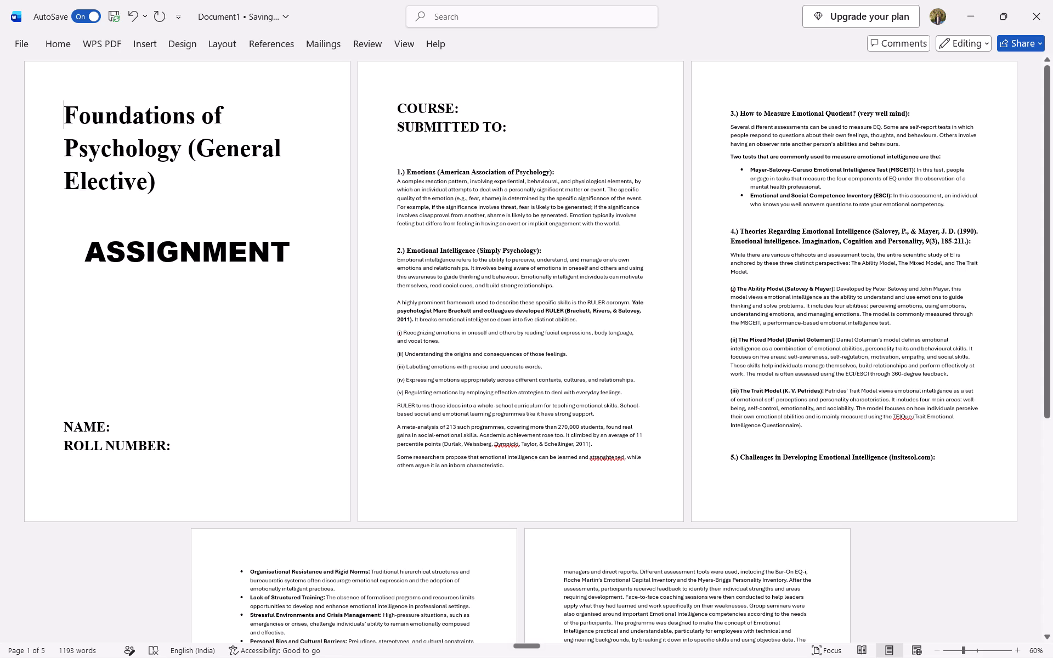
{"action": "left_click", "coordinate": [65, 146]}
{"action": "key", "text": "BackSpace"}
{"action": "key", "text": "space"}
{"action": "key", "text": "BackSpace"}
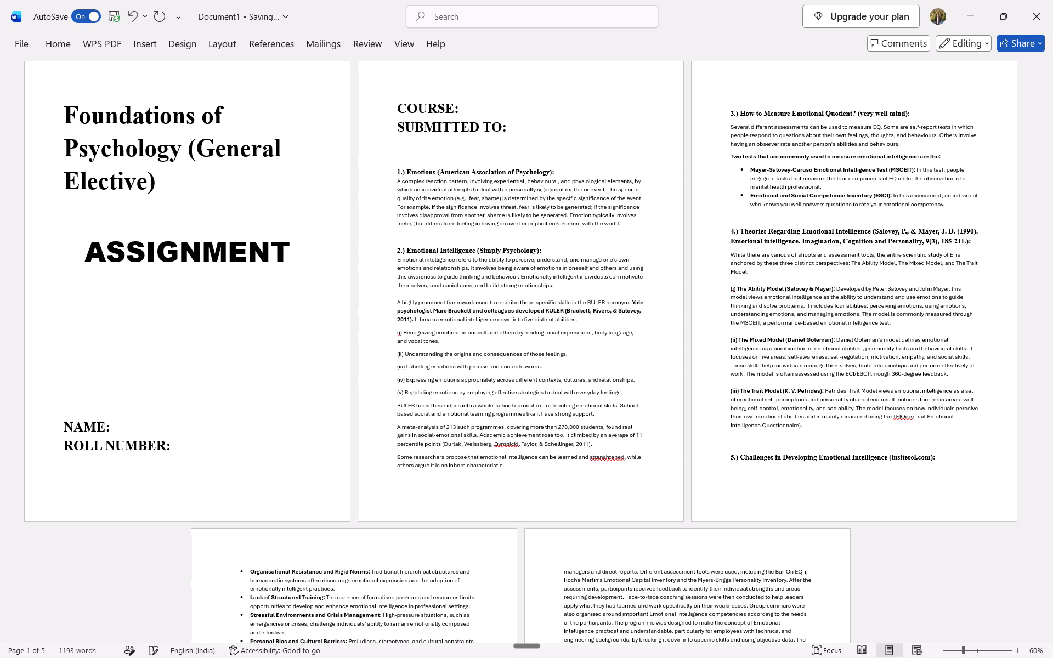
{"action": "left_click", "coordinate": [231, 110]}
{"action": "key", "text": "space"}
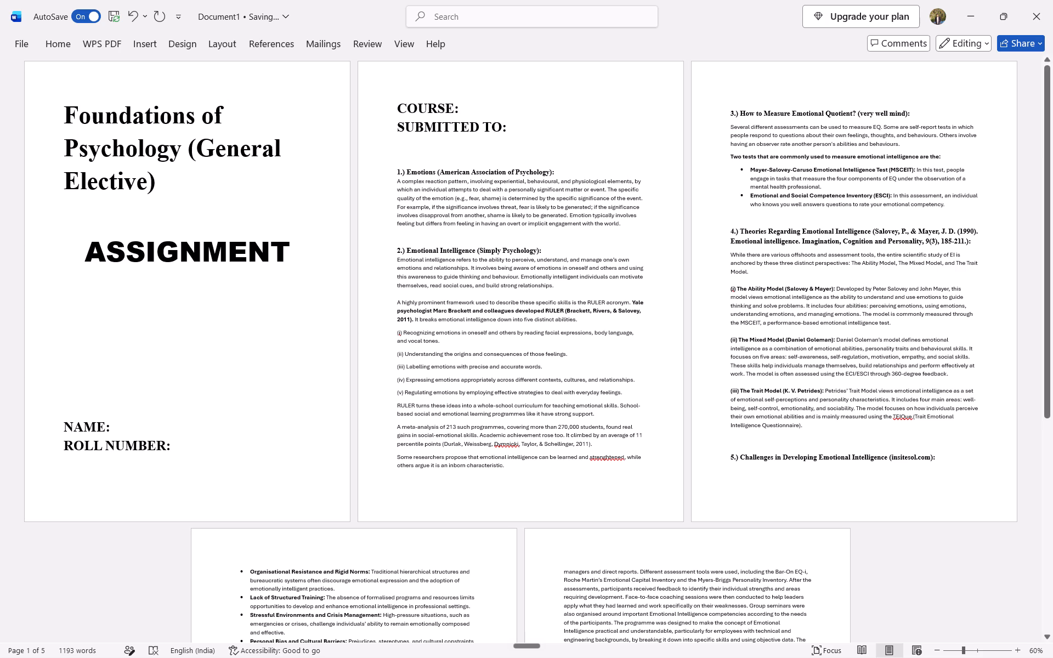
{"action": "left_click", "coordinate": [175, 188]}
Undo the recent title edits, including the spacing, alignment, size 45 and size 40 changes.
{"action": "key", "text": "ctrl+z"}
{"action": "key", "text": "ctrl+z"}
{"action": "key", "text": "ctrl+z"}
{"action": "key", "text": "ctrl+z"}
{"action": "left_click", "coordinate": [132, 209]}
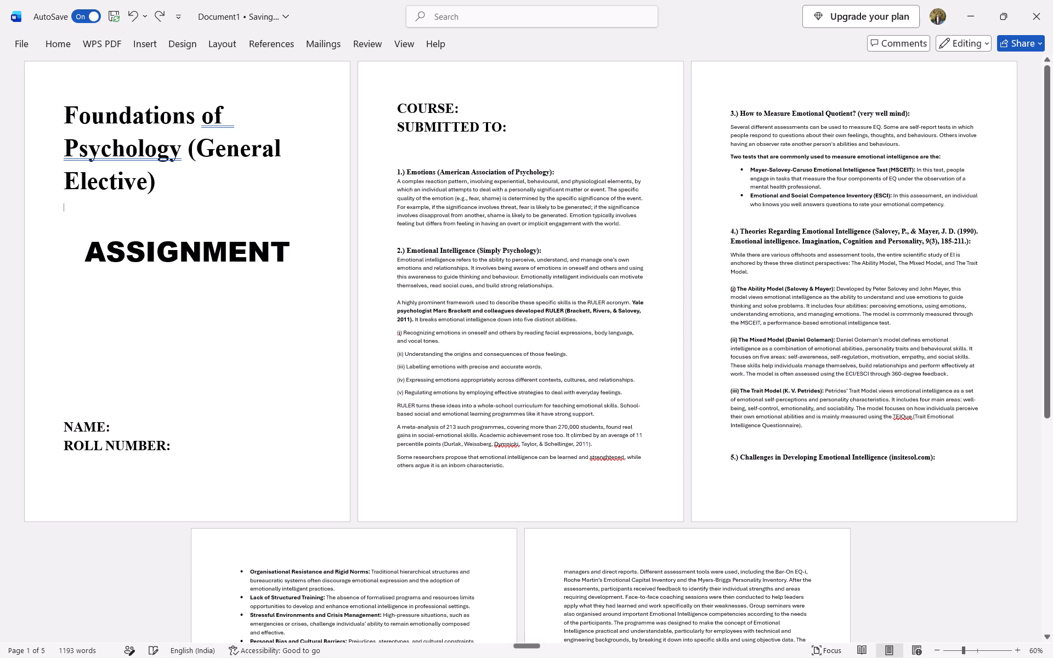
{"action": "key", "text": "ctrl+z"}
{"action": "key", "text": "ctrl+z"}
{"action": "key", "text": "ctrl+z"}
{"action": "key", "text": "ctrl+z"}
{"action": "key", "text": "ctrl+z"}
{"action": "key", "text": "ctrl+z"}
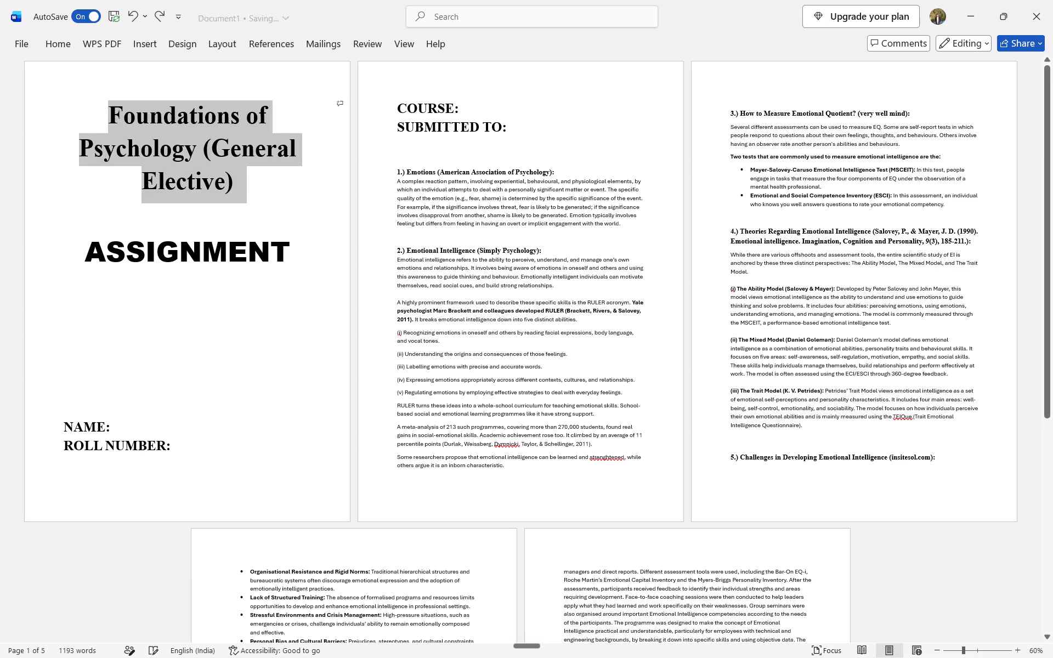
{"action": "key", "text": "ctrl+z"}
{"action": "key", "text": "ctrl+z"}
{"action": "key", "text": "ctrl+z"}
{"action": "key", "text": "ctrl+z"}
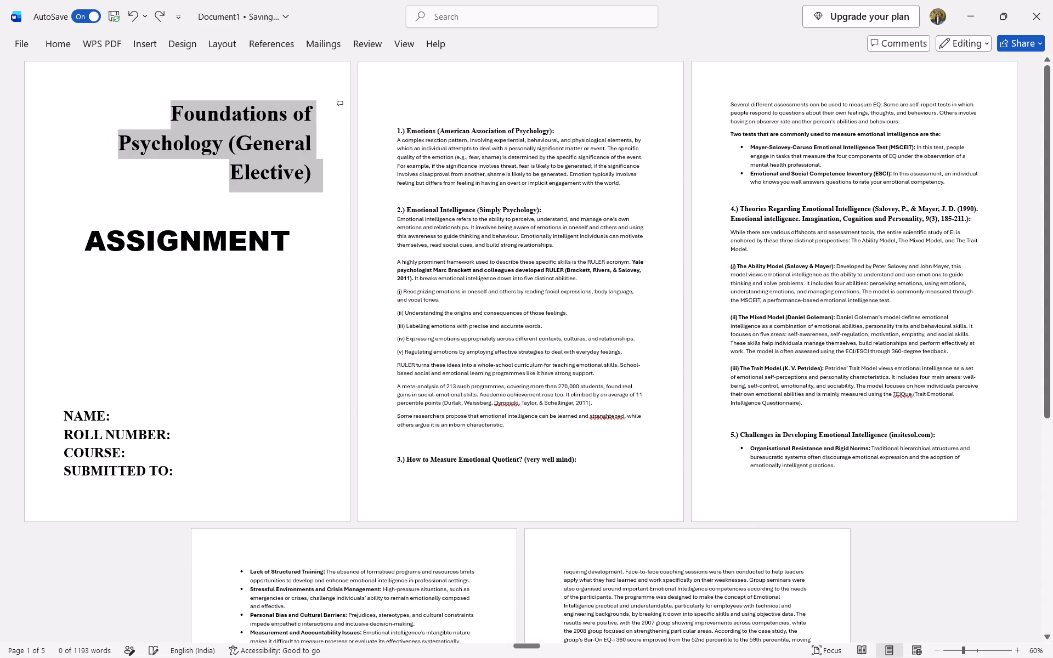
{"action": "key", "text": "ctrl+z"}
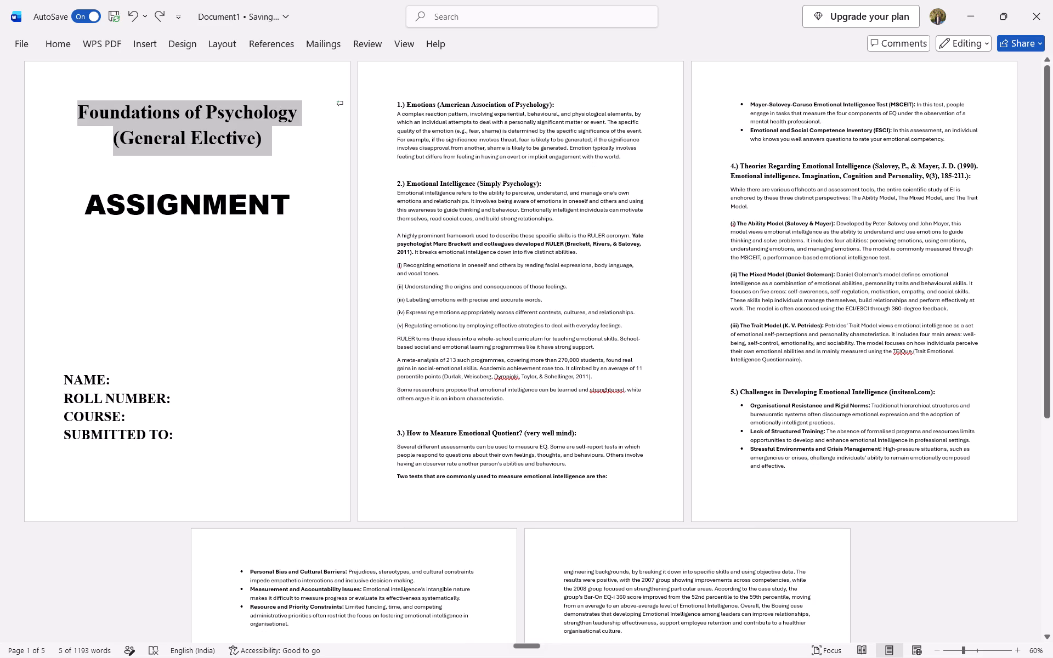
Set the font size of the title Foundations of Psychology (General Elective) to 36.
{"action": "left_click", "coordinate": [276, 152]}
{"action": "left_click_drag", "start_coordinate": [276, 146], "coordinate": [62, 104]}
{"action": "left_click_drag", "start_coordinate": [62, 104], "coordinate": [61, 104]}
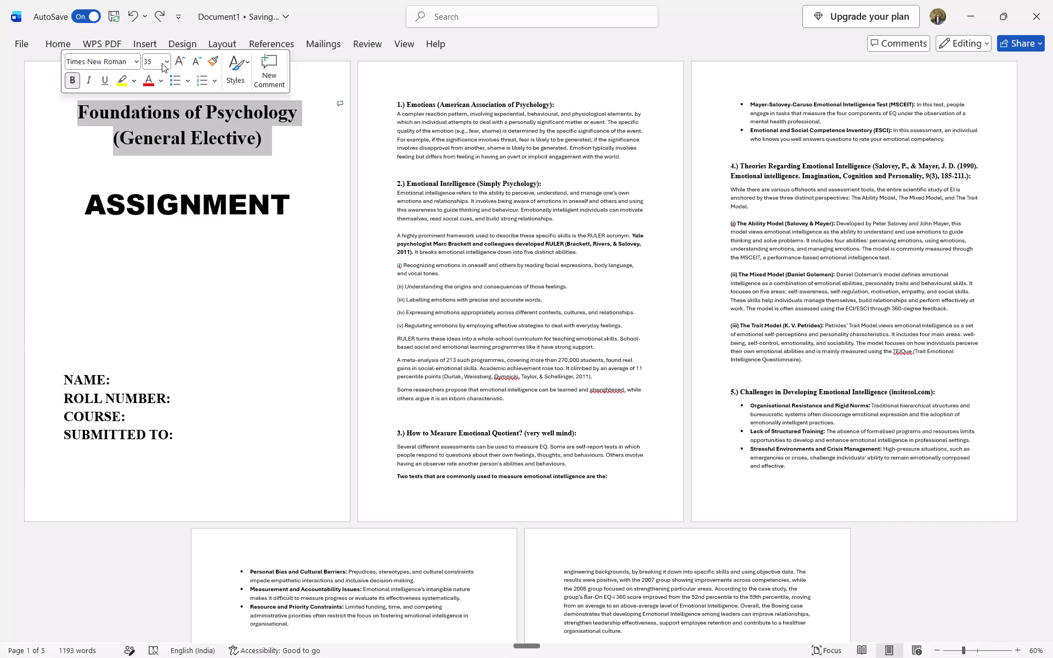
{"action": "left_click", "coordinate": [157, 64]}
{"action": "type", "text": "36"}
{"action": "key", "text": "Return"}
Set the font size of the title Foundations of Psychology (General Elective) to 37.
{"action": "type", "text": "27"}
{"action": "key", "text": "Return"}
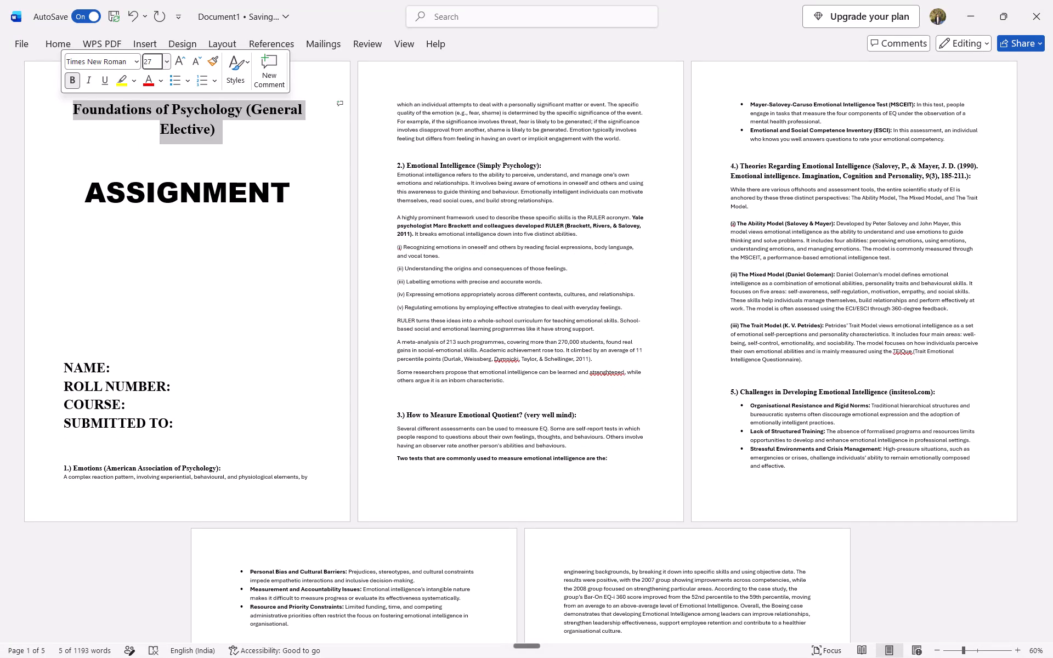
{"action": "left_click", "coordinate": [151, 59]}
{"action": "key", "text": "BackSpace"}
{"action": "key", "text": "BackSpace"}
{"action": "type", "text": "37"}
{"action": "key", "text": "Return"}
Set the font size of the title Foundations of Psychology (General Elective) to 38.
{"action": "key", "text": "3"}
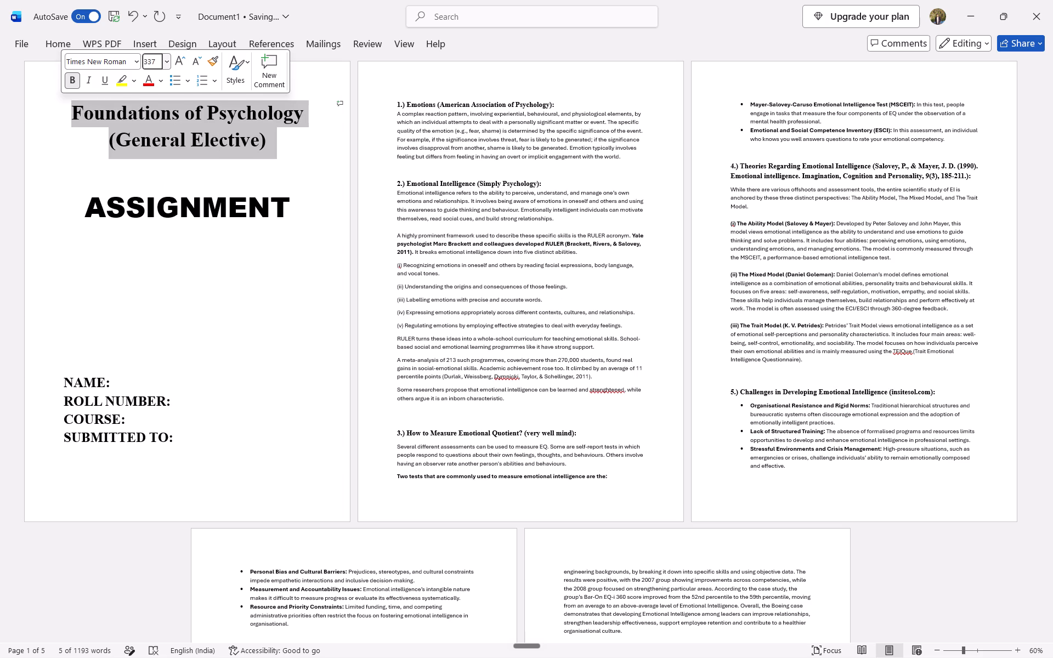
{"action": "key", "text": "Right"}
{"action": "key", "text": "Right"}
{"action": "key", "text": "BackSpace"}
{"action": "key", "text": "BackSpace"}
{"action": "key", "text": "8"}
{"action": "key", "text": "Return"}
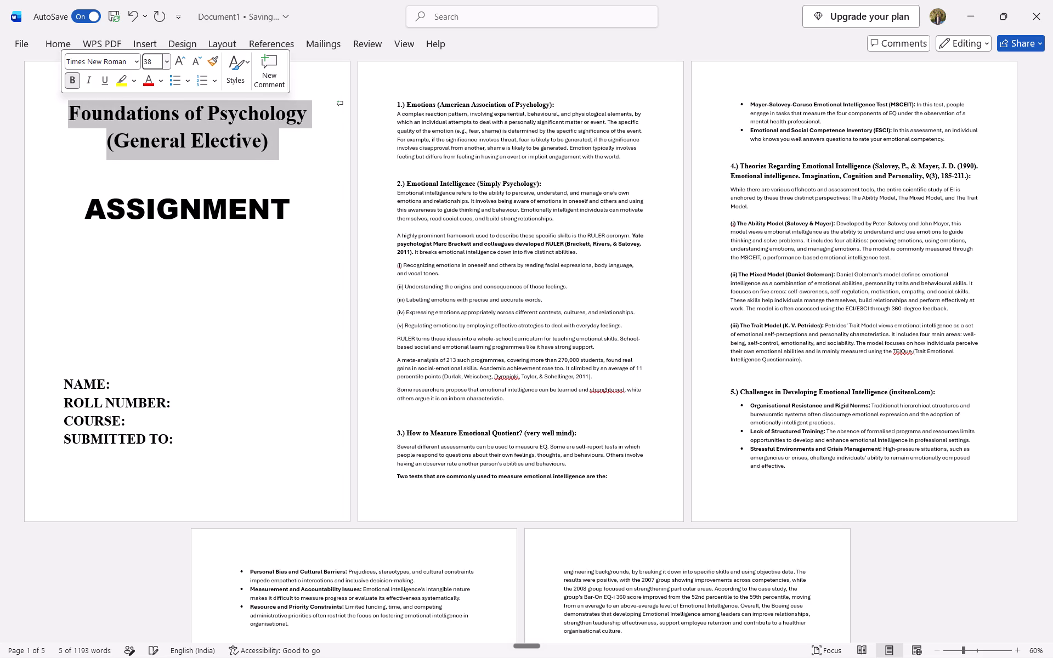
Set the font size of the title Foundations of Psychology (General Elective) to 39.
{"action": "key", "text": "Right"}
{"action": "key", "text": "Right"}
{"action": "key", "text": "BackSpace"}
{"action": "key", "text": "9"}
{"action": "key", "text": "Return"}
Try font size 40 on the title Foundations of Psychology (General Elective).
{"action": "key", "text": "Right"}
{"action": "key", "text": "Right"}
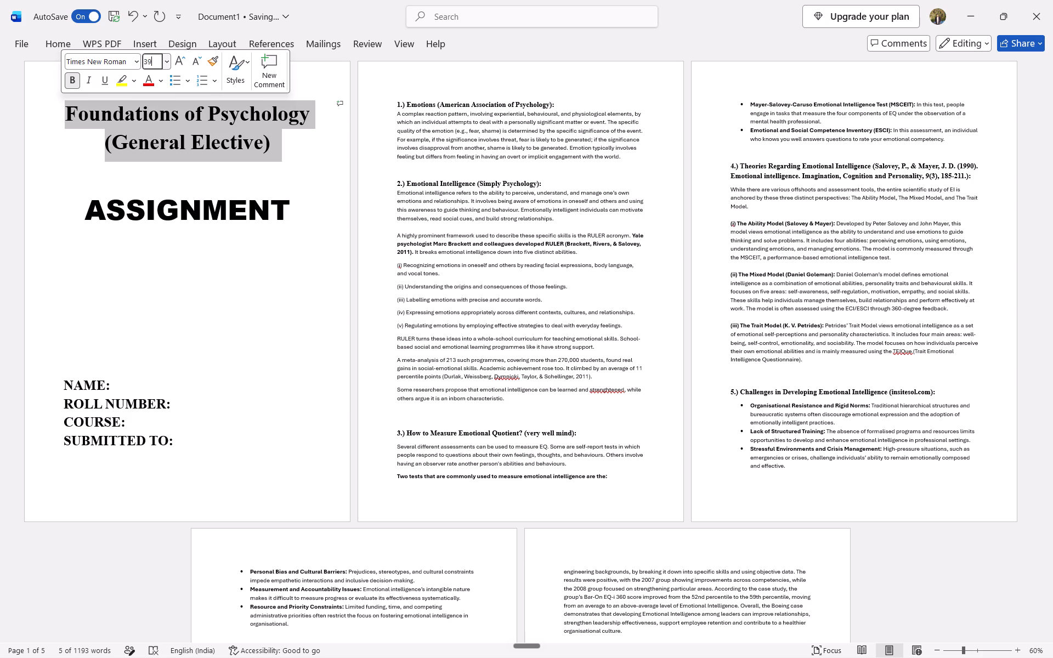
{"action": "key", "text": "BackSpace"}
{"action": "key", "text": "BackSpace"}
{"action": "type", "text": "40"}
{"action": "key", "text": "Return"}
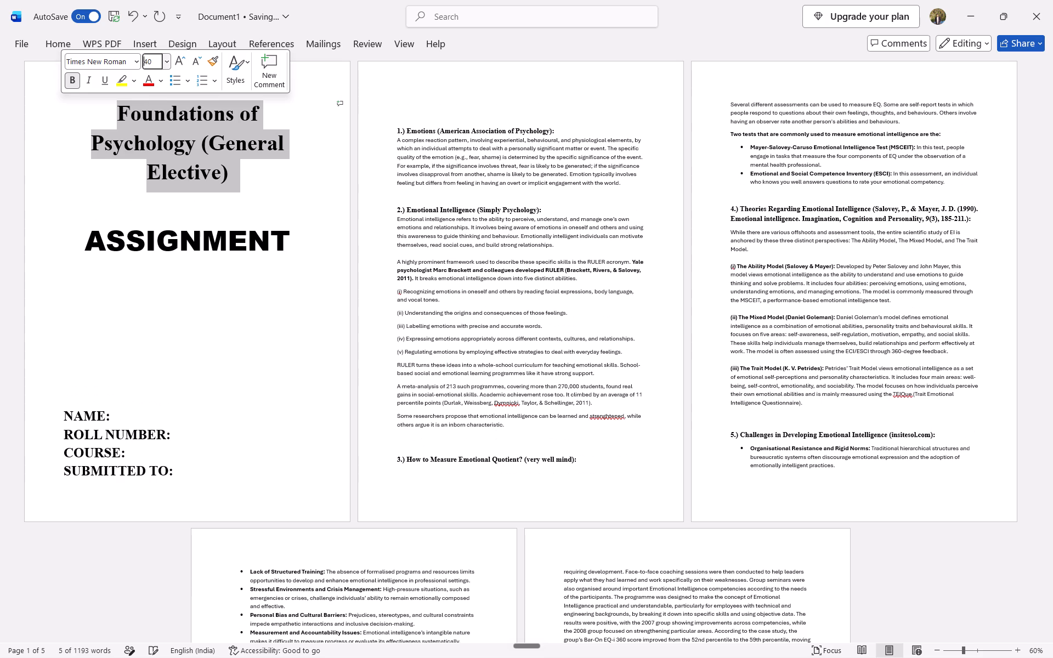
Set the font size of the title Foundations of Psychology (General Elective) back to 39.
{"action": "left_click", "coordinate": [152, 59]}
{"action": "key", "text": "BackSpace"}
{"action": "key", "text": "BackSpace"}
{"action": "type", "text": "39"}
{"action": "key", "text": "Return"}
Set the font size of ASSIGNMENT on the title page to 55.
{"action": "left_click_drag", "start_coordinate": [78, 208], "coordinate": [233, 219]}
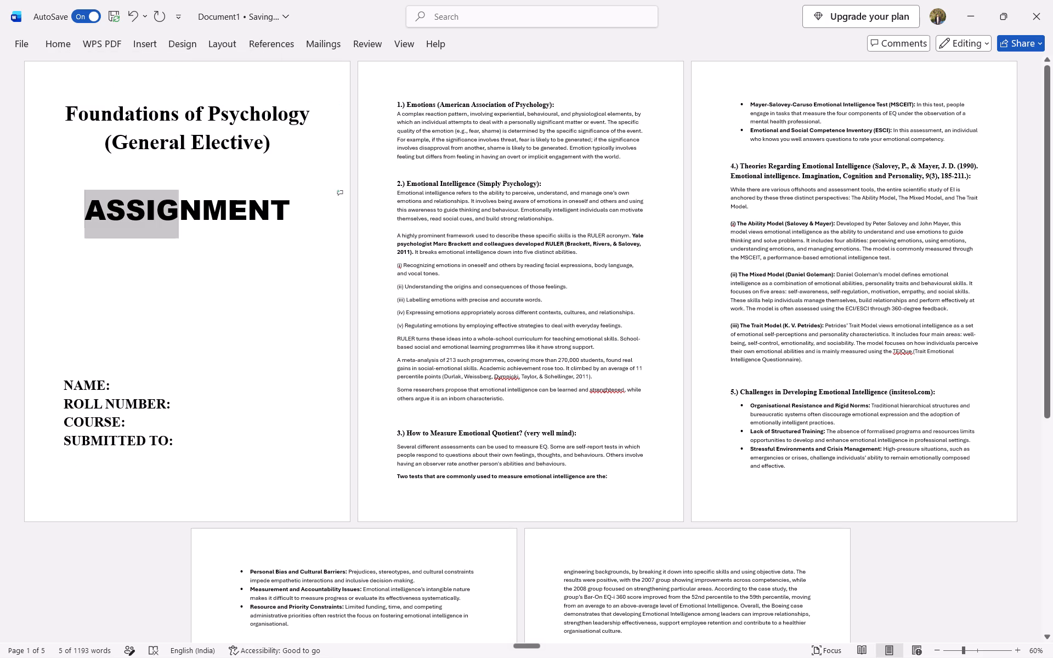
{"action": "left_click_drag", "start_coordinate": [233, 219], "coordinate": [308, 226]}
{"action": "left_click", "coordinate": [397, 187]}
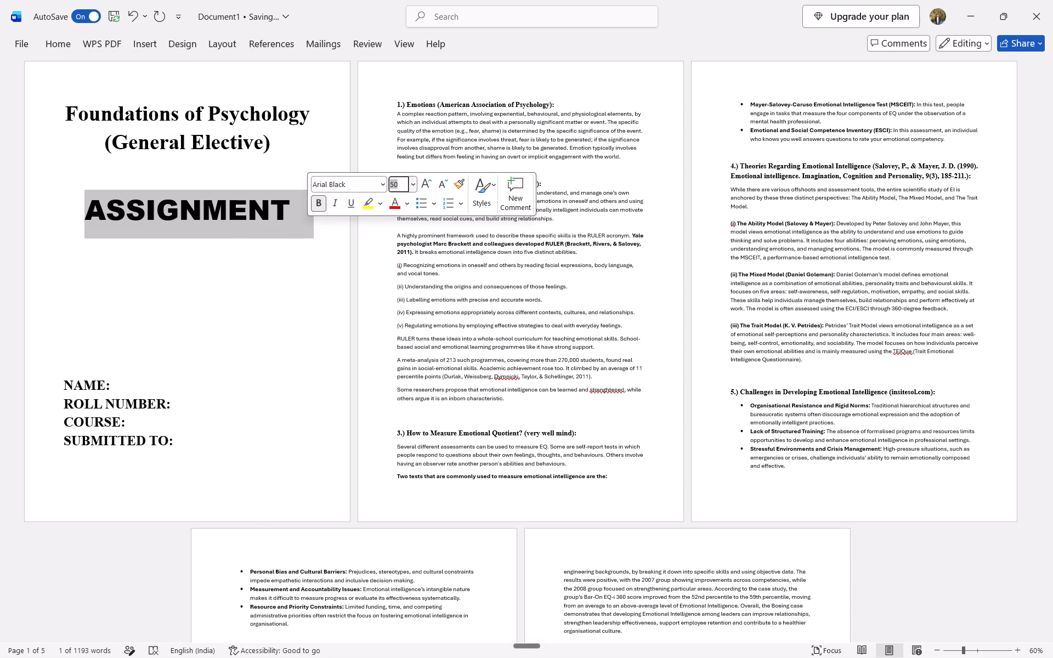
{"action": "type", "text": "55"}
{"action": "key", "text": "Return"}
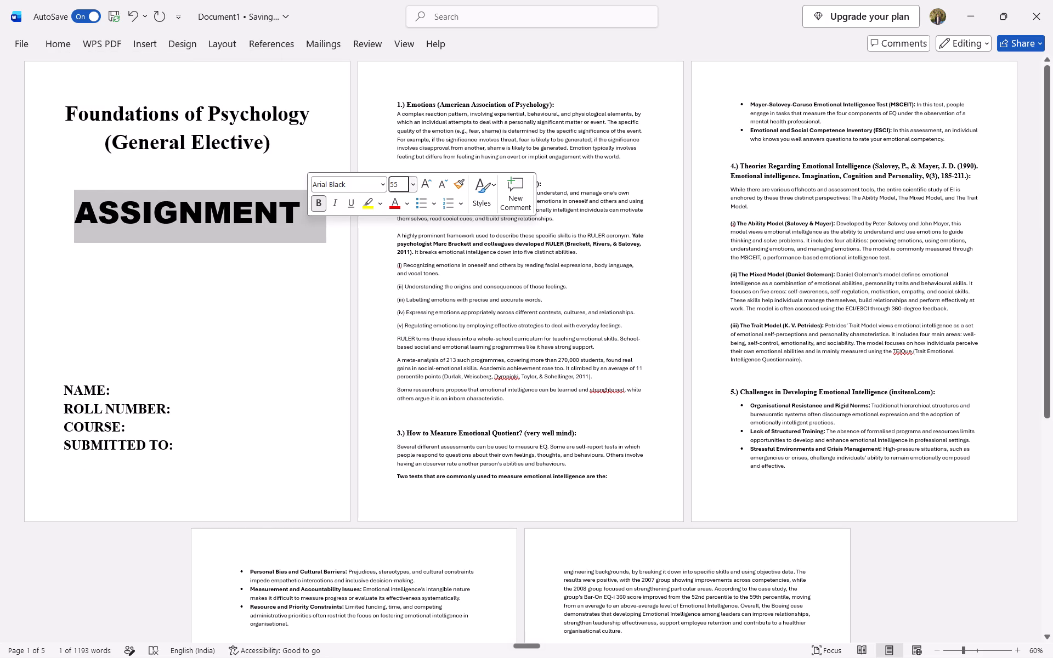
Enter the student's full name after the NAME: label on the title page, separated from the colon by a space.
{"action": "left_click", "coordinate": [123, 389]}
{"action": "key", "text": "space"}
{"action": "key", "text": "BackSpace"}
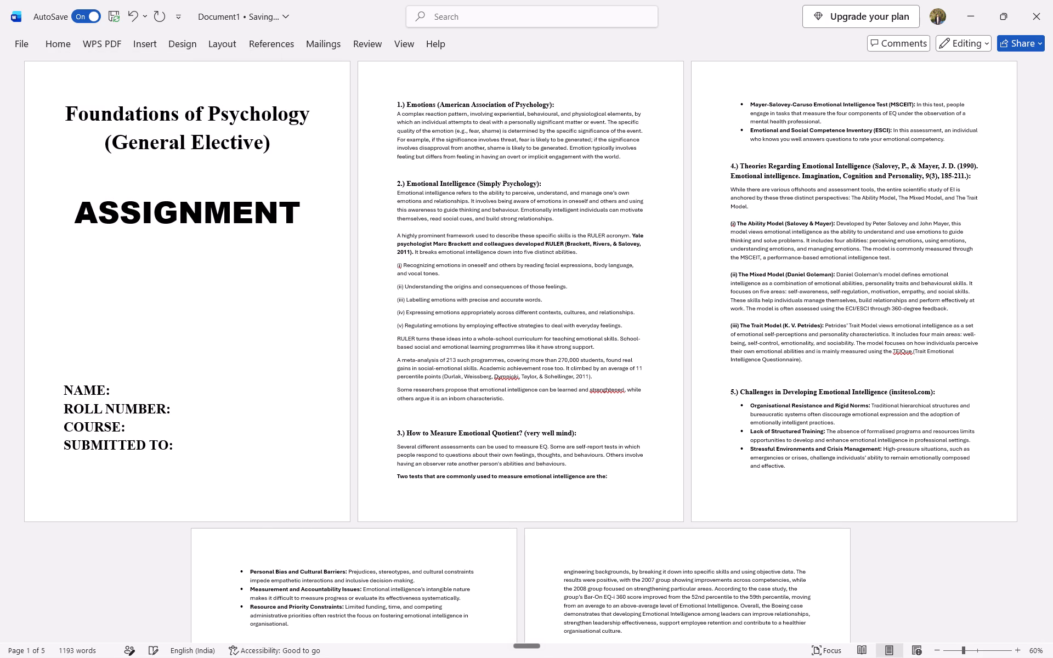
{"action": "key", "text": "i"}
{"action": "key", "text": "h"}
{"action": "key", "text": "a"}
{"action": "key", "text": "i"}
{"action": "key", "text": "n"}
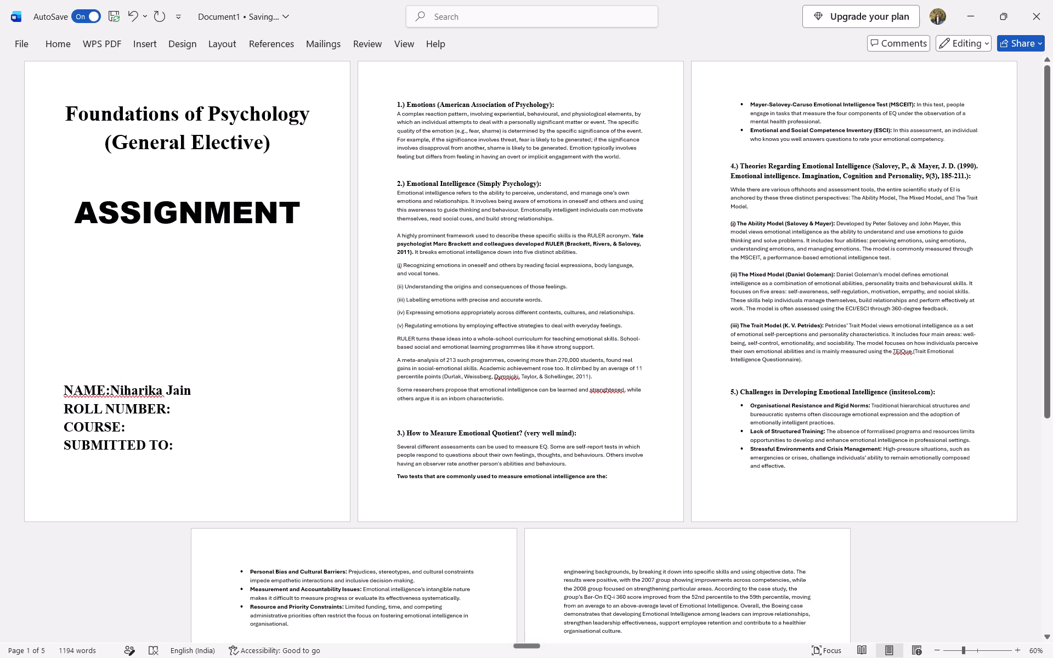
{"action": "left_click", "coordinate": [110, 389]}
{"action": "key", "text": "space"}
Remove the bold formatting from the student's name only, leaving out the NAME: label.
{"action": "left_click_drag", "start_coordinate": [110, 389], "coordinate": [174, 388]}
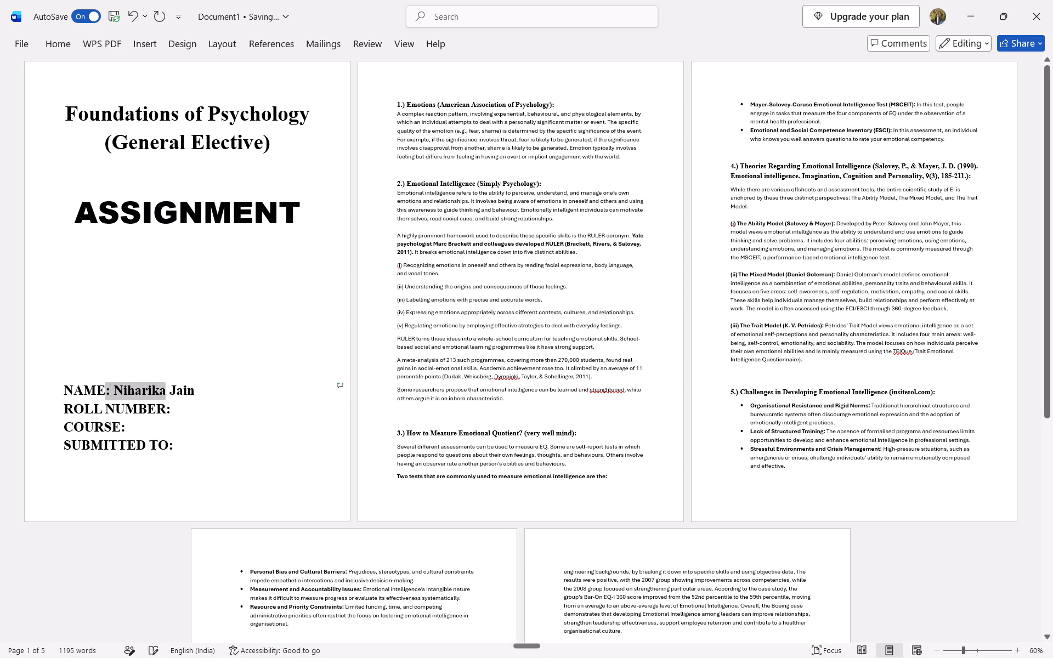
{"action": "left_click_drag", "start_coordinate": [174, 388], "coordinate": [112, 401]}
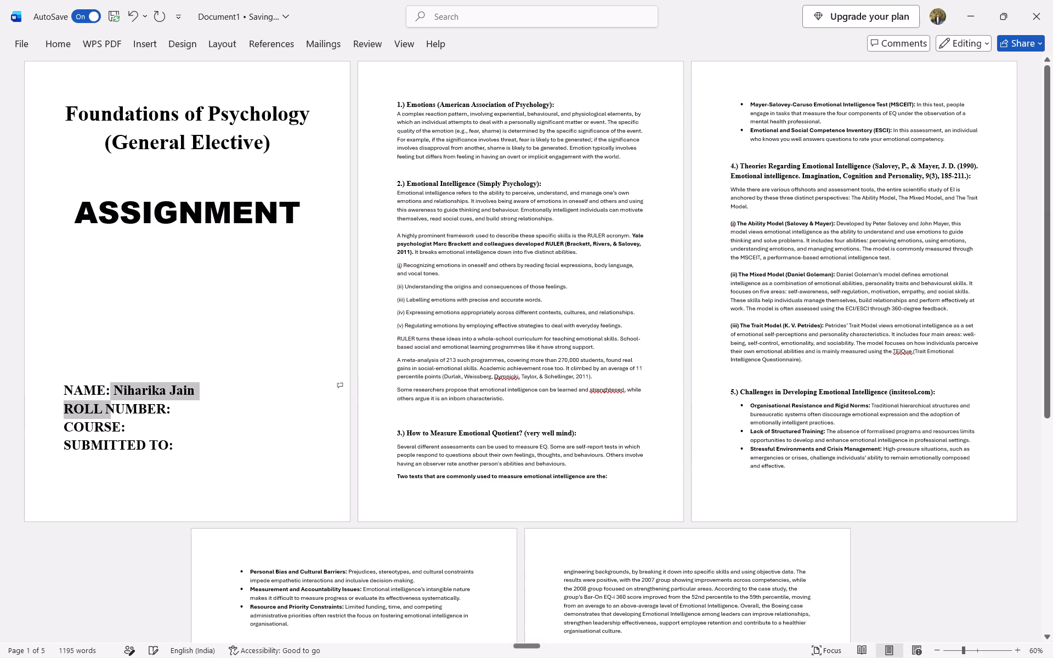
{"action": "left_click_drag", "start_coordinate": [112, 401], "coordinate": [115, 401]}
{"action": "left_click", "coordinate": [121, 392]}
{"action": "left_click_drag", "start_coordinate": [116, 388], "coordinate": [194, 389]}
{"action": "key", "text": "ctrl+b"}
{"action": "left_click", "coordinate": [194, 389]}
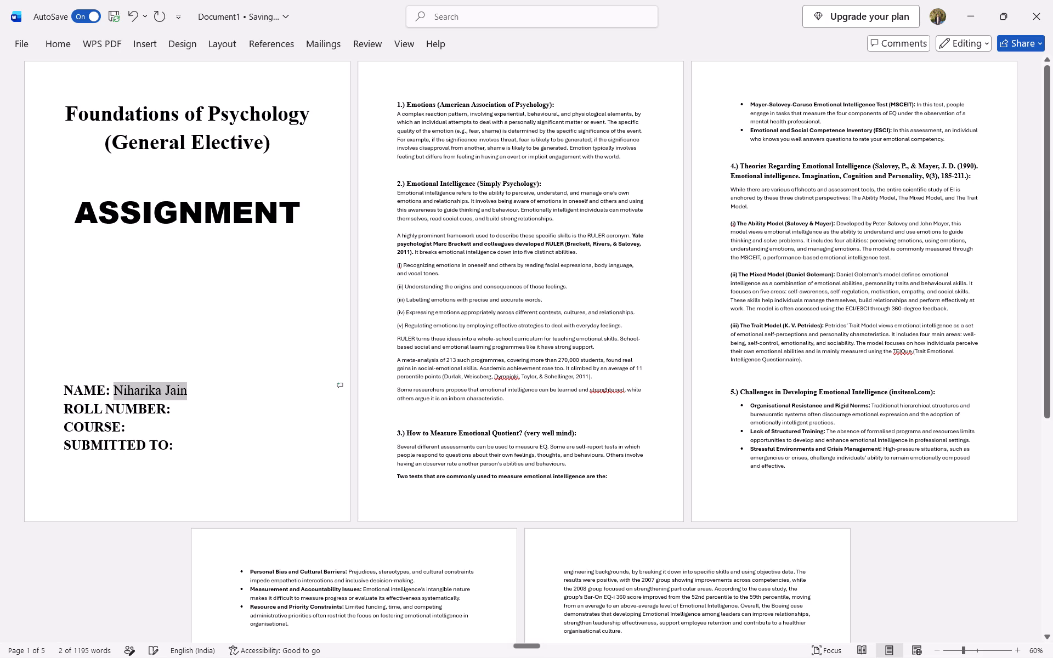
Set the font of the student's name on the title page to Aptos (Body).
{"action": "left_click_drag", "start_coordinate": [194, 389], "coordinate": [119, 396]}
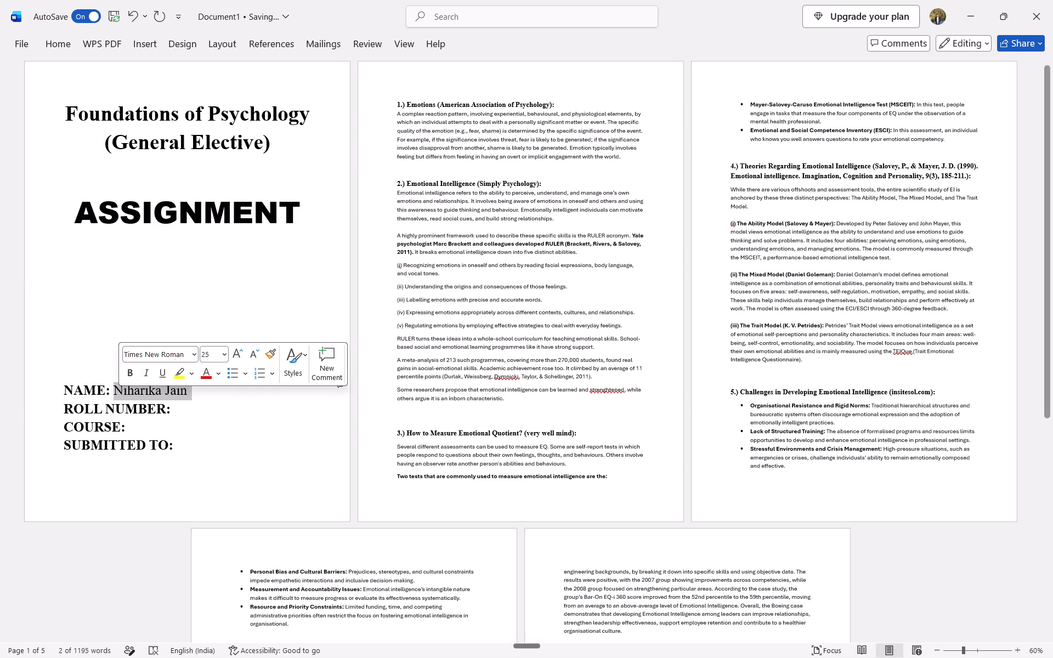
{"action": "left_click", "coordinate": [192, 352]}
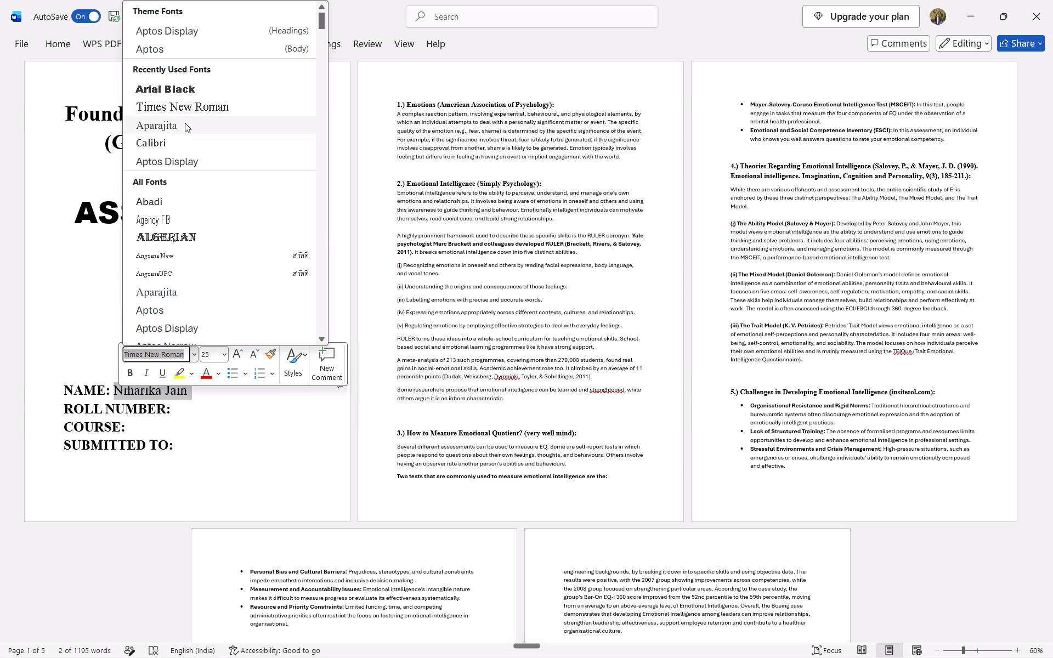
{"action": "left_click", "coordinate": [193, 43]}
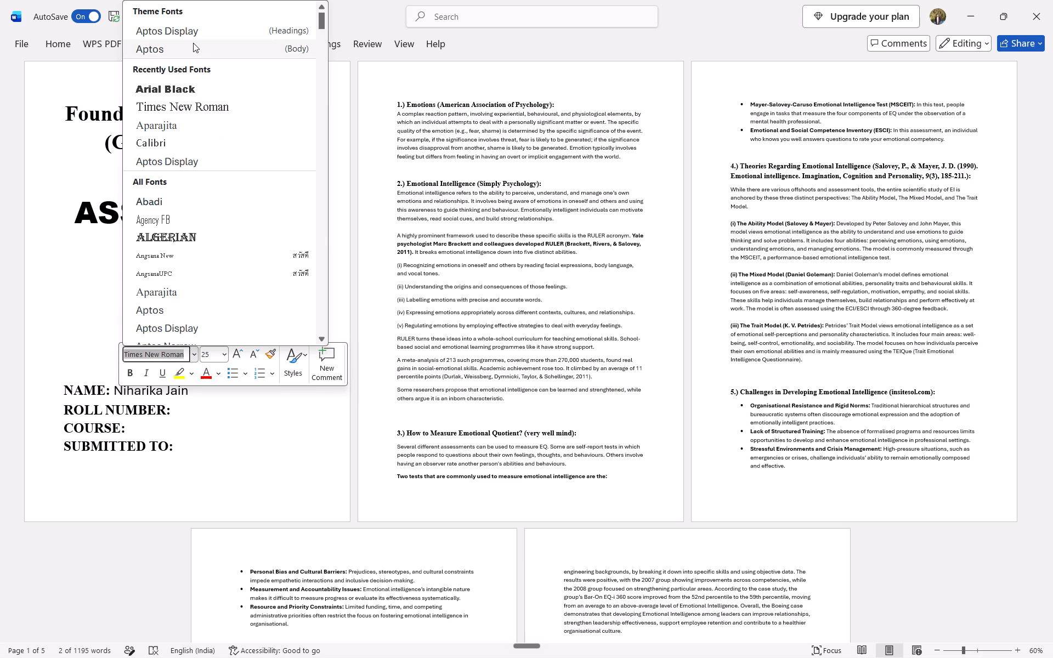
{"action": "left_click", "coordinate": [168, 350]}
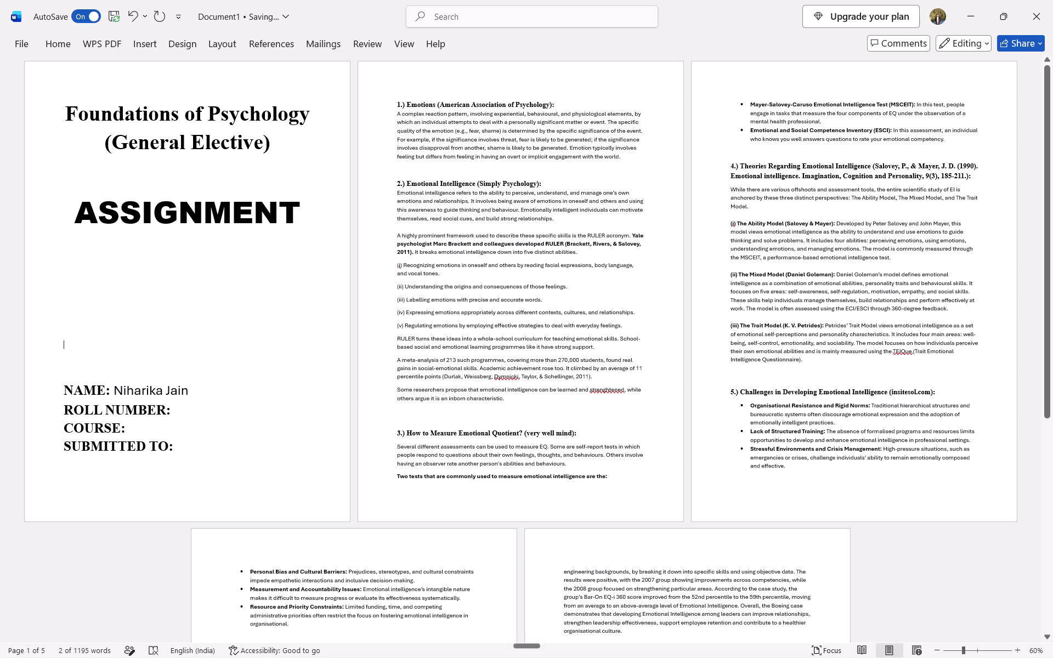
Add a space after the ROLL NUMBER: label on the title page.
{"action": "left_click", "coordinate": [176, 409]}
{"action": "key", "text": "space"}
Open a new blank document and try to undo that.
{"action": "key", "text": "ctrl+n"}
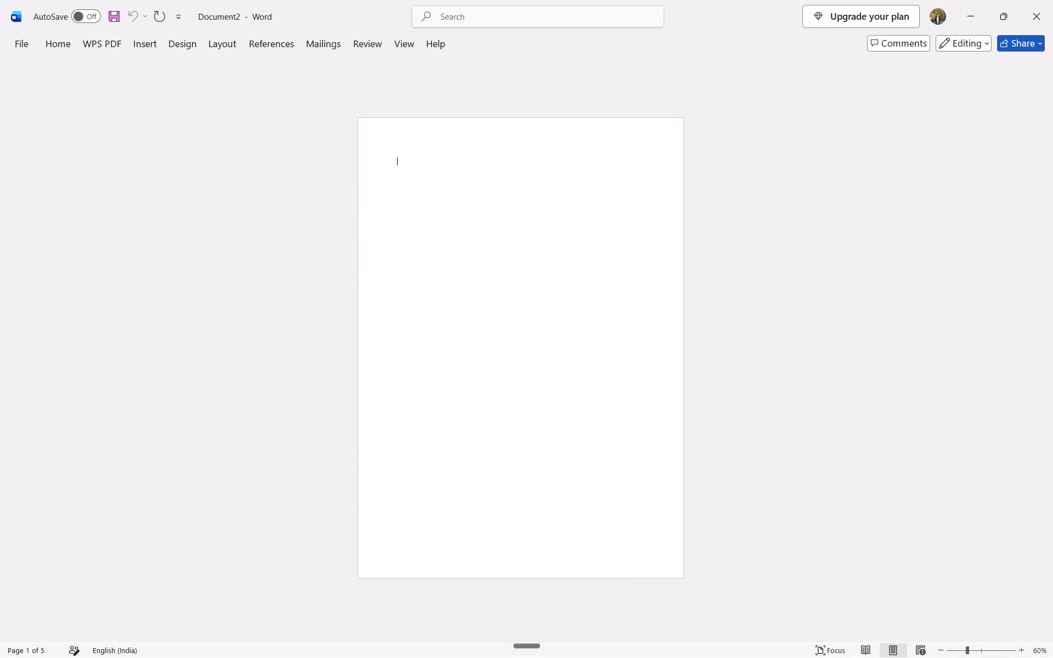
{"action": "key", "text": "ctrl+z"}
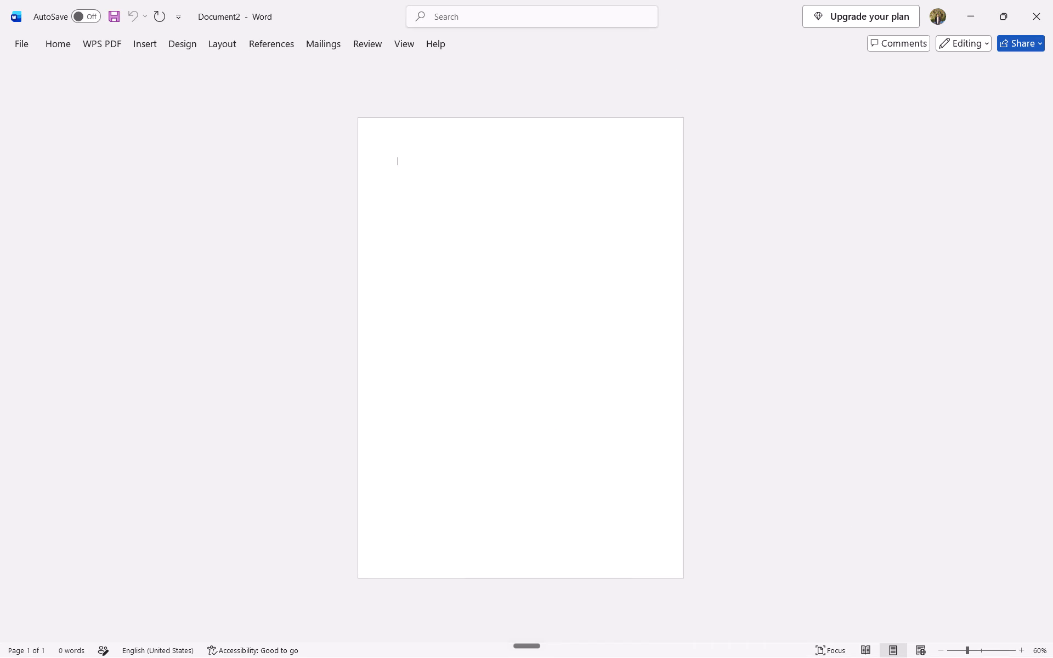
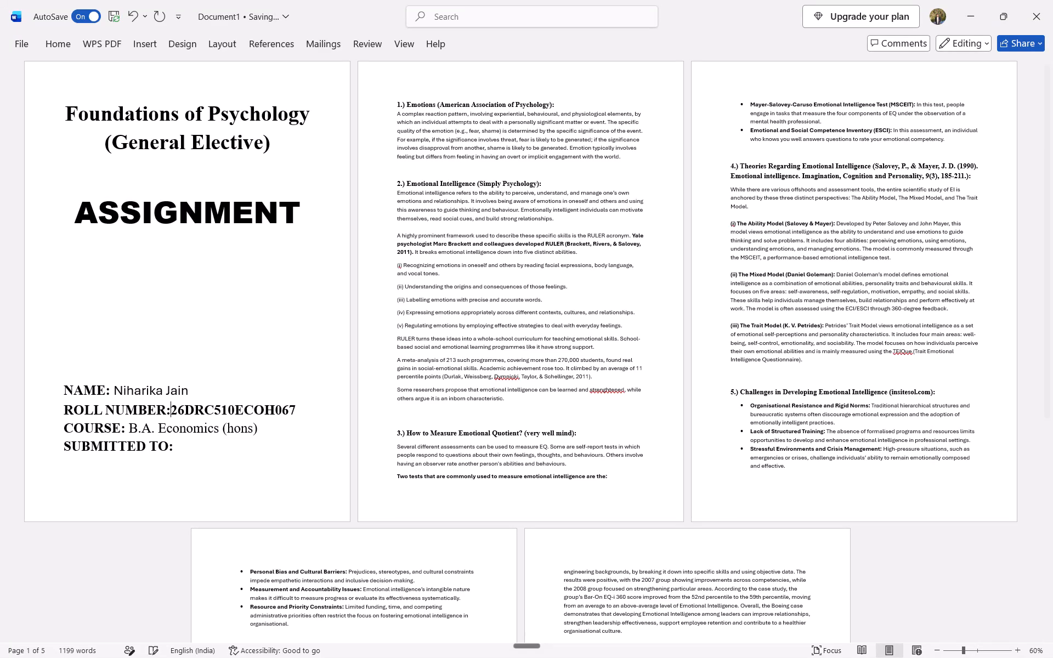
Insert a space after the ROLL NUMBER: label on the title page and remove the bold formatting from the roll number only.
{"action": "key", "text": "space"}
{"action": "left_click_drag", "start_coordinate": [175, 406], "coordinate": [319, 407]}
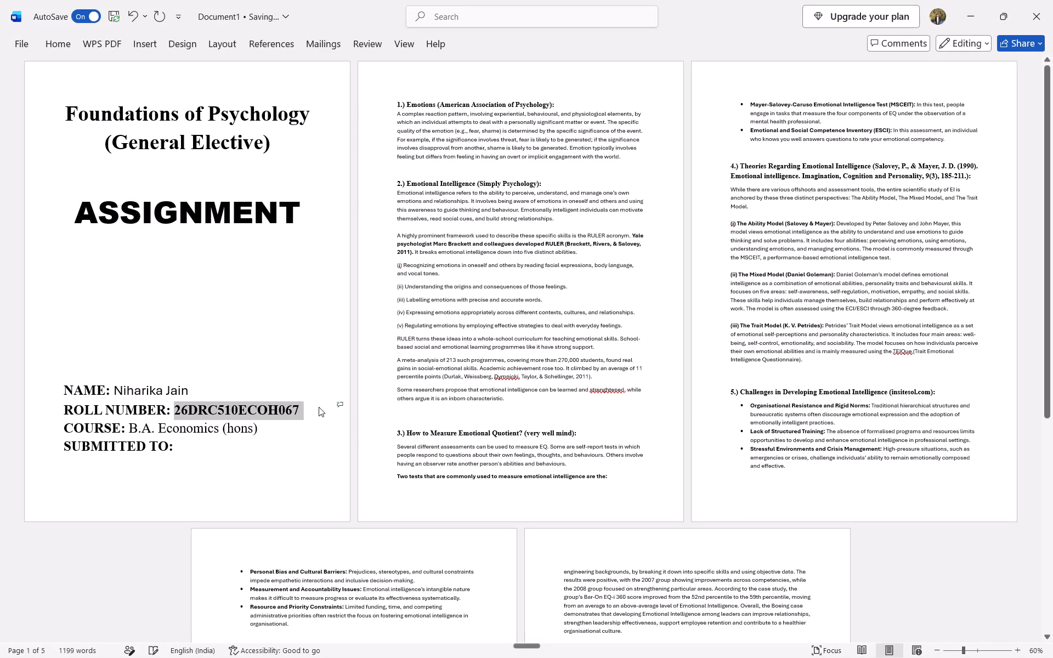
{"action": "key", "text": "ctrl+b"}
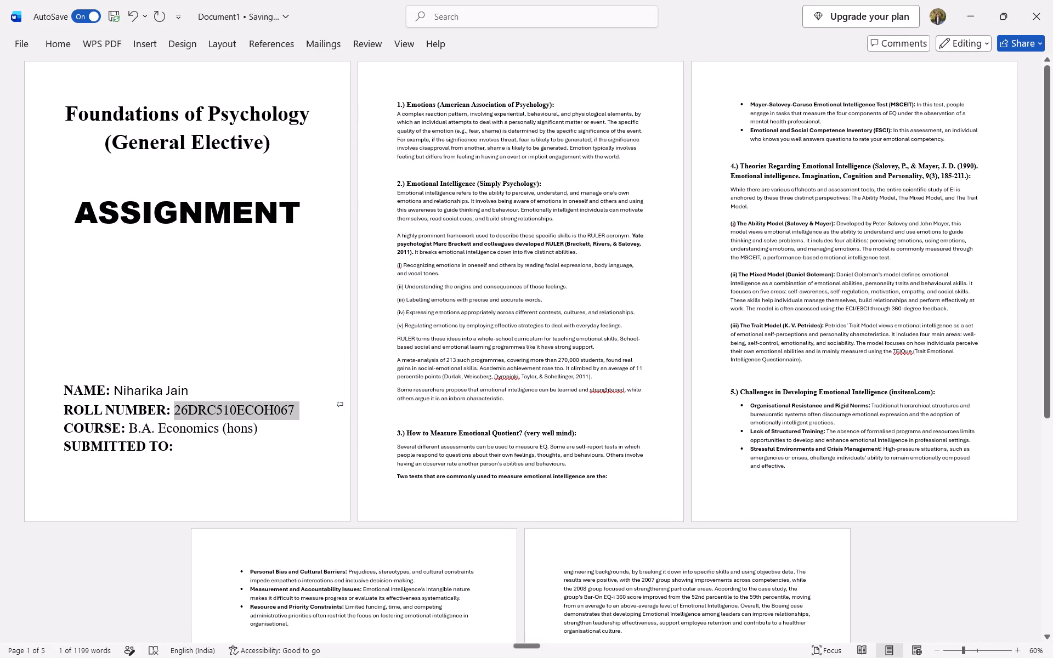
{"action": "left_click", "coordinate": [226, 433]}
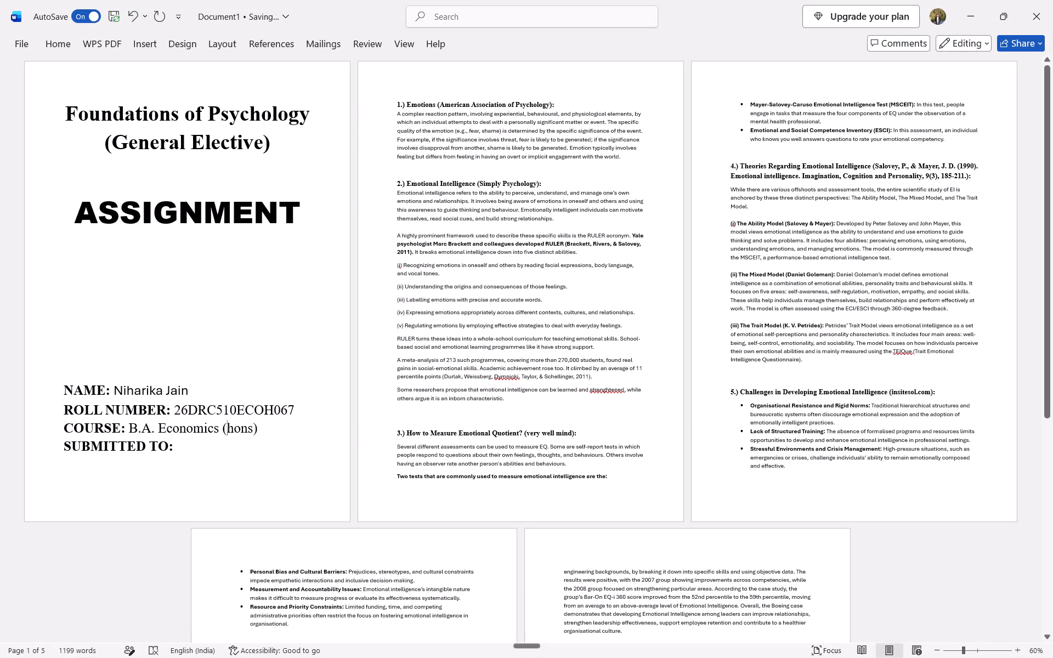
Set the font of the roll number on the title page to Aptos Display (Headings), leaving out its label.
{"action": "left_click_drag", "start_coordinate": [177, 411], "coordinate": [296, 406]}
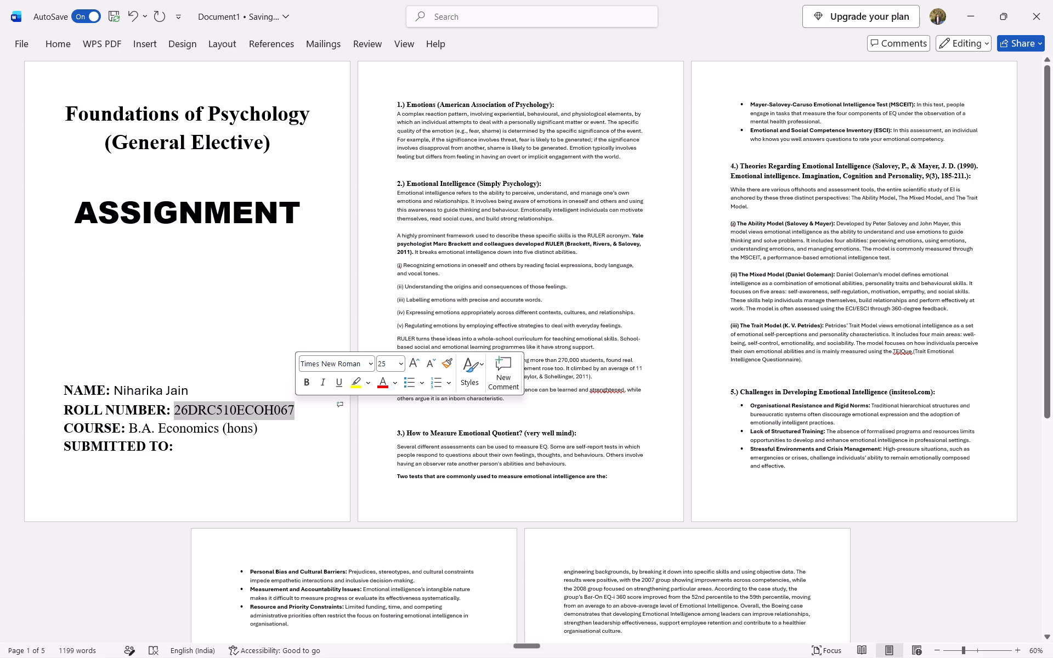
{"action": "left_click", "coordinate": [368, 361]}
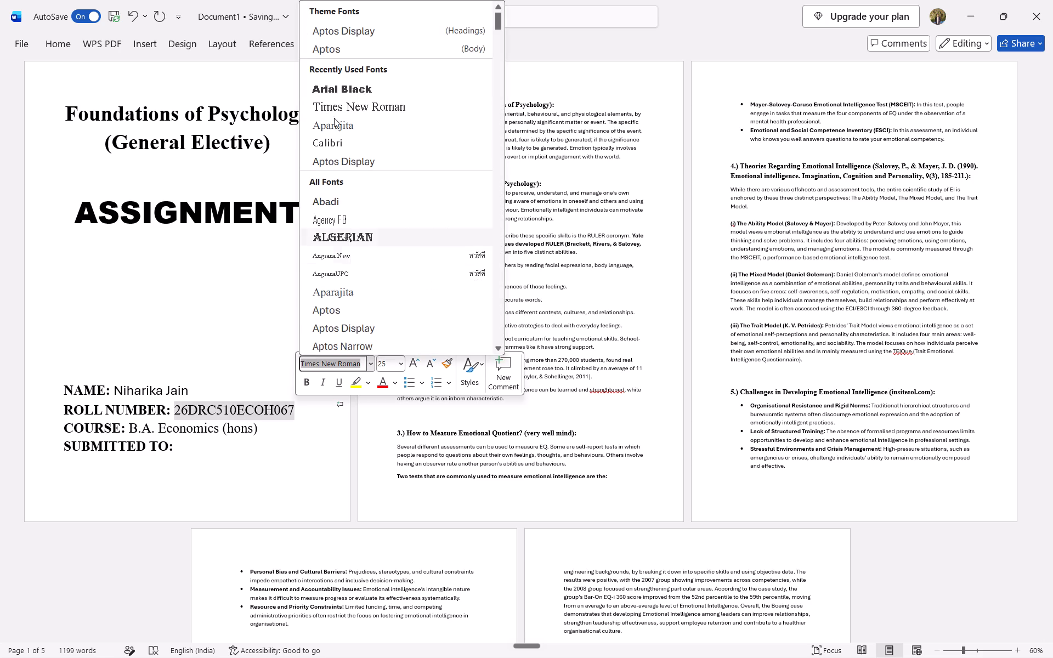
{"action": "left_click", "coordinate": [352, 33]}
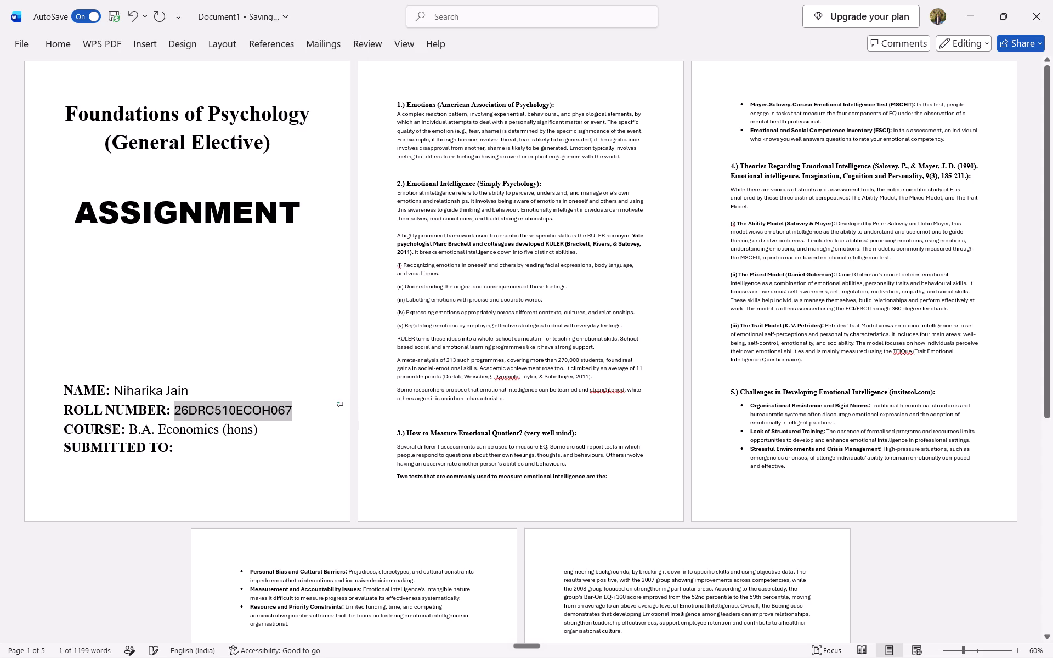
Set the font of the student's name on the title page to Aptos Display (Headings), leaving out the NAME: label.
{"action": "left_click_drag", "start_coordinate": [116, 387], "coordinate": [202, 396]}
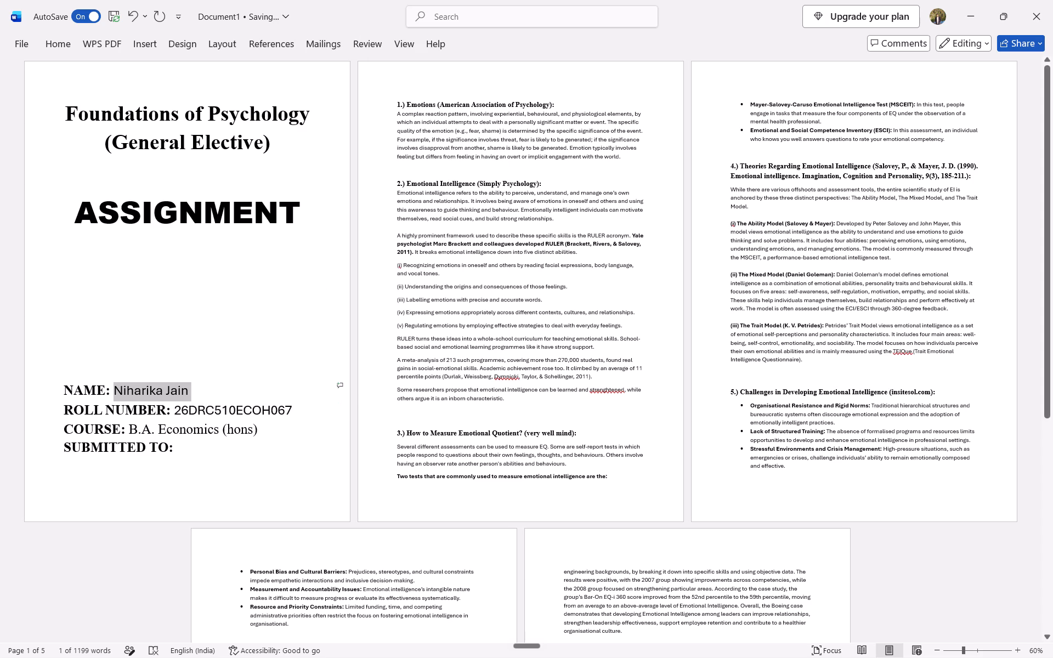
{"action": "left_click_drag", "start_coordinate": [202, 396], "coordinate": [210, 395]}
{"action": "left_click", "coordinate": [284, 357]}
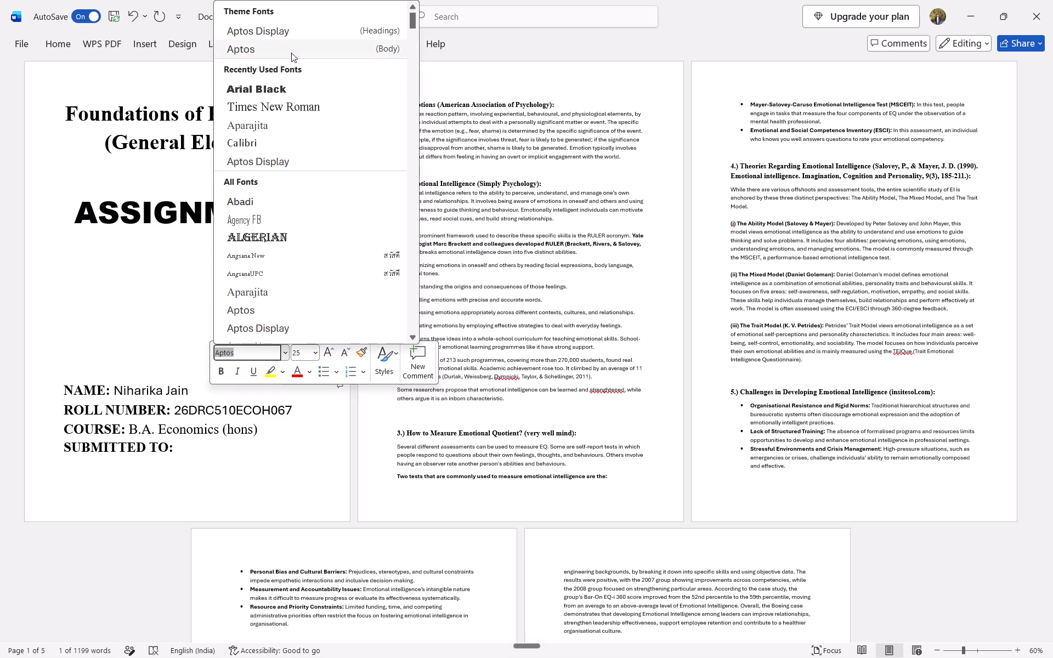
{"action": "left_click", "coordinate": [287, 30]}
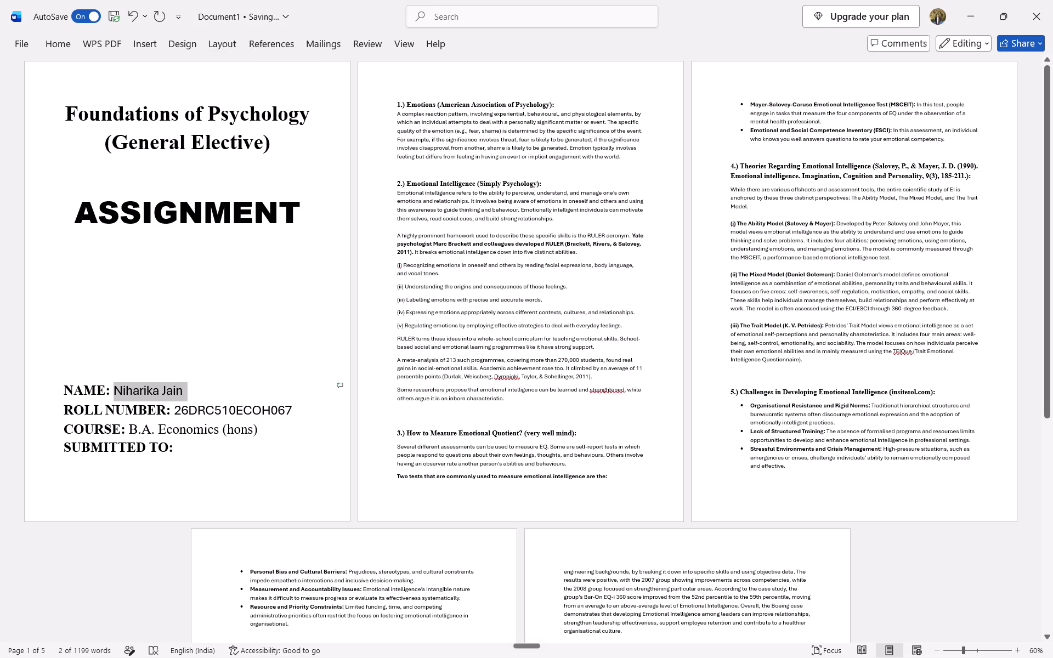
Select the text B.A. Economics (hons) after the COURSE: label on the title page.
{"action": "left_click_drag", "start_coordinate": [129, 430], "coordinate": [266, 428]}
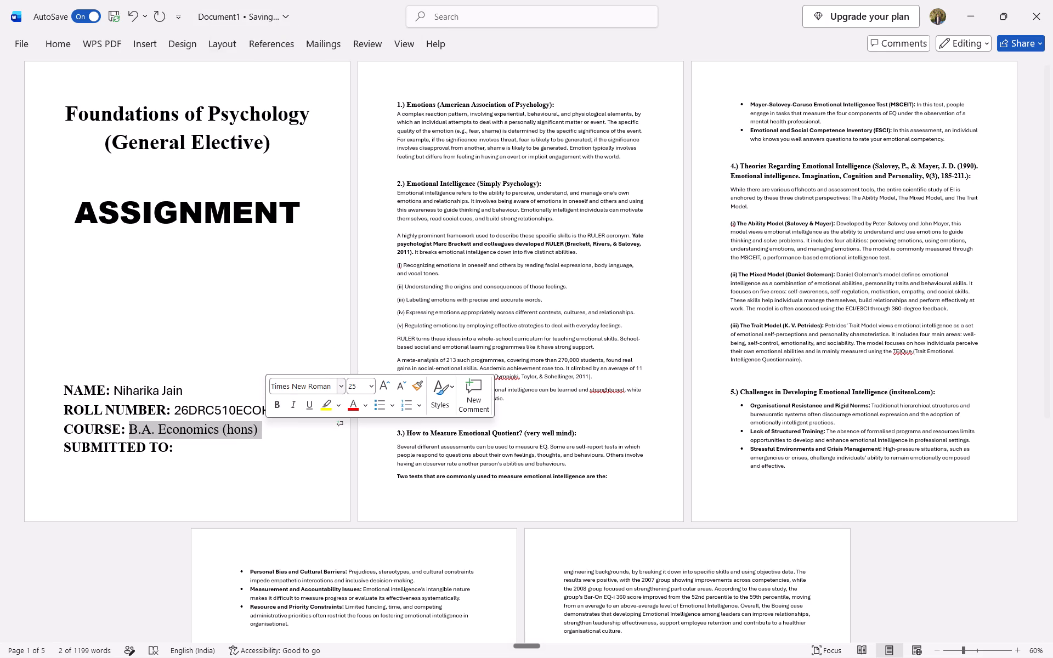
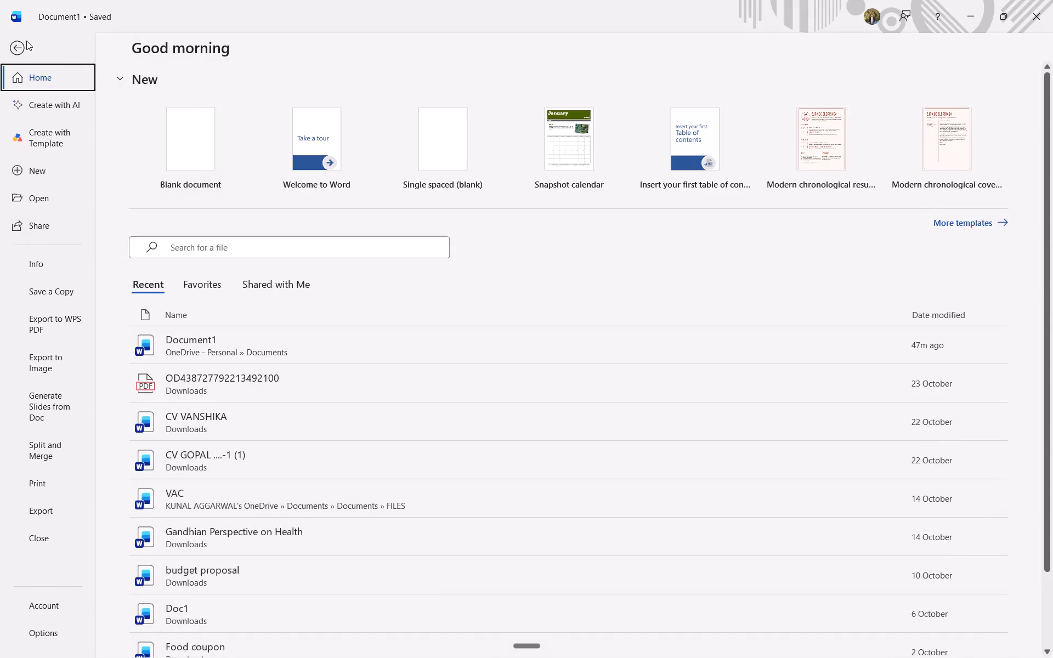
Set up a copy of the document in the PDF folder inside OneDrive Documents, with PDF as the file type.
{"action": "left_click", "coordinate": [56, 291]}
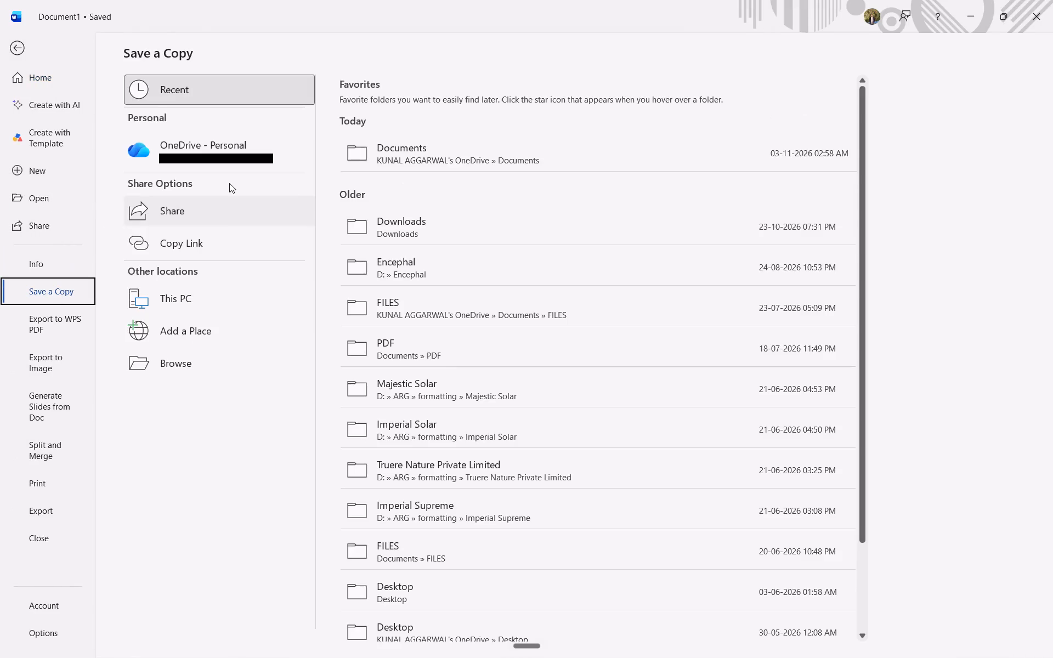
{"action": "left_click", "coordinate": [405, 155]}
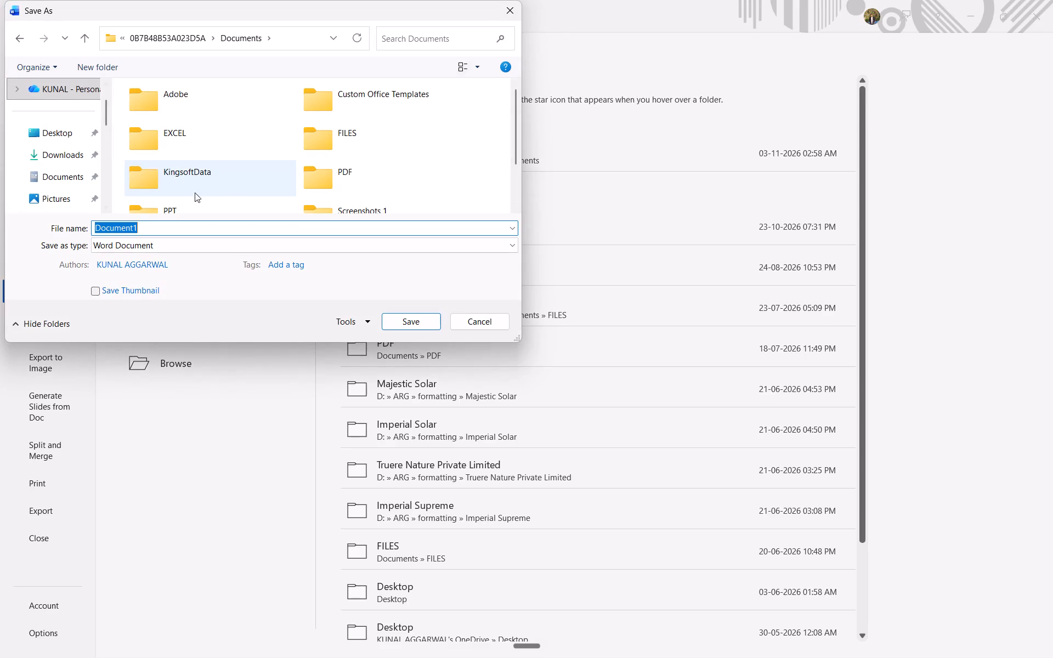
{"action": "double_click", "coordinate": [340, 164]}
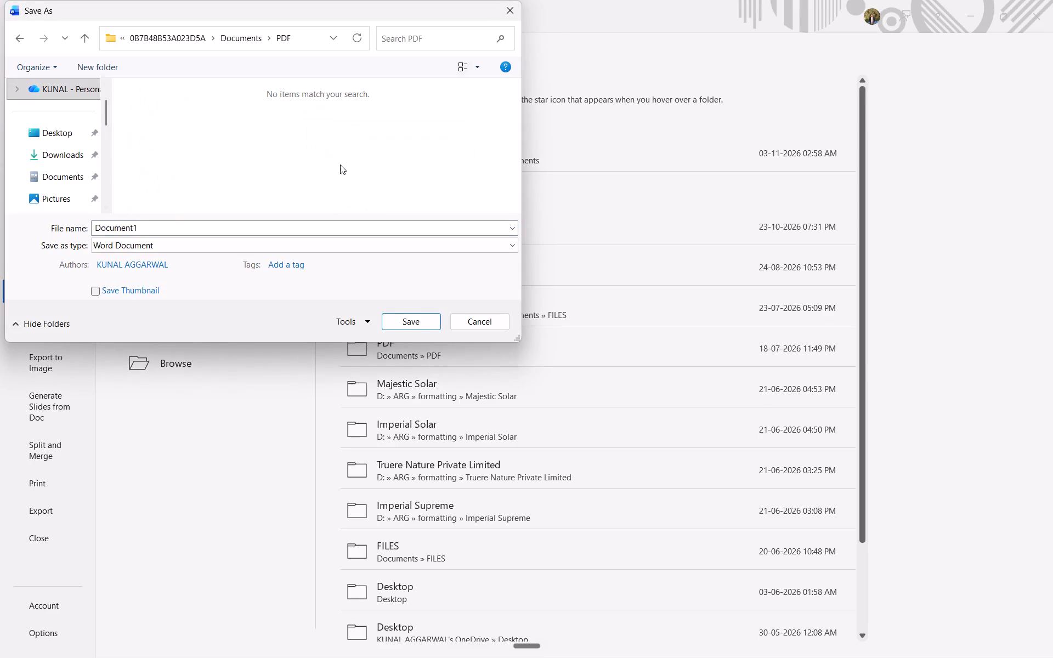
{"action": "left_click", "coordinate": [183, 241]}
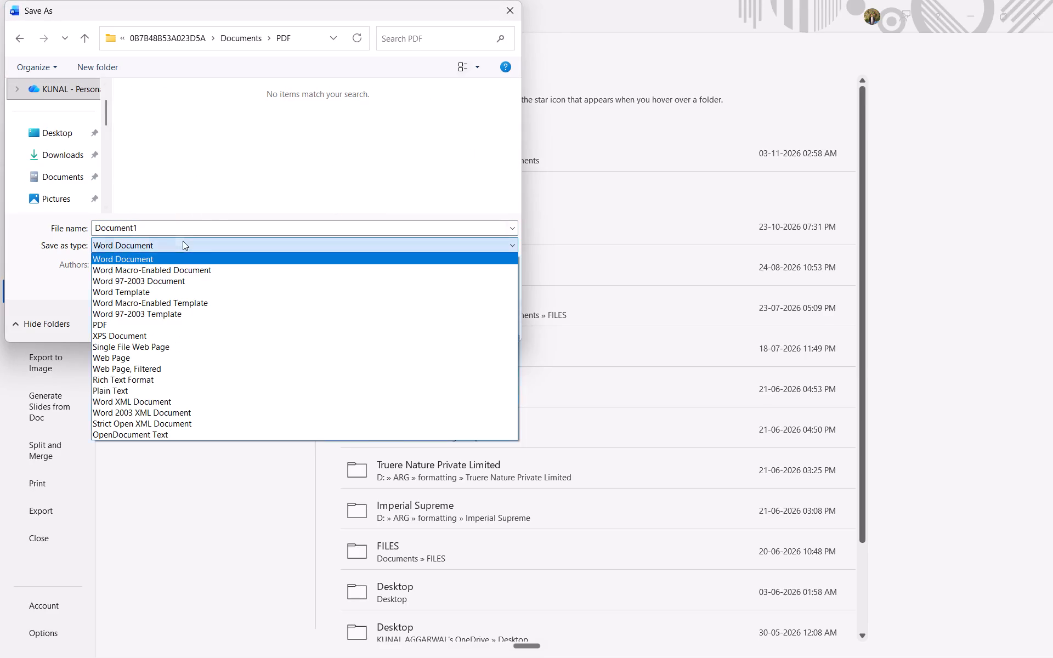
{"action": "left_click", "coordinate": [151, 322]}
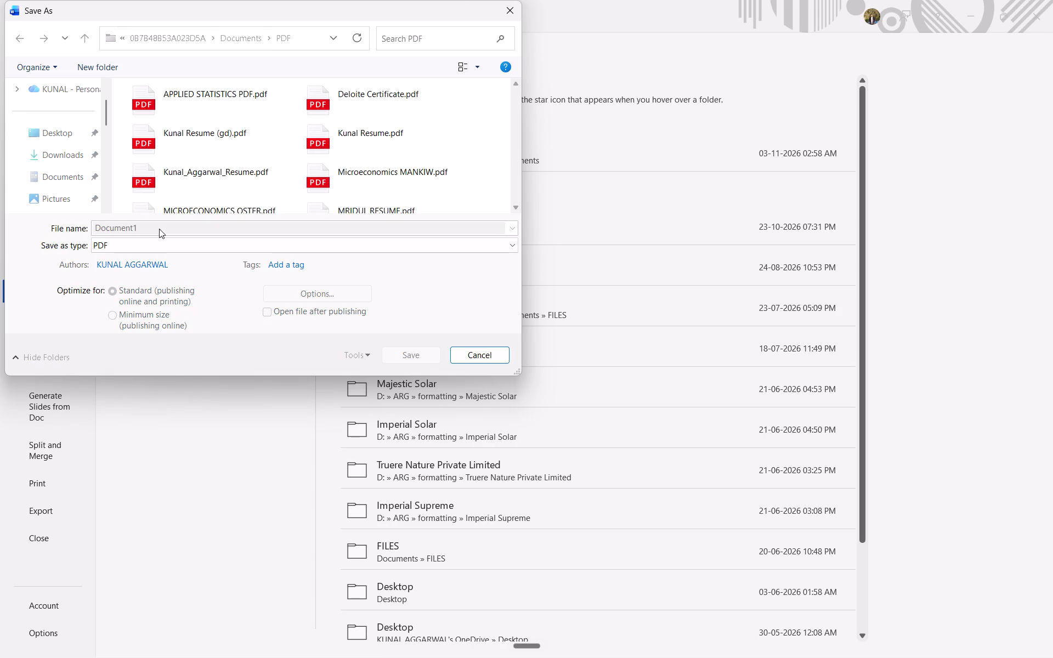
Name the PDF copy Niharika's assignment and save it.
{"action": "left_click", "coordinate": [159, 229]}
{"action": "left_click", "coordinate": [155, 228]}
{"action": "left_click_drag", "start_coordinate": [155, 228], "coordinate": [101, 223]}
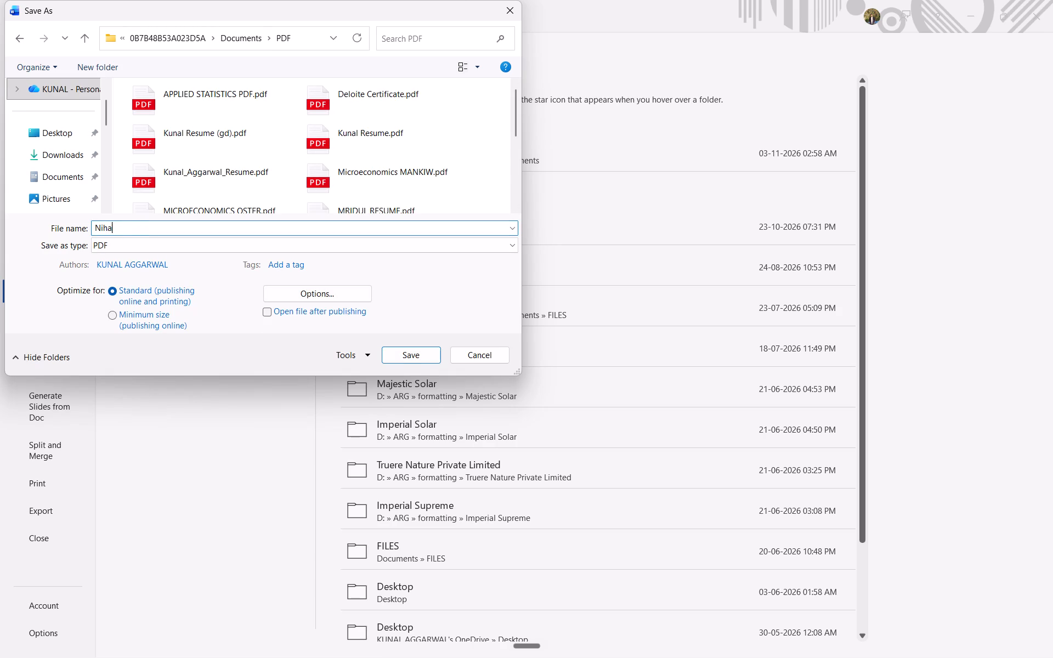
{"action": "type", "text": "\"s ass"}
{"action": "key", "text": "BackSpace"}
{"action": "key", "text": "BackSpace"}
{"action": "key", "text": "BackSpace"}
{"action": "key", "text": "BackSpace"}
{"action": "key", "text": "BackSpace"}
{"action": "key", "text": "BackSpace"}
{"action": "type", "text": "'s assignment"}
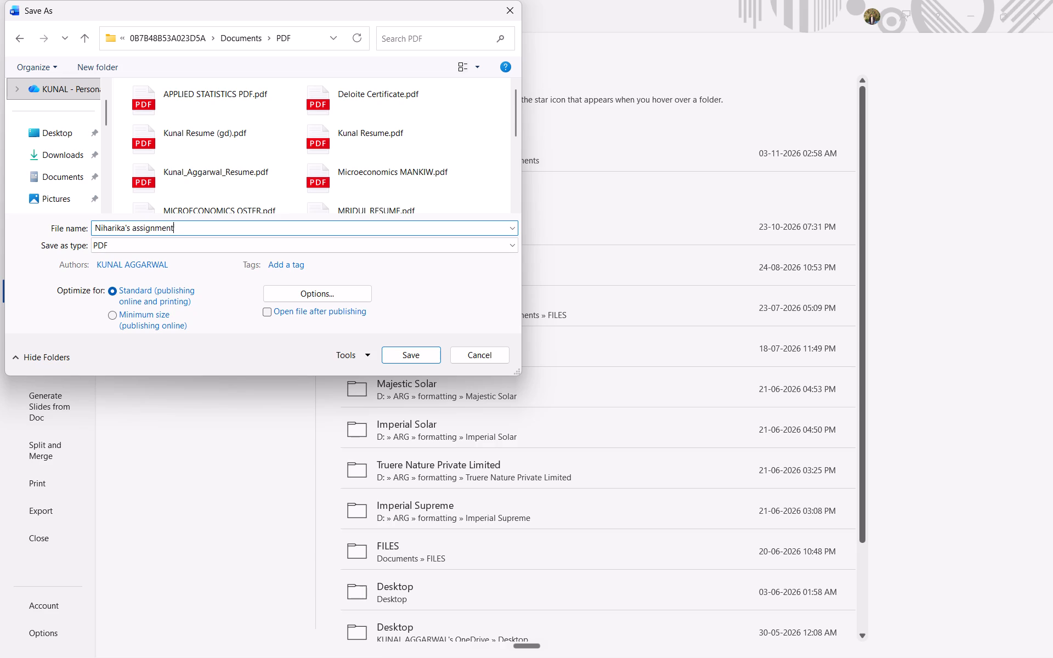
{"action": "left_click", "coordinate": [391, 351]}
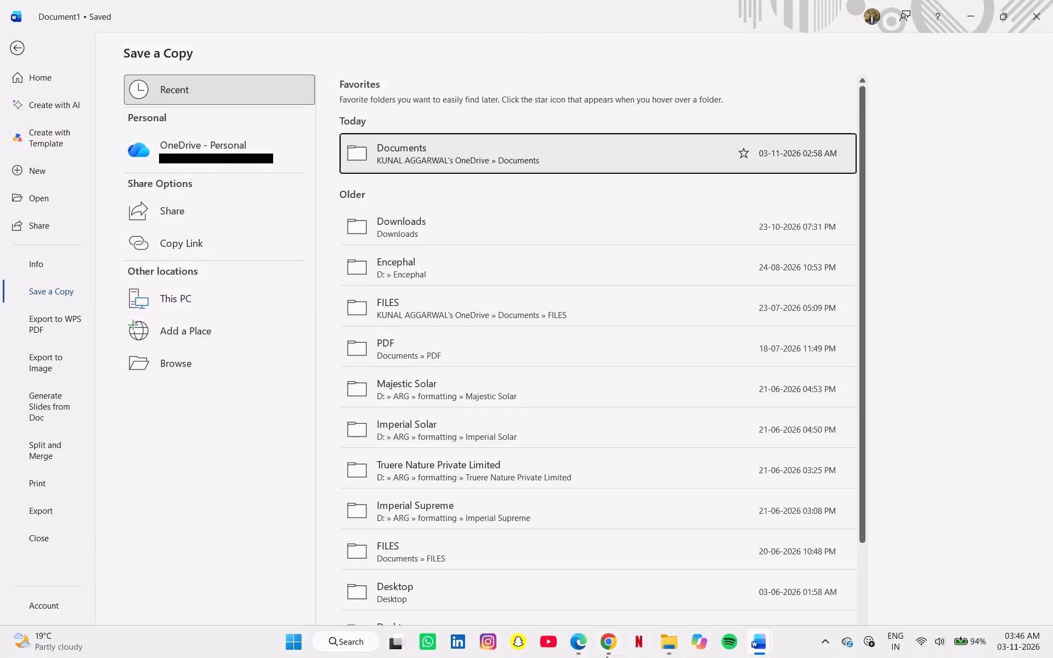
Switch to File Explorer, open Niharika's assignment from the PDF folder in Documents, and look through its pages.
{"action": "left_click", "coordinate": [653, 646]}
{"action": "left_click", "coordinate": [675, 646]}
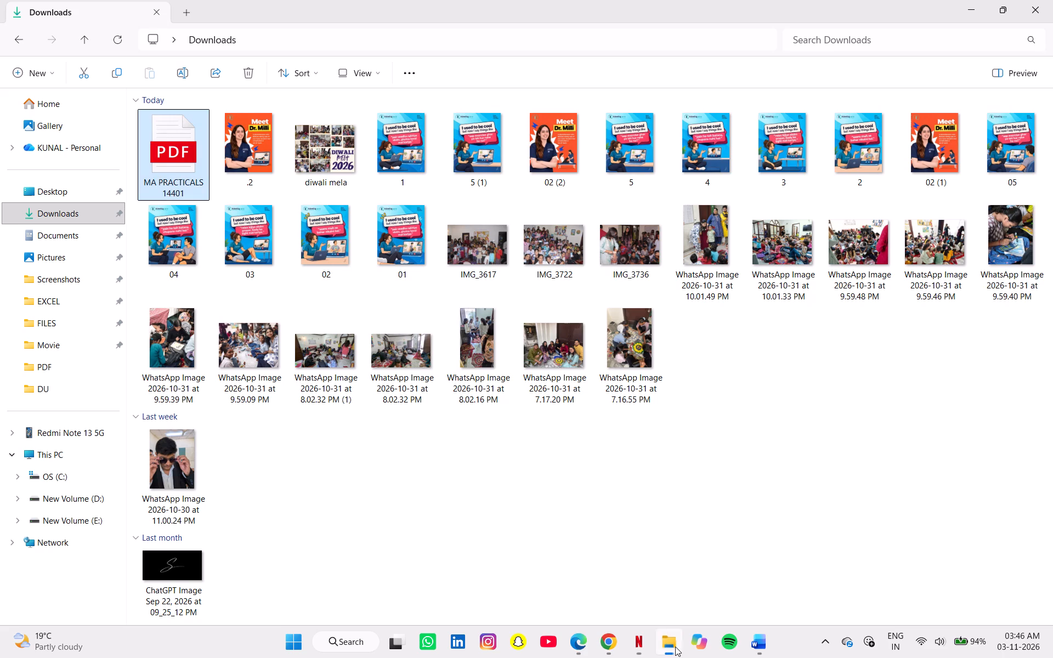
{"action": "left_click", "coordinate": [77, 240]}
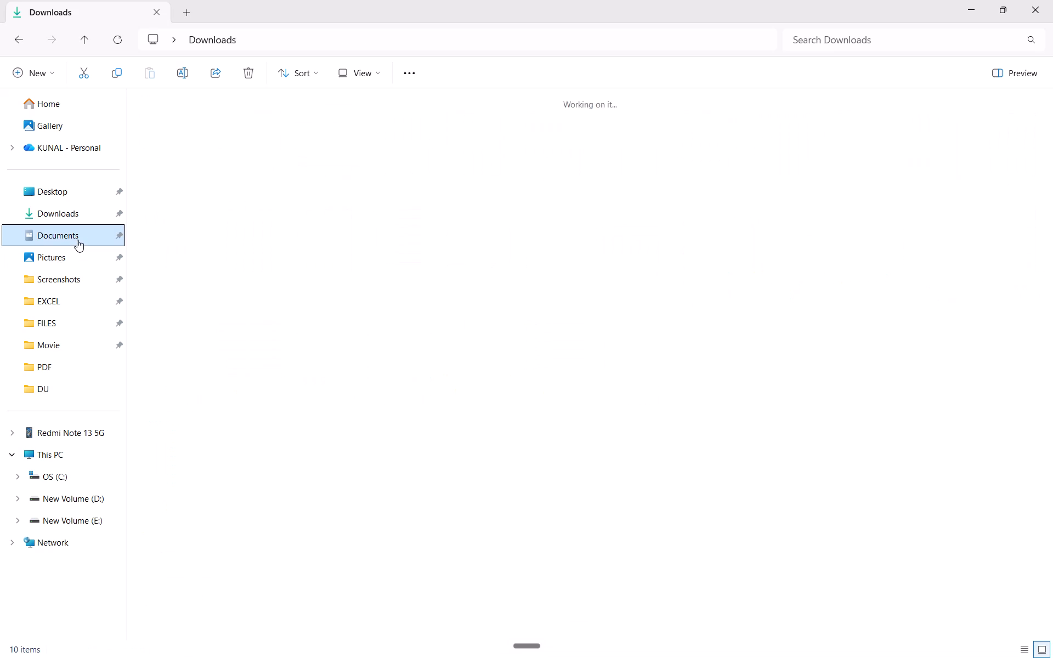
{"action": "double_click", "coordinate": [492, 128]}
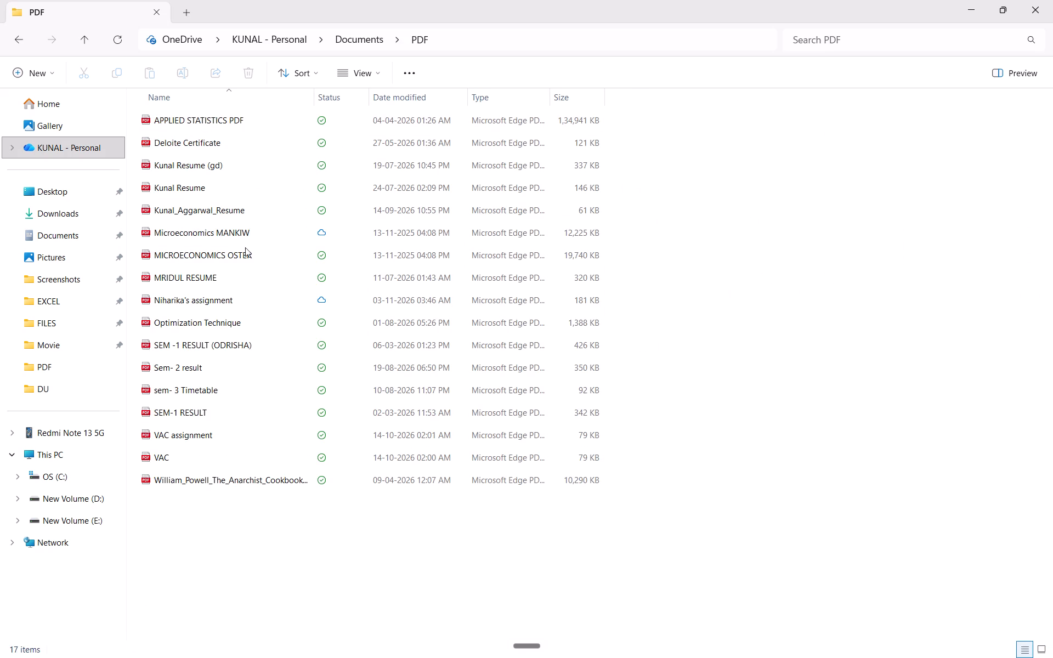
{"action": "double_click", "coordinate": [241, 301]}
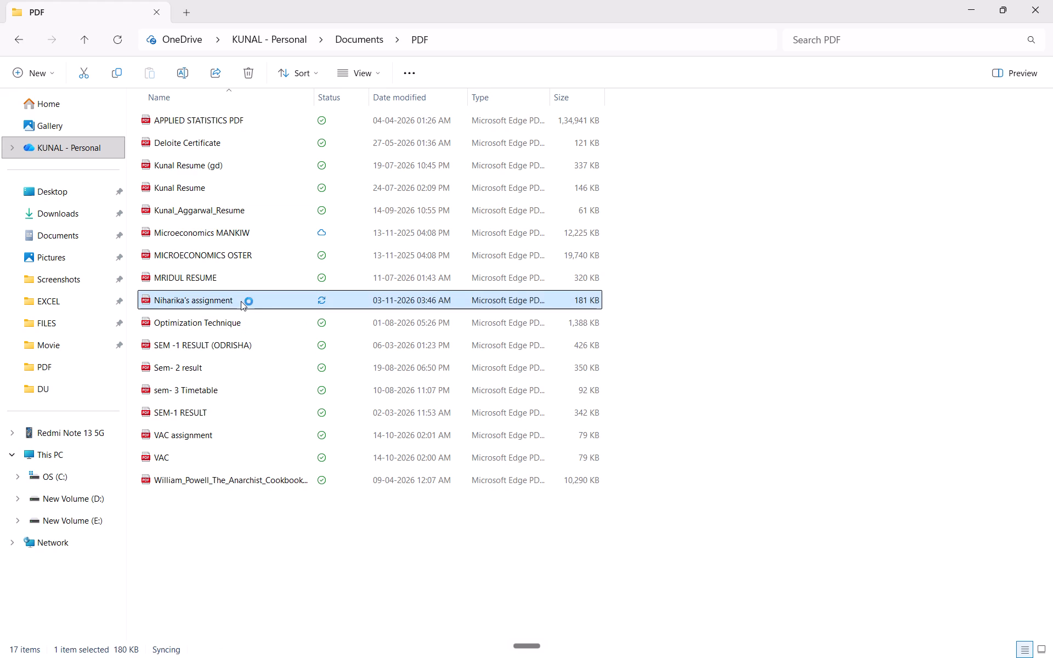
{"action": "scroll", "coordinate": [241, 301], "scroll_direction": "down", "scroll_amount": 6}
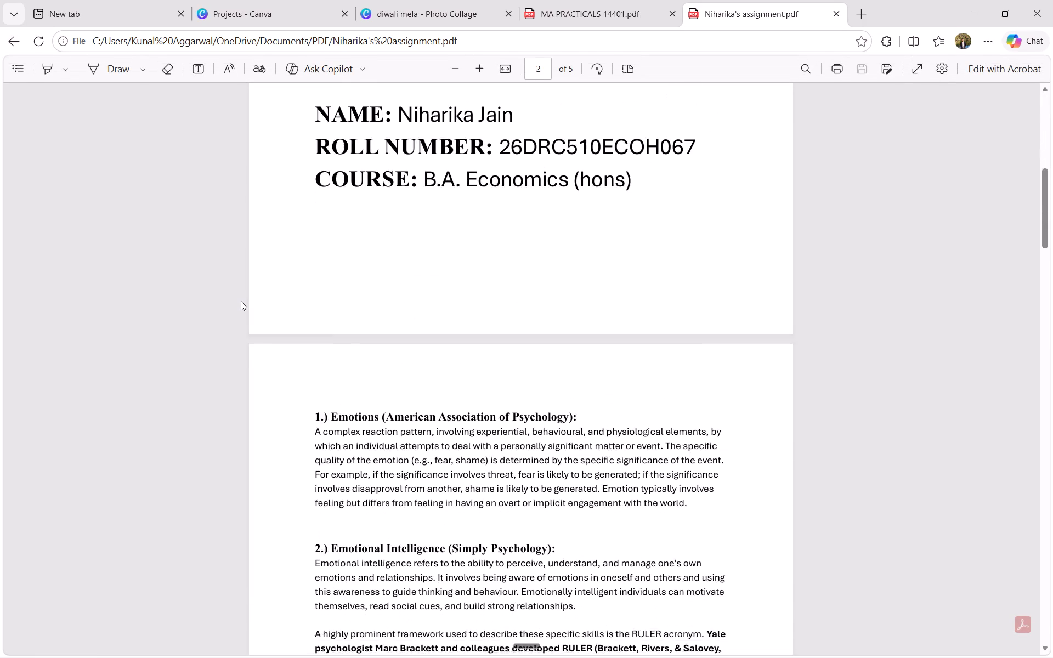
{"action": "scroll", "coordinate": [241, 301], "scroll_direction": "down", "scroll_amount": 9}
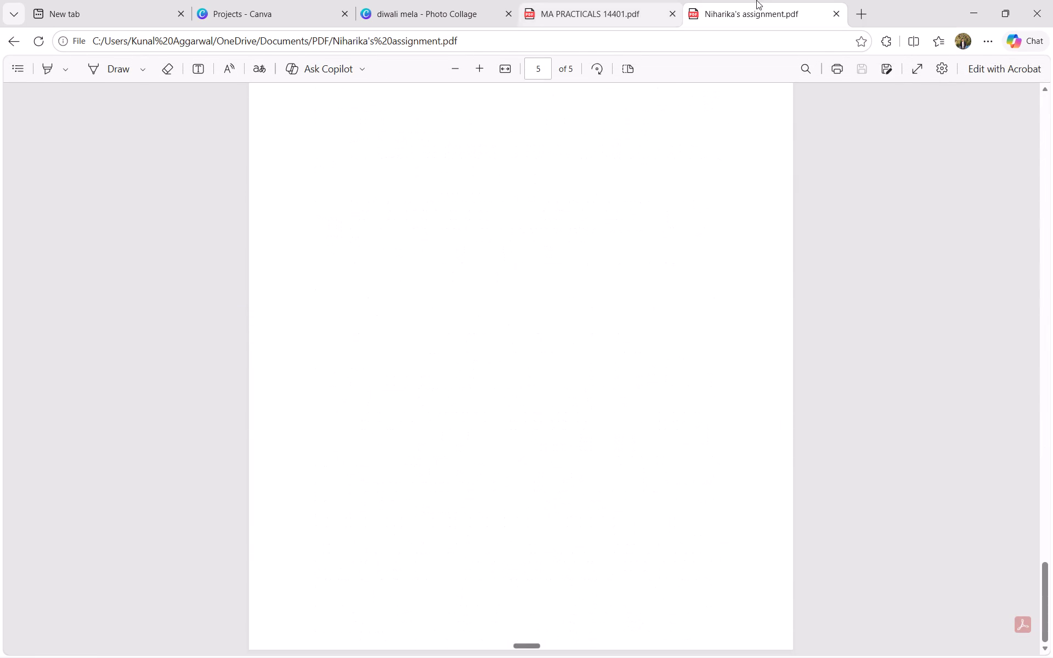
{"action": "scroll", "coordinate": [652, 201], "scroll_direction": "up", "scroll_amount": 3}
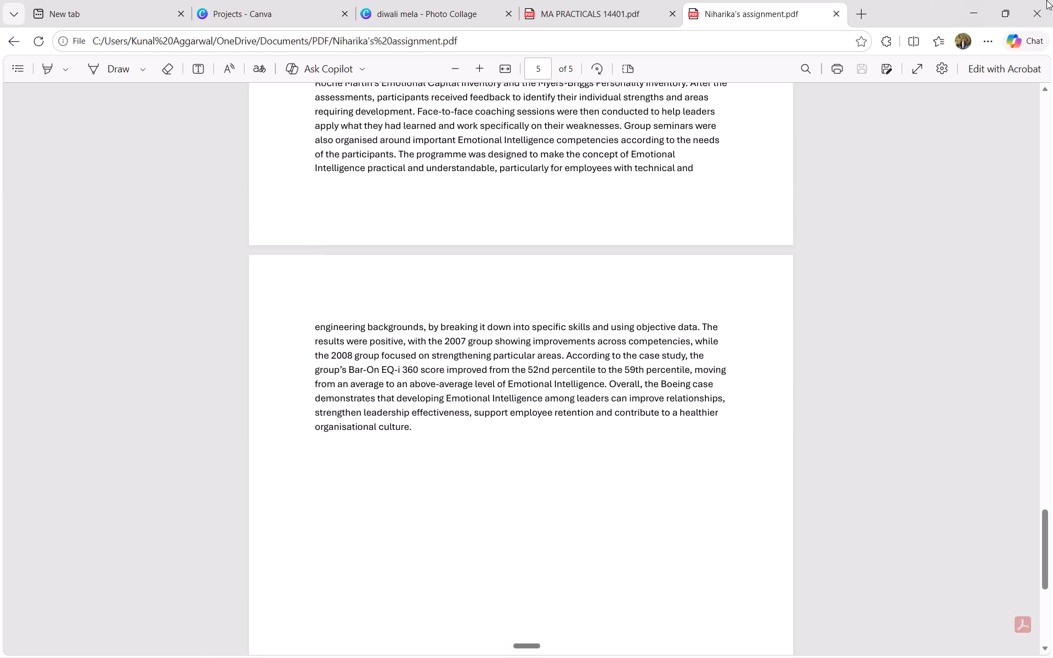
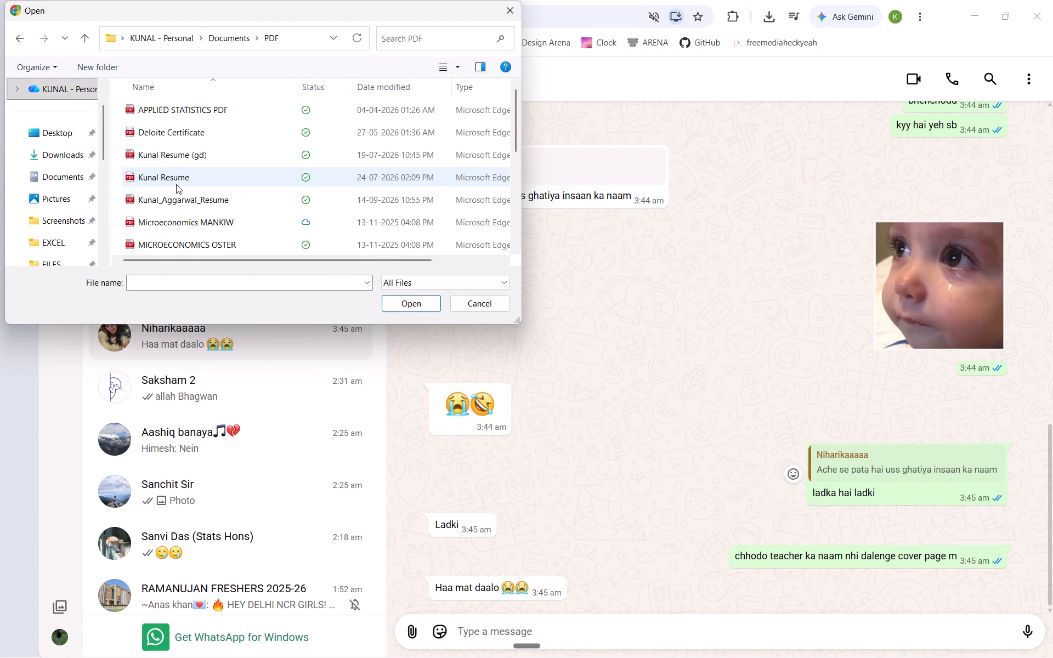
Locate the Niharika's assignment PDF in the Documents PDF folder as the attachment for the open WhatsApp chat.
{"action": "scroll", "coordinate": [176, 184], "scroll_direction": "down", "scroll_amount": 1}
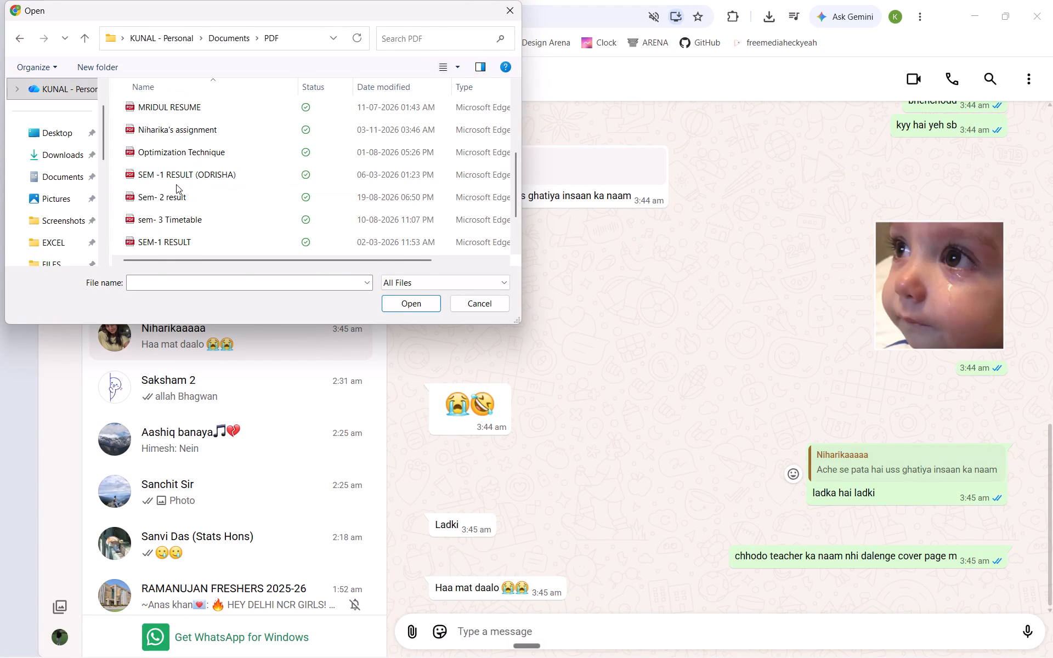
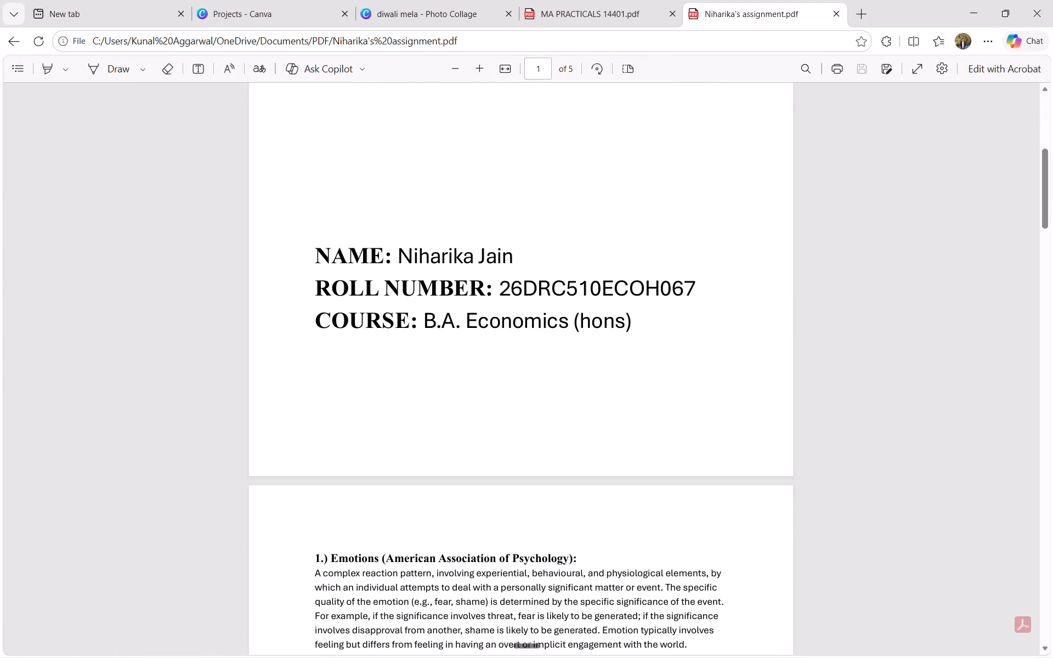
Review the exported assignment PDF from the cover details through the numbered sections to the case study, checking its content, formatting and page breaks.
{"action": "scroll", "coordinate": [628, 327], "scroll_direction": "down", "scroll_amount": 3}
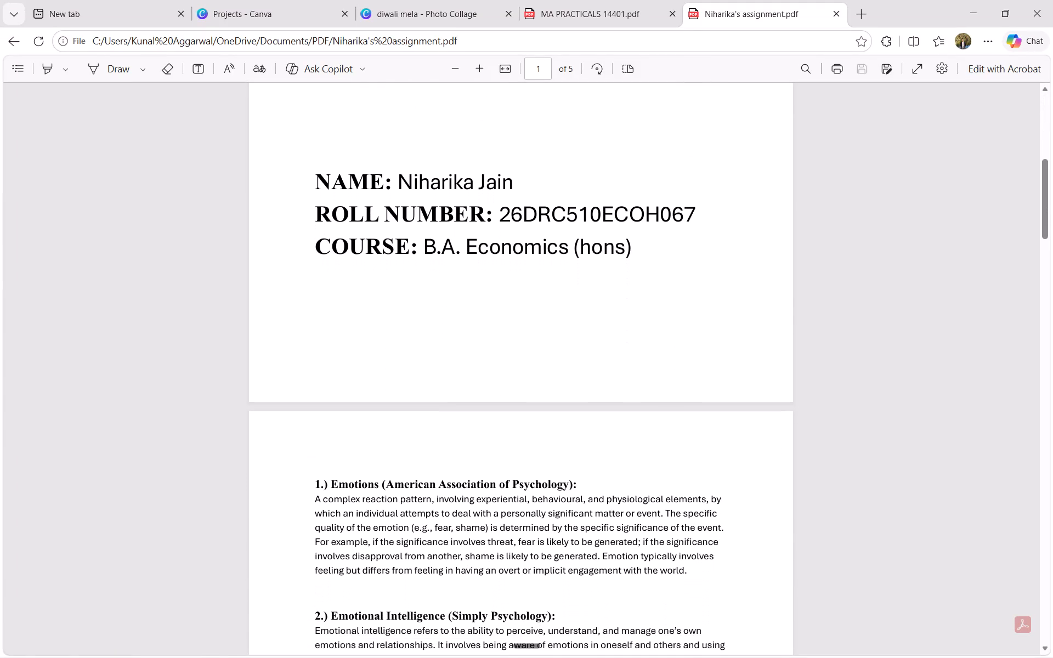
{"action": "scroll", "coordinate": [628, 327], "scroll_direction": "down", "scroll_amount": 3}
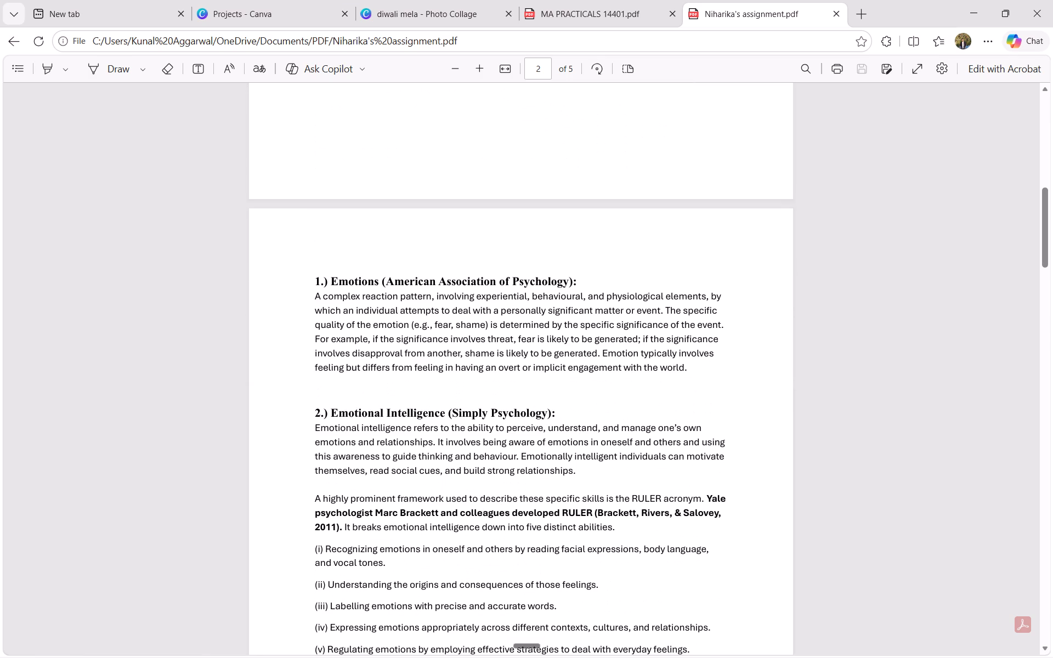
{"action": "scroll", "coordinate": [628, 327], "scroll_direction": "down", "scroll_amount": 3}
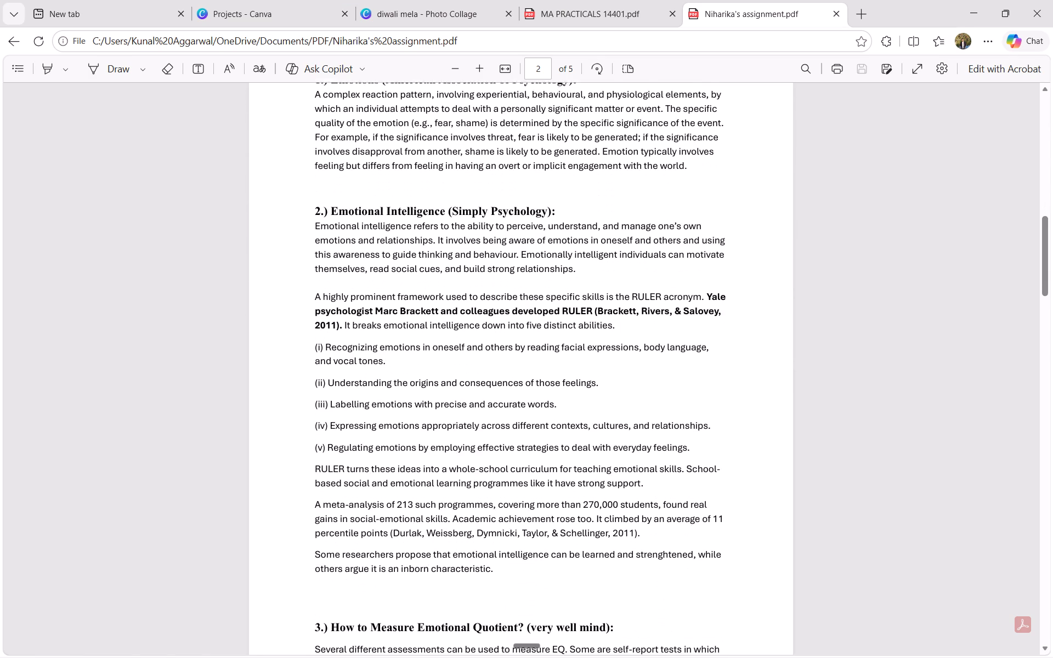
{"action": "scroll", "coordinate": [628, 327], "scroll_direction": "down", "scroll_amount": 4}
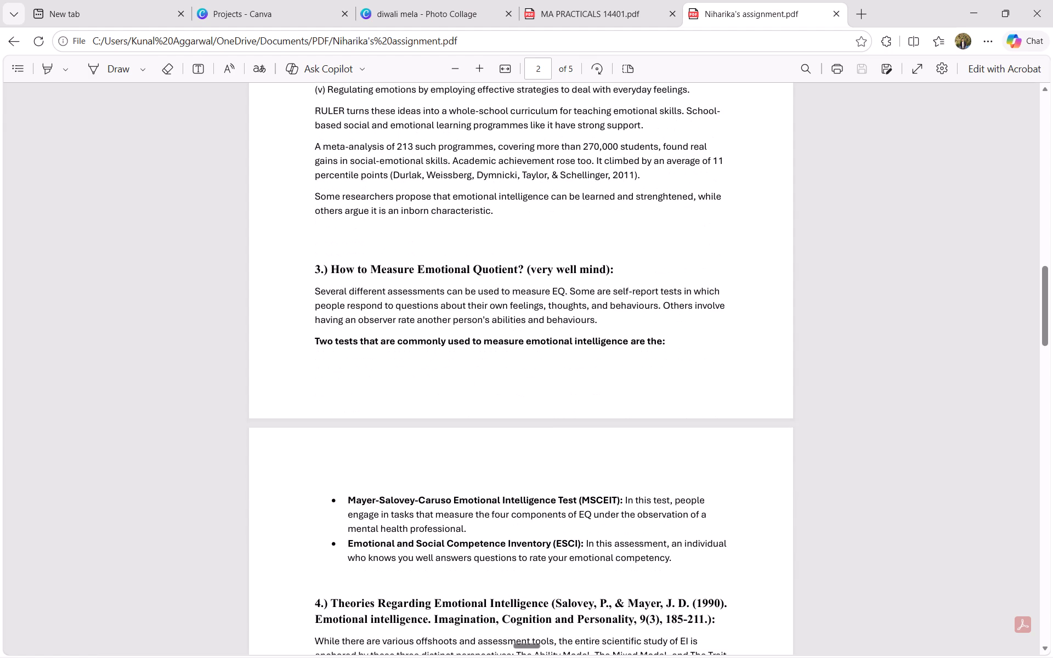
{"action": "scroll", "coordinate": [628, 327], "scroll_direction": "down", "scroll_amount": 3}
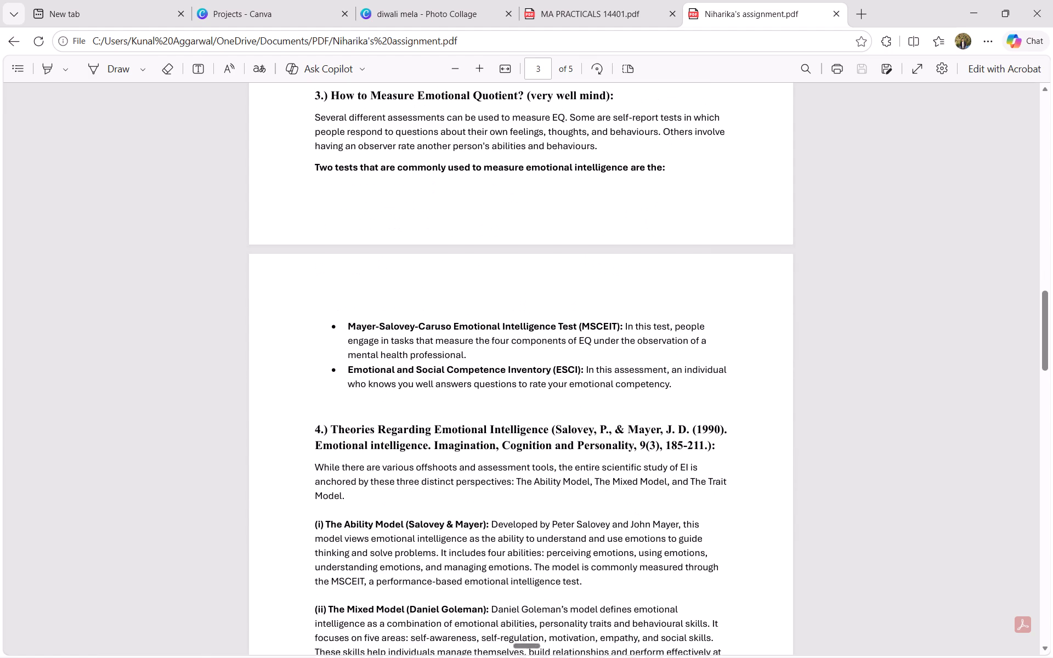
{"action": "scroll", "coordinate": [628, 327], "scroll_direction": "down", "scroll_amount": 4}
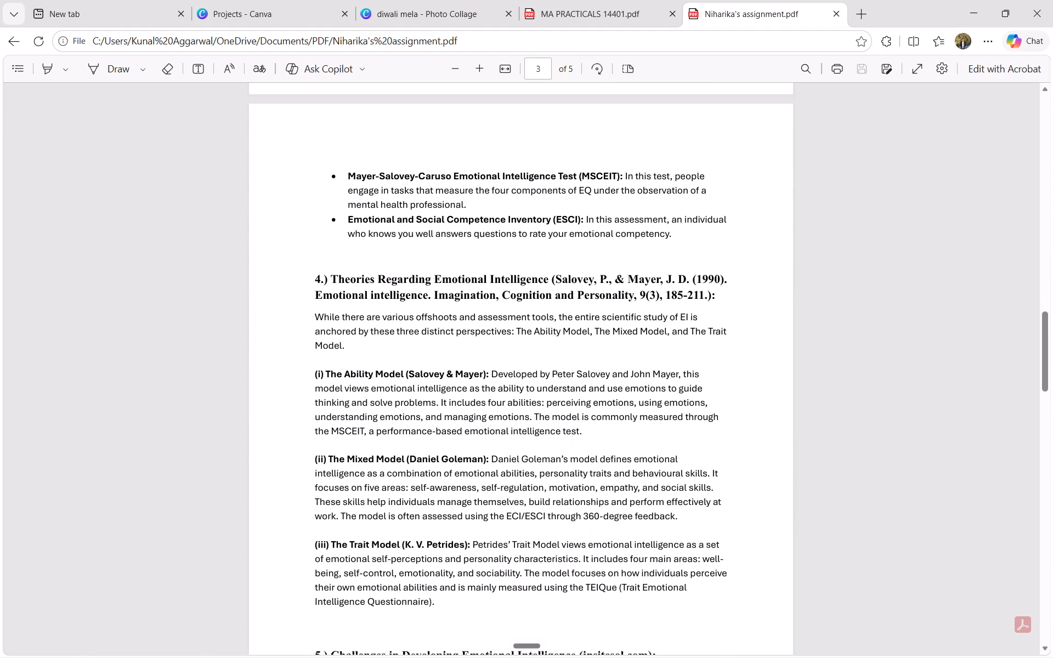
{"action": "scroll", "coordinate": [628, 327], "scroll_direction": "down", "scroll_amount": 3}
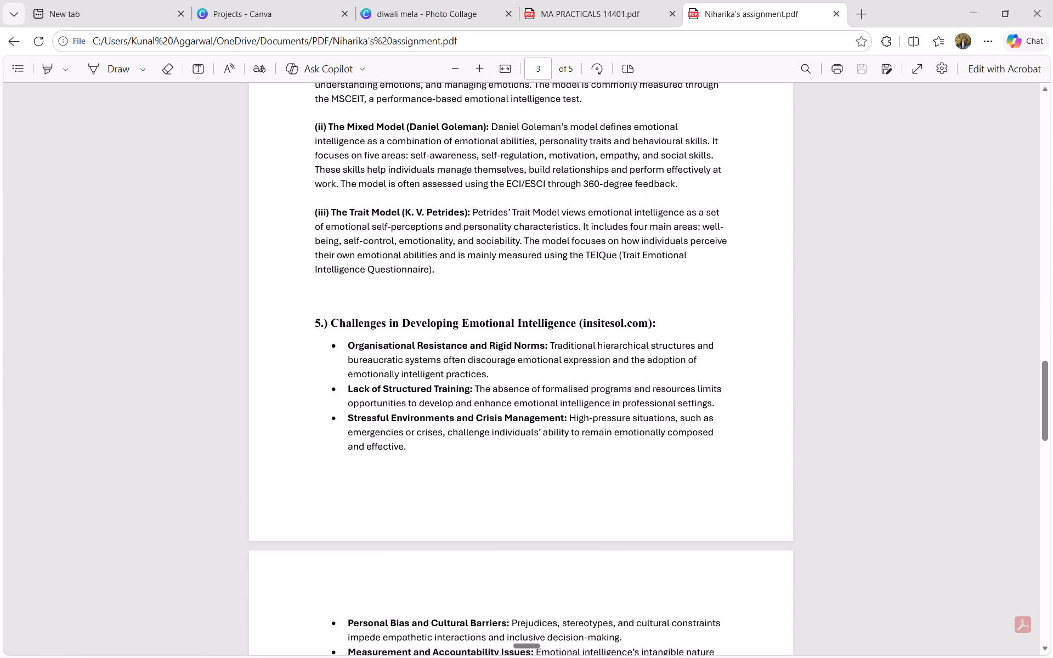
{"action": "scroll", "coordinate": [628, 327], "scroll_direction": "down", "scroll_amount": 5}
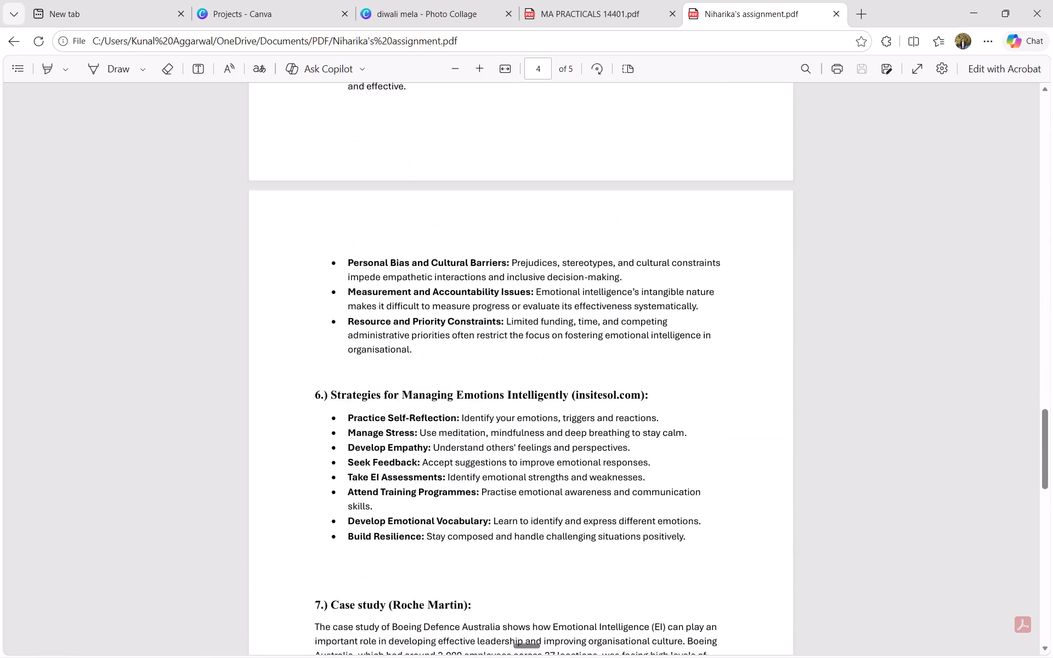
{"action": "scroll", "coordinate": [628, 327], "scroll_direction": "down", "scroll_amount": 5}
{"action": "scroll", "coordinate": [628, 327], "scroll_direction": "right", "scroll_amount": 2}
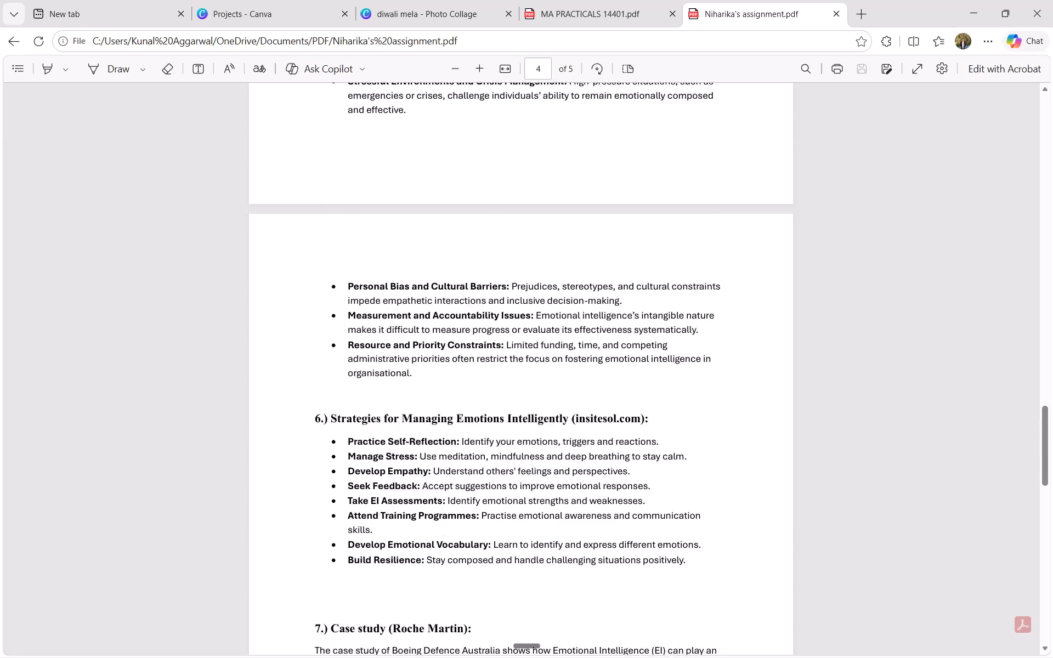
{"action": "scroll", "coordinate": [628, 327], "scroll_direction": "up", "scroll_amount": 5}
{"action": "scroll", "coordinate": [628, 327], "scroll_direction": "down", "scroll_amount": 5}
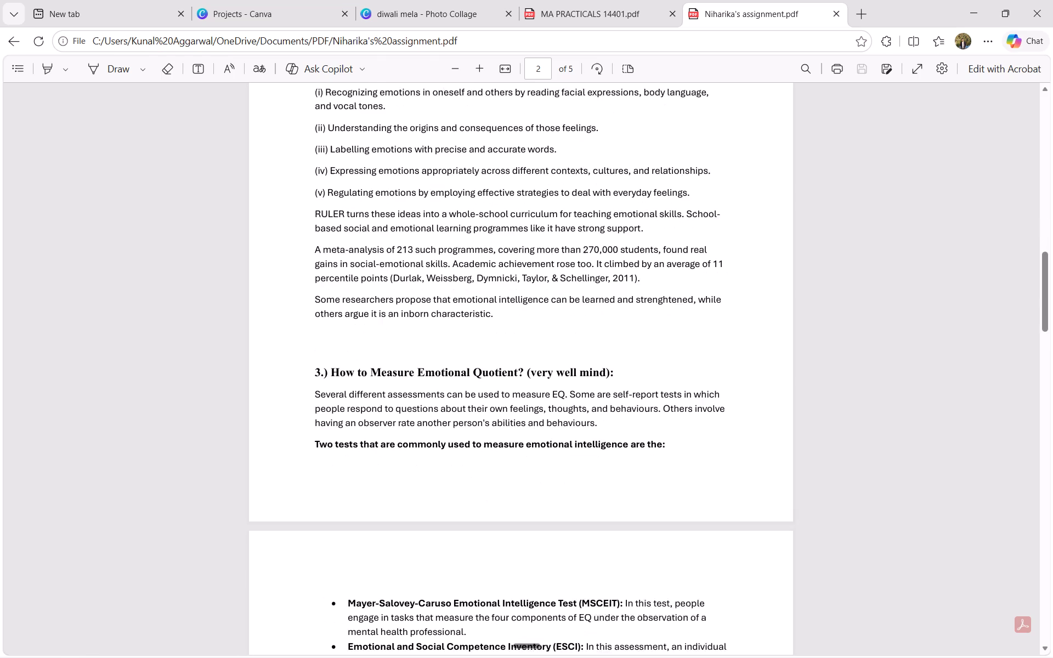
{"action": "scroll", "coordinate": [628, 327], "scroll_direction": "down", "scroll_amount": 8}
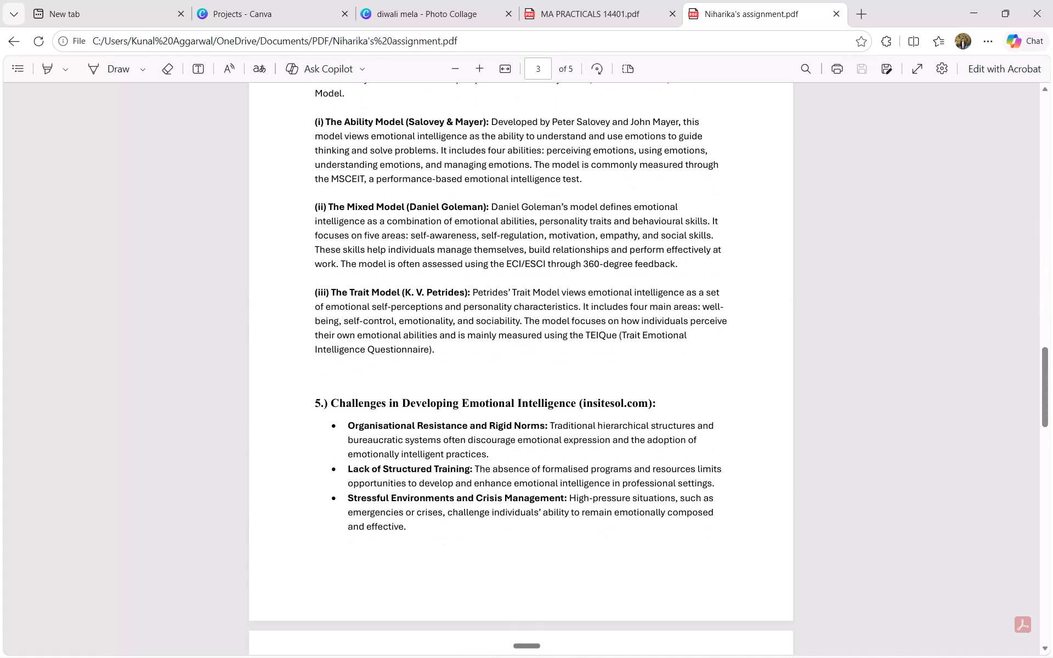
{"action": "scroll", "coordinate": [628, 327], "scroll_direction": "down", "scroll_amount": 7}
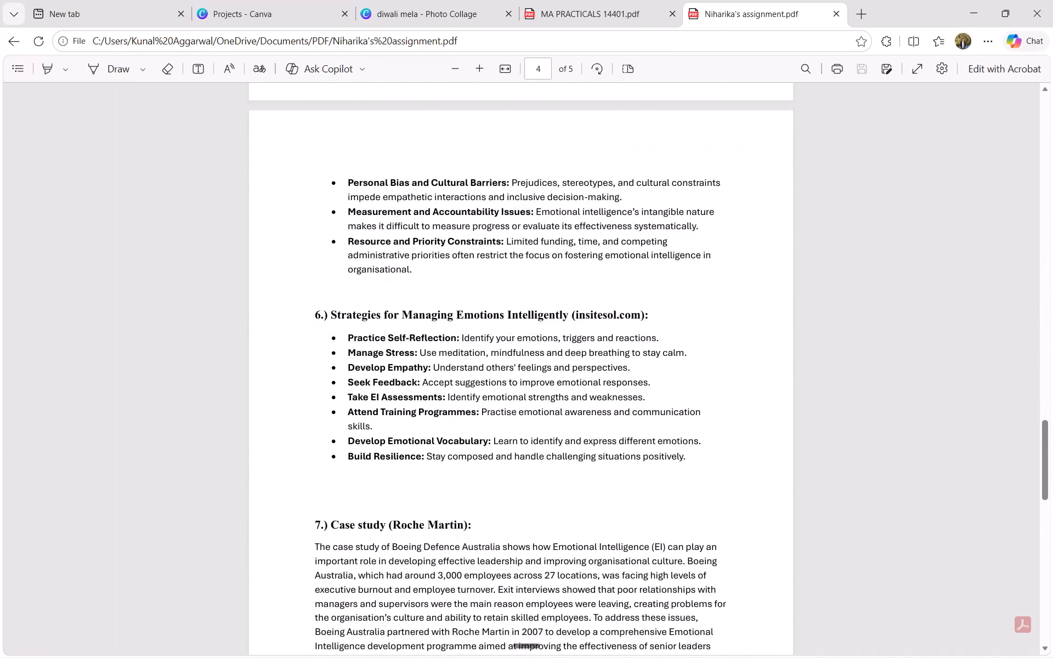
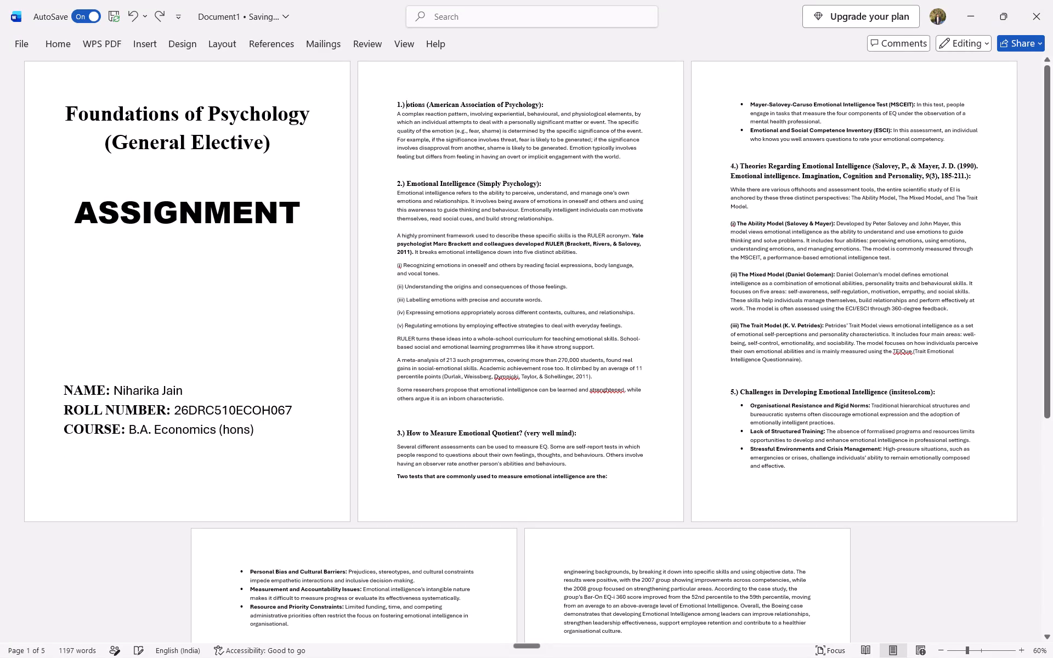
Restore the deleted letters of the Emotions (American Association of Psychology) heading and remove its "1.)" numbering, keeping the heading on page 2.
{"action": "key", "text": "ctrl+z"}
{"action": "key", "text": "ctrl+z"}
{"action": "key", "text": "Left"}
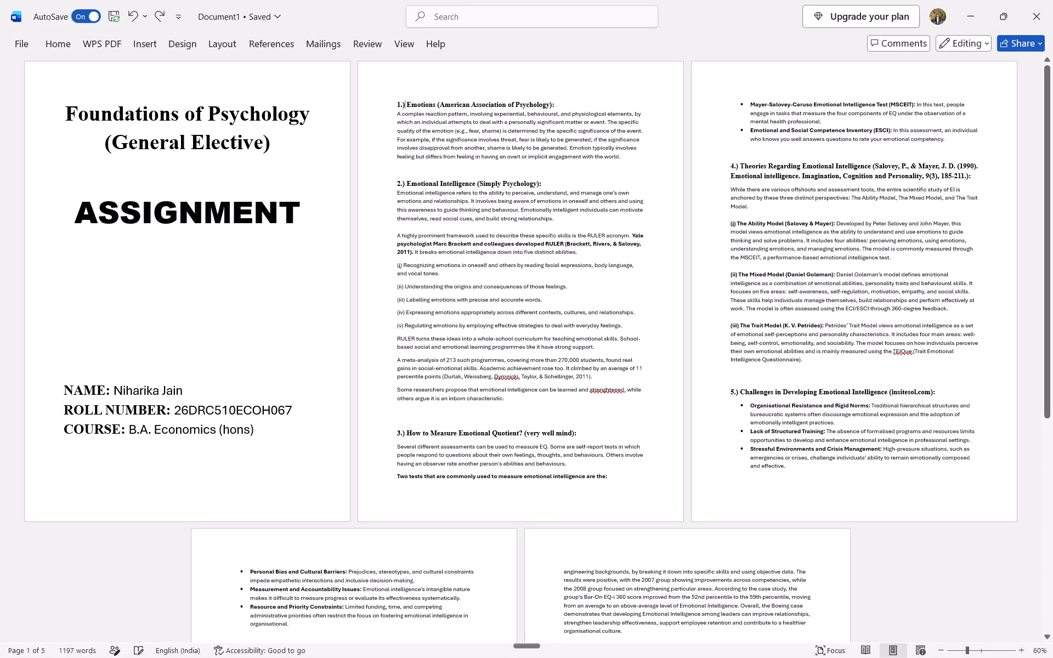
{"action": "key", "text": "BackSpace"}
{"action": "key", "text": "BackSpace"}
{"action": "key", "text": "BackSpace"}
{"action": "key", "text": "BackSpace"}
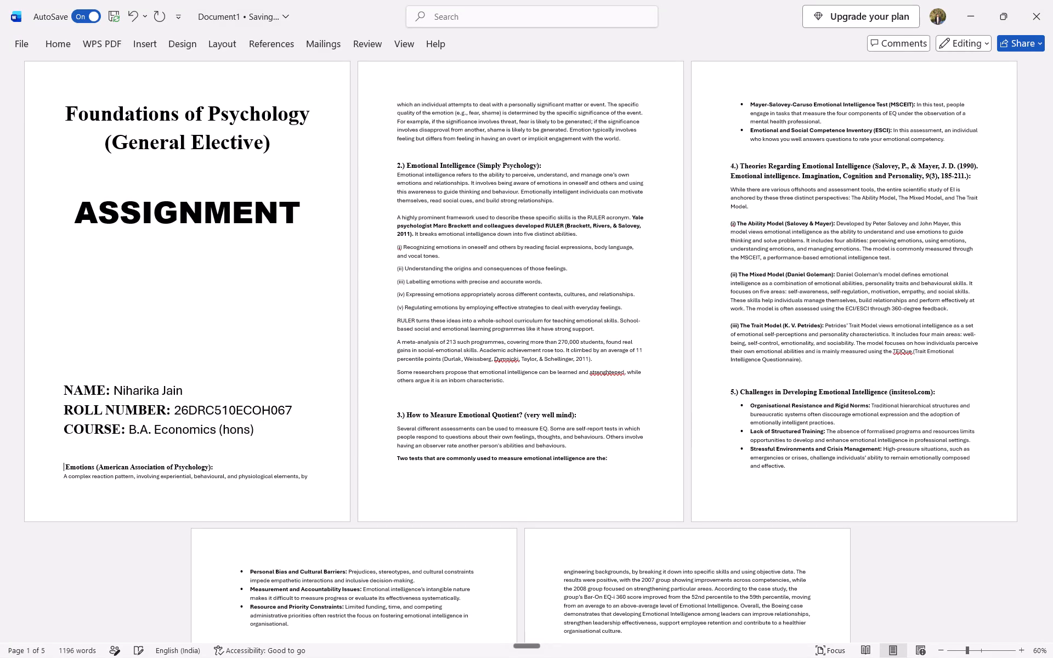
{"action": "key", "text": "ctrl+z"}
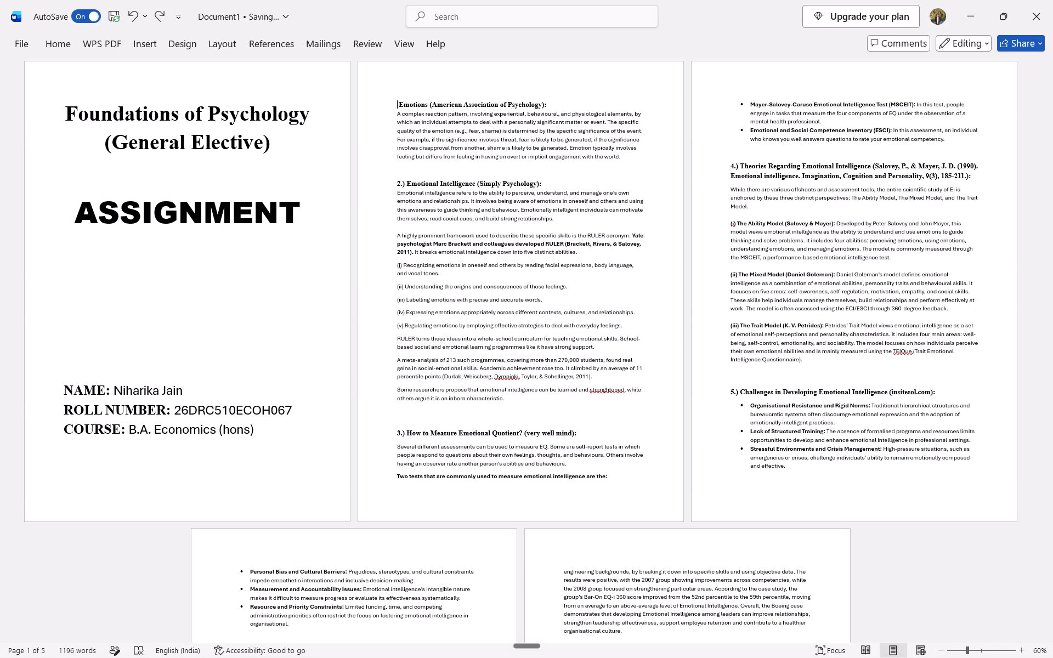
{"action": "key", "text": "Right"}
{"action": "key", "text": "BackSpace"}
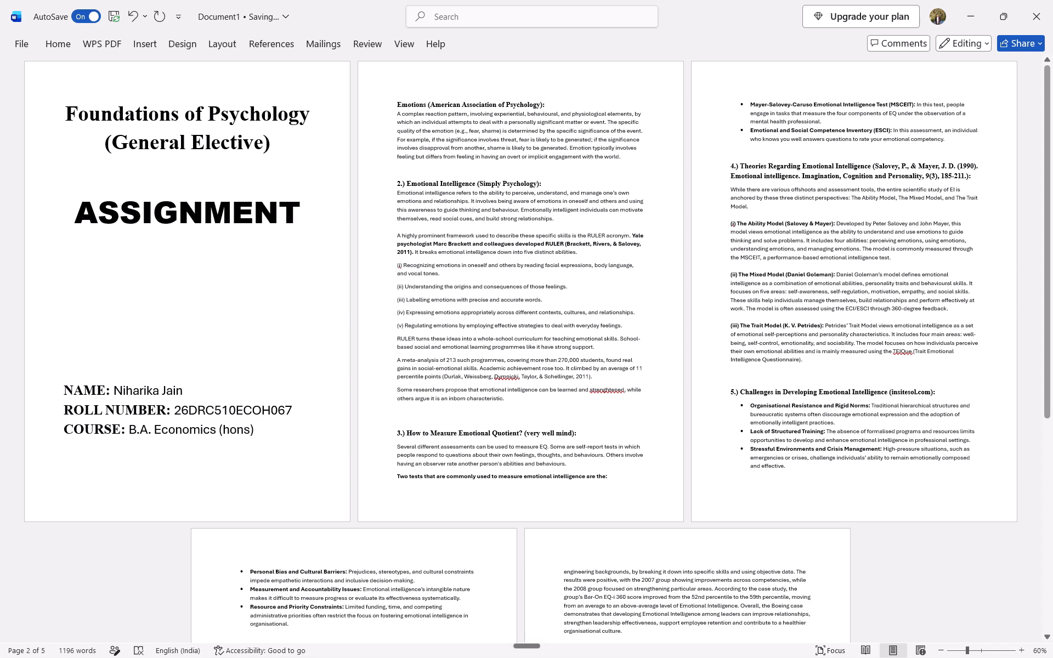
Remove the "2.)" numbering from the Emotional Intelligence (Simply Psychology) heading.
{"action": "left_click", "coordinate": [406, 180]}
{"action": "key", "text": "BackSpace"}
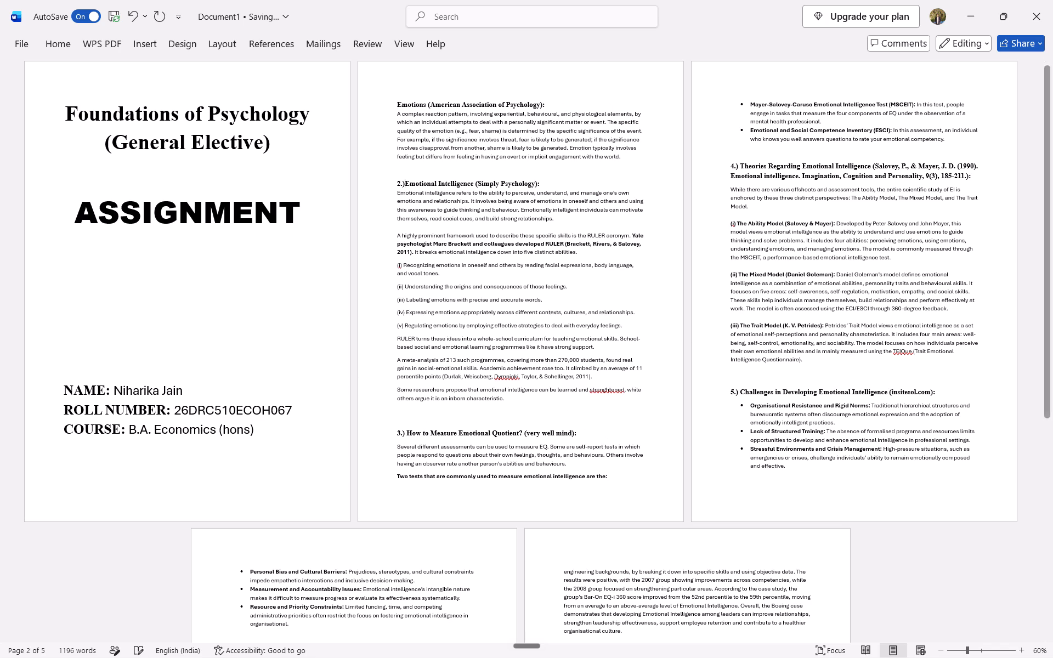
{"action": "key", "text": "BackSpace"}
{"action": "key", "text": "BackSpace"}
{"action": "key", "text": "BackSpace"}
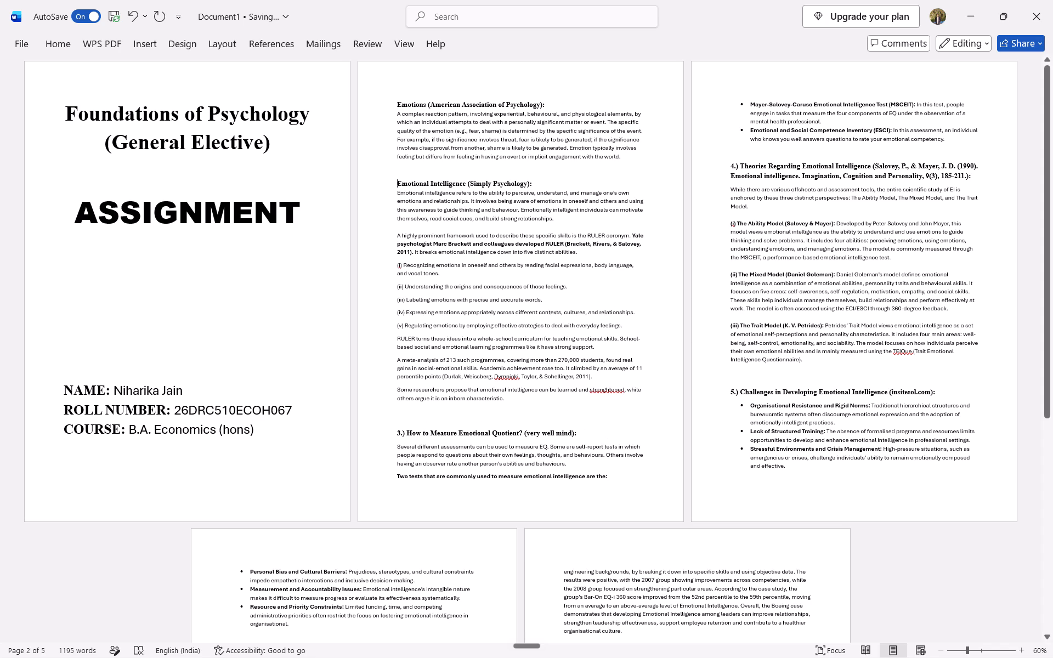
Remove the "3.)" numbering from the How to Measure Emotional Quotient? (very well mind) heading.
{"action": "left_click", "coordinate": [407, 430]}
{"action": "key", "text": "BackSpace"}
{"action": "key", "text": "BackSpace"}
{"action": "key", "text": "BackSpace"}
{"action": "key", "text": "BackSpace"}
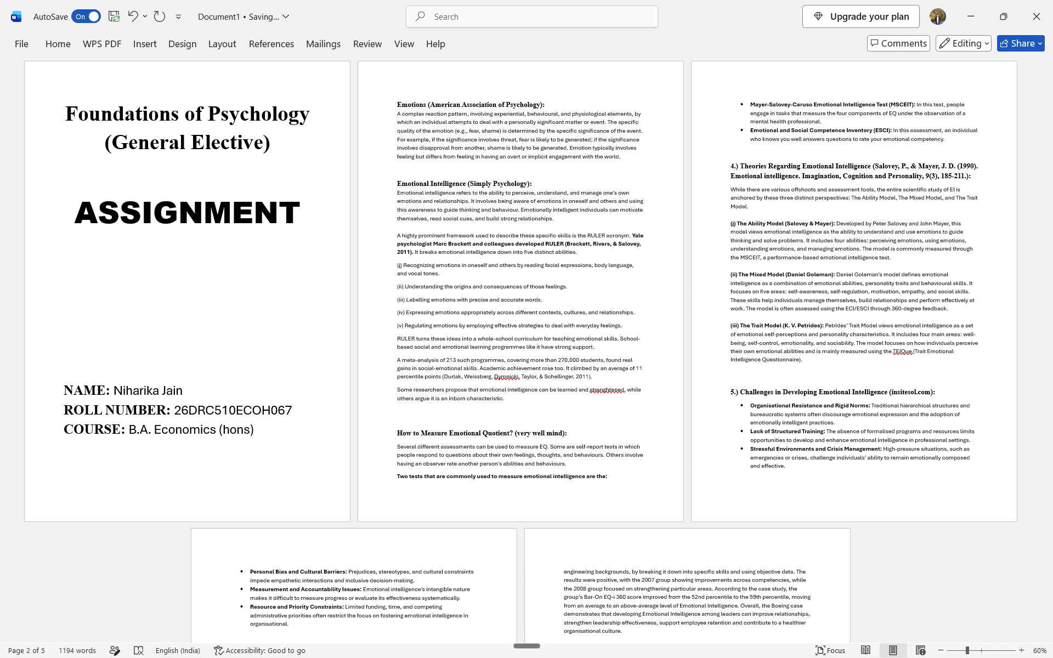
Remove the "6.)" numbering from the Strategies for Managing Emotions Intelligently (insitesol.com) heading.
{"action": "scroll", "coordinate": [407, 430], "scroll_direction": "down", "scroll_amount": 3}
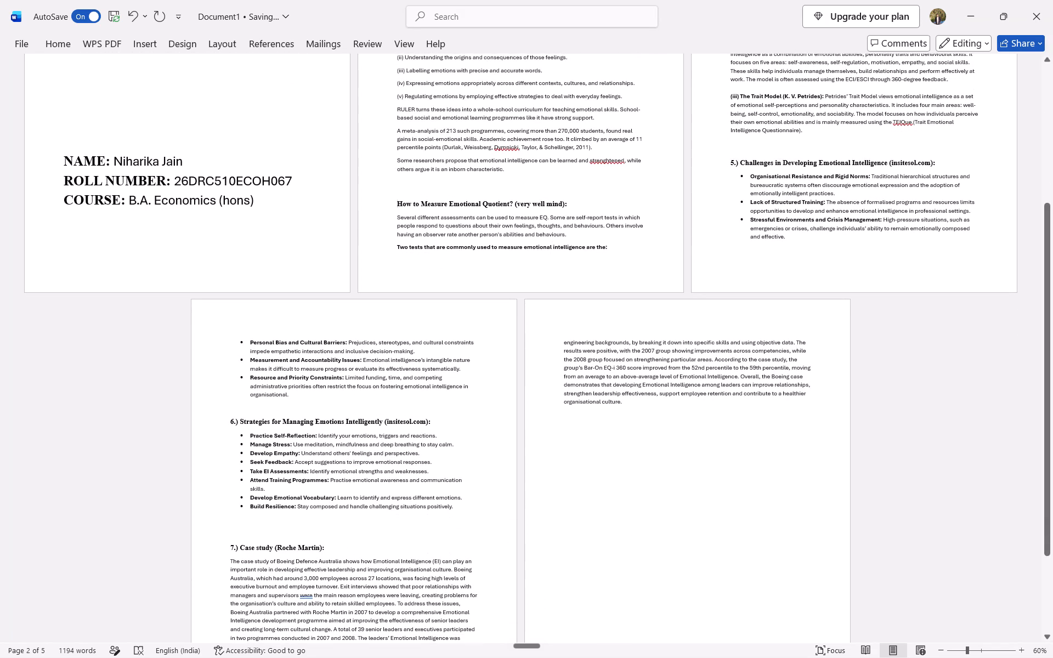
{"action": "left_click", "coordinate": [240, 421]}
{"action": "key", "text": "BackSpace"}
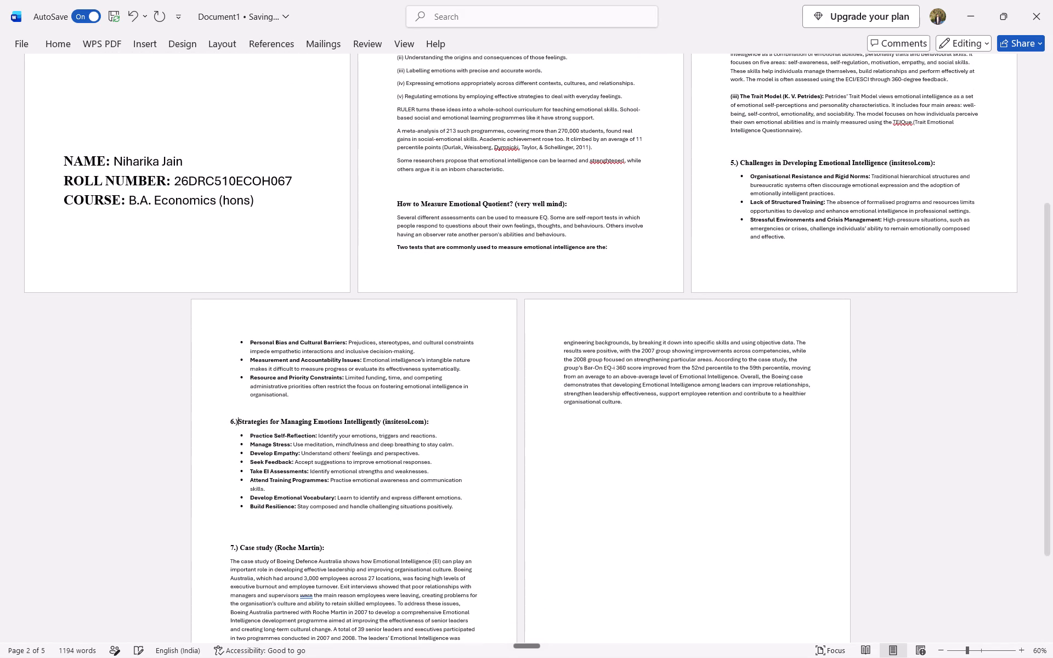
{"action": "key", "text": "BackSpace"}
{"action": "key", "text": "BackSpace"}
{"action": "key", "text": "BackSpace"}
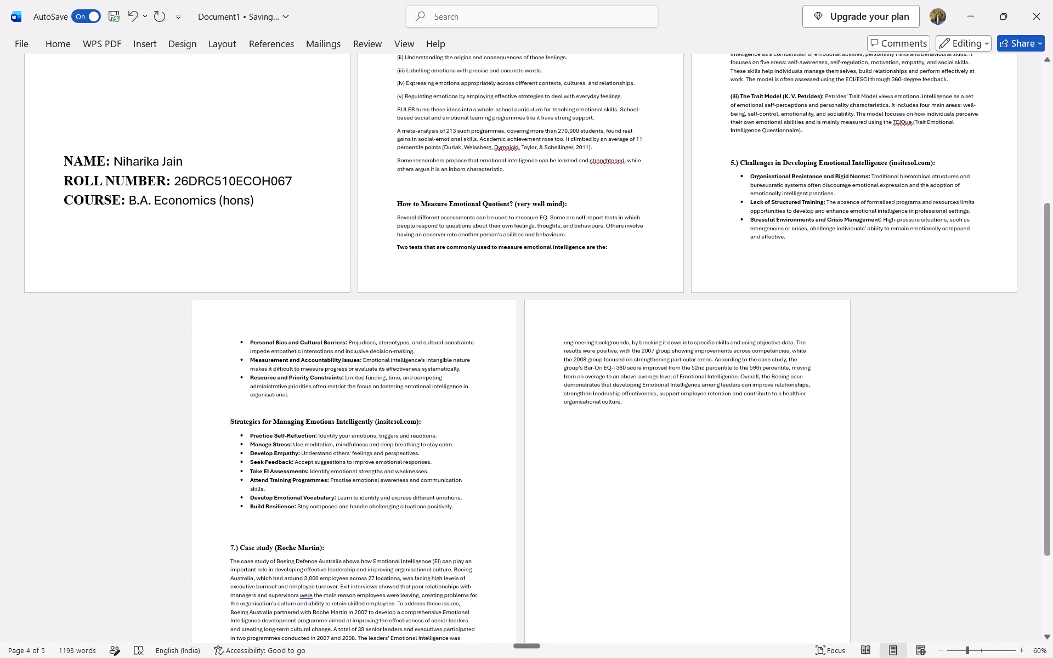
Remove the "7.)" numbering from the Case study (Roche Martin) heading.
{"action": "left_click", "coordinate": [241, 548]}
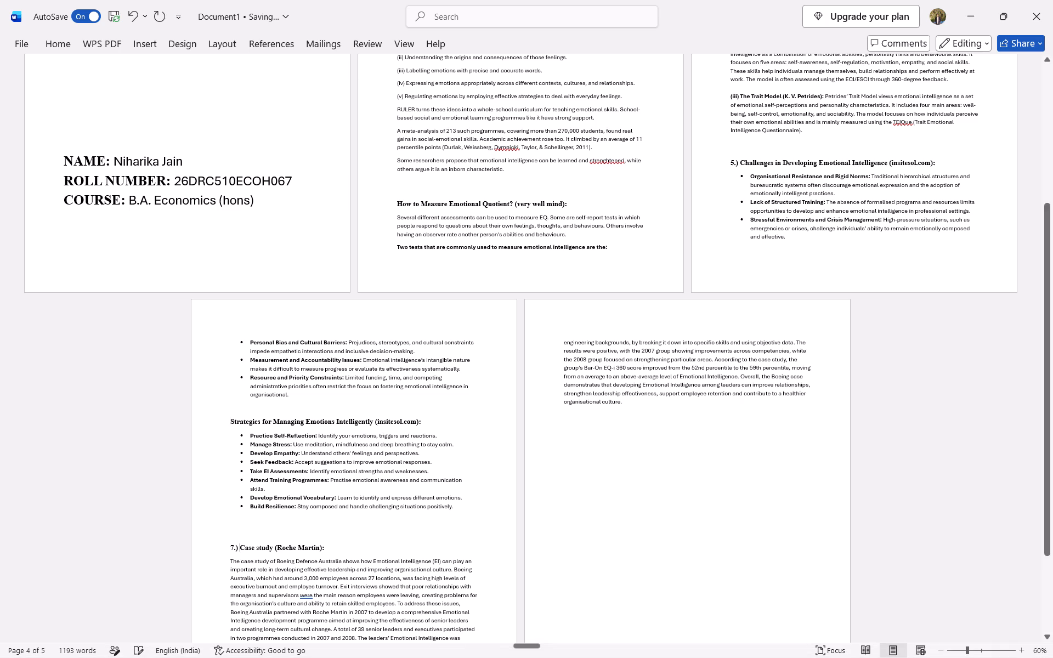
{"action": "key", "text": "BackSpace"}
{"action": "key", "text": "BackSpace"}
{"action": "key", "text": "BackSpace"}
{"action": "key", "text": "BackSpace"}
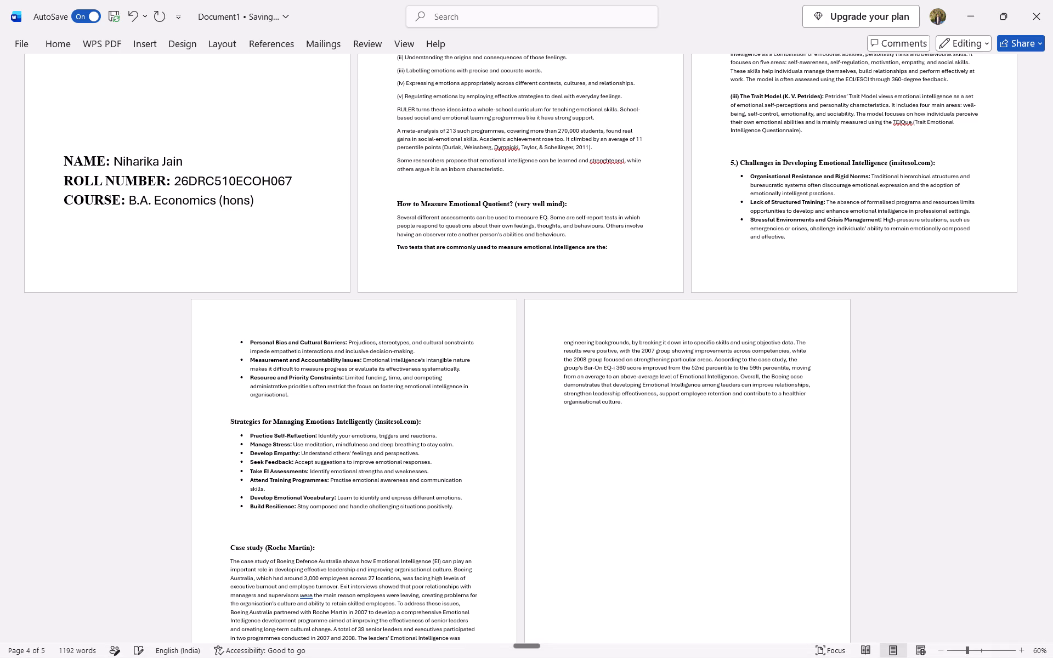
Remove the "4.)" numbering from the Theories Regarding Emotional Intelligence heading, keeping the blank line above it.
{"action": "scroll", "coordinate": [713, 427], "scroll_direction": "up", "scroll_amount": 8}
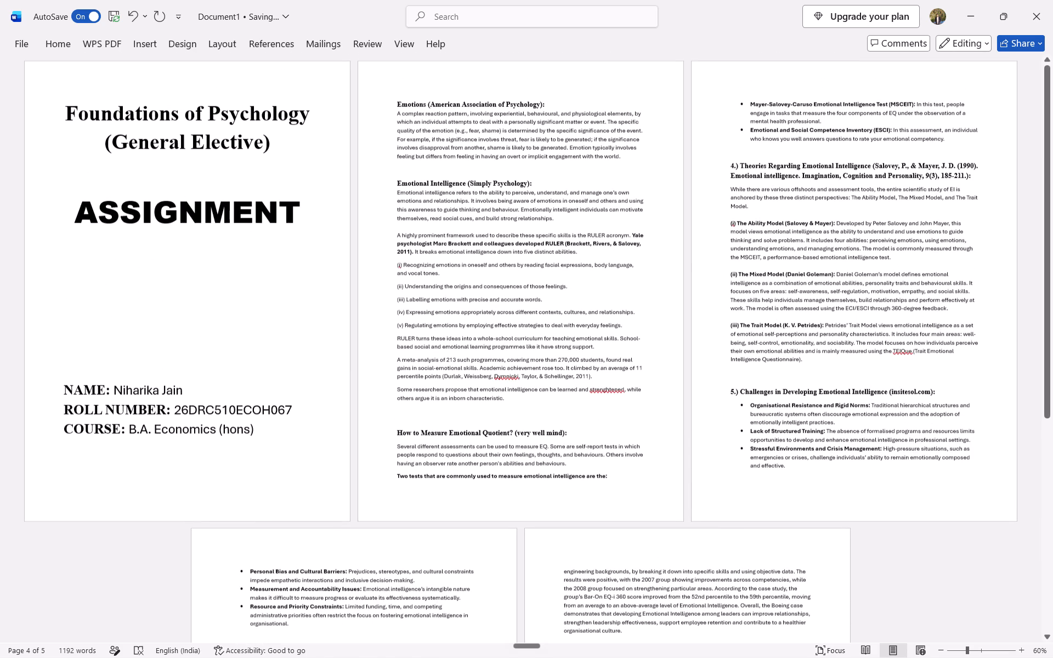
{"action": "left_click", "coordinate": [742, 164]}
{"action": "key", "text": "BackSpace"}
{"action": "key", "text": "BackSpace"}
{"action": "key", "text": "BackSpace"}
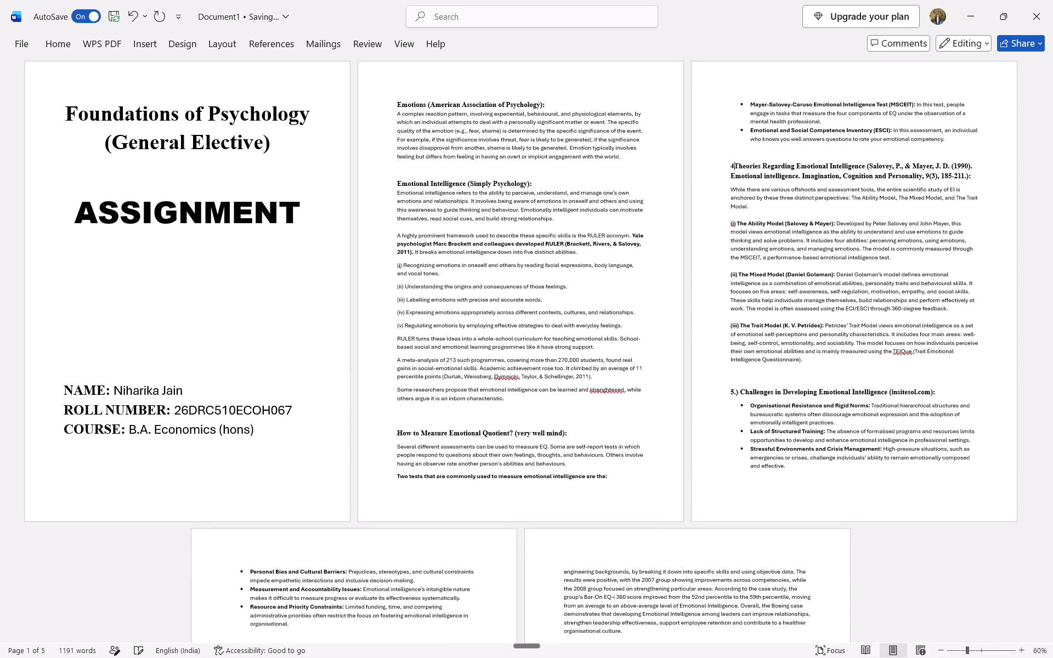
{"action": "key", "text": "BackSpace"}
{"action": "key", "text": "BackSpace"}
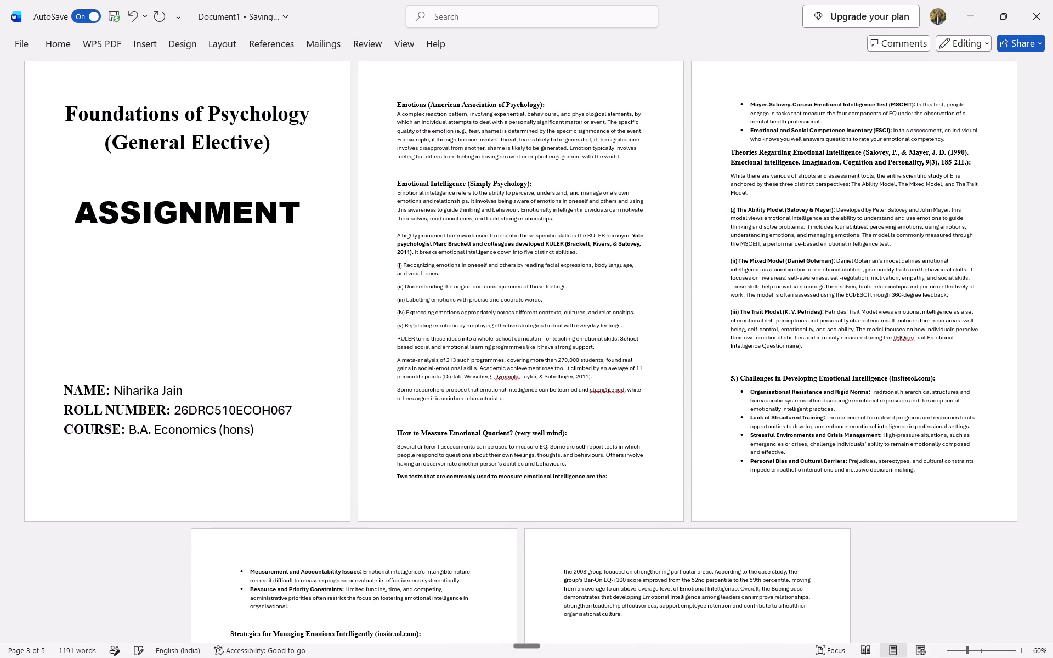
{"action": "key", "text": "ctrl+z"}
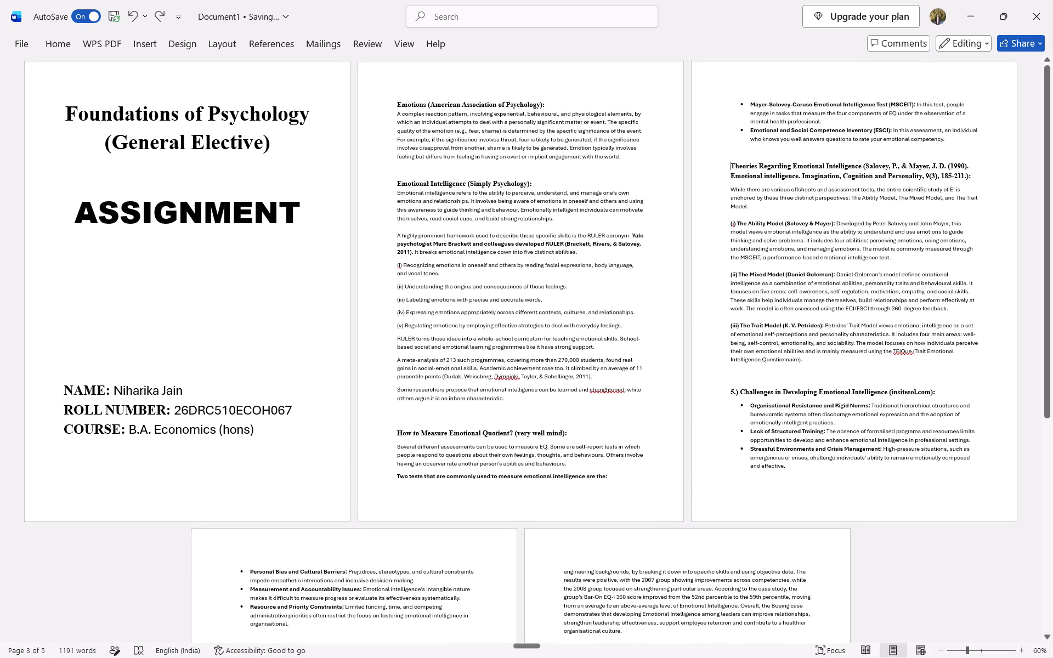
Remove the "5.)" numbering from the Challenges in Developing Emotional Intelligence (insitesol.com) heading.
{"action": "left_click", "coordinate": [740, 390]}
{"action": "key", "text": "BackSpace"}
{"action": "key", "text": "BackSpace"}
{"action": "key", "text": "BackSpace"}
{"action": "key", "text": "BackSpace"}
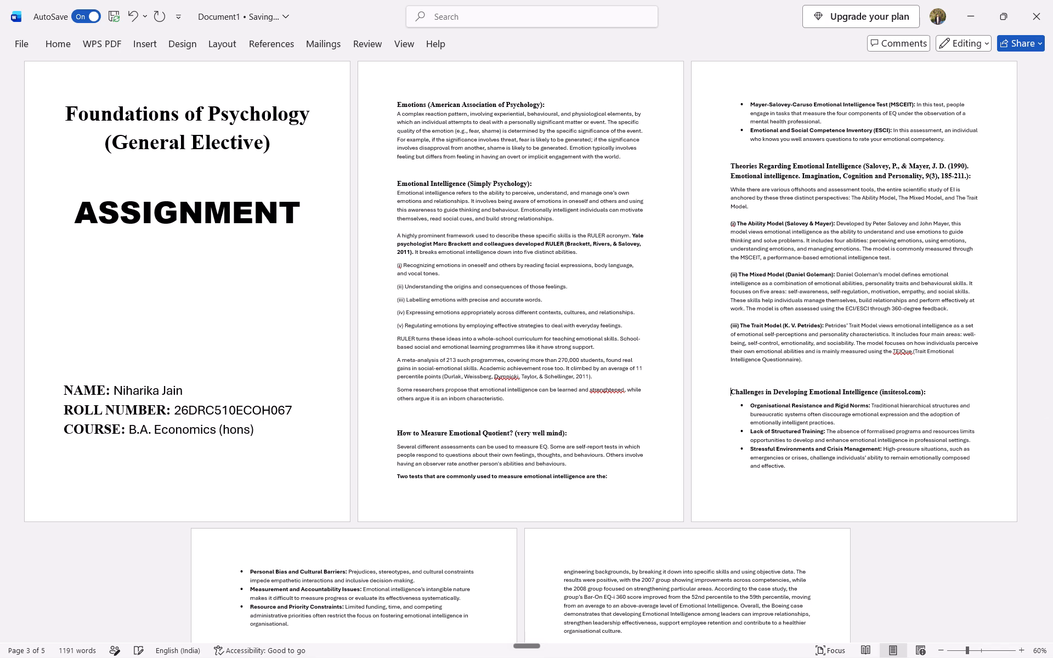
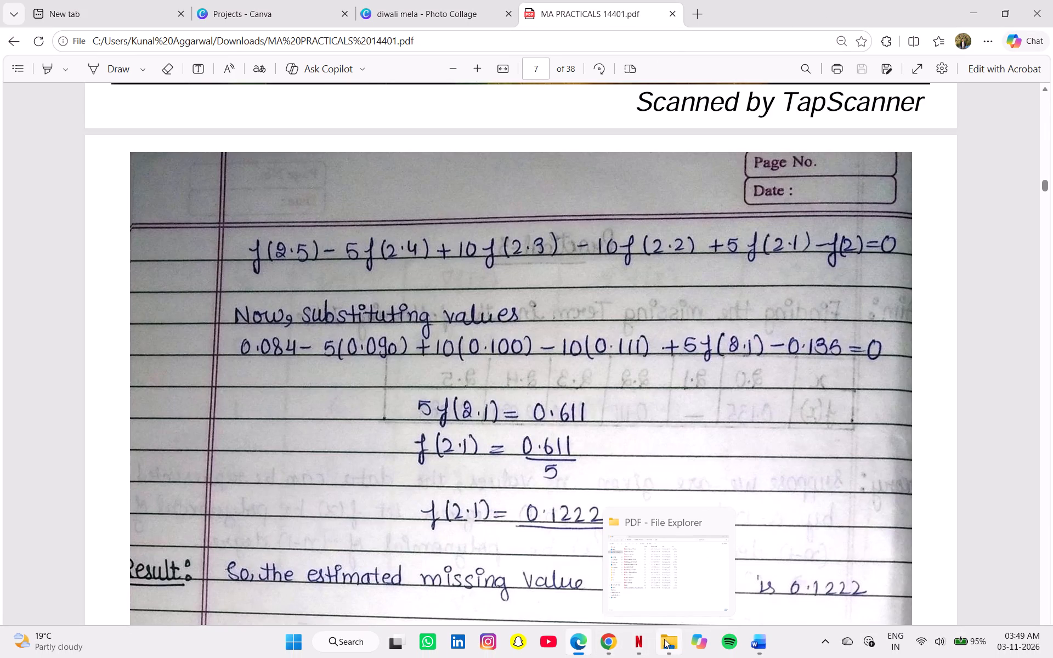
Switch from the MA PRACTICALS 14401 PDF in Edge to the open Word documents.
{"action": "left_click", "coordinate": [761, 637]}
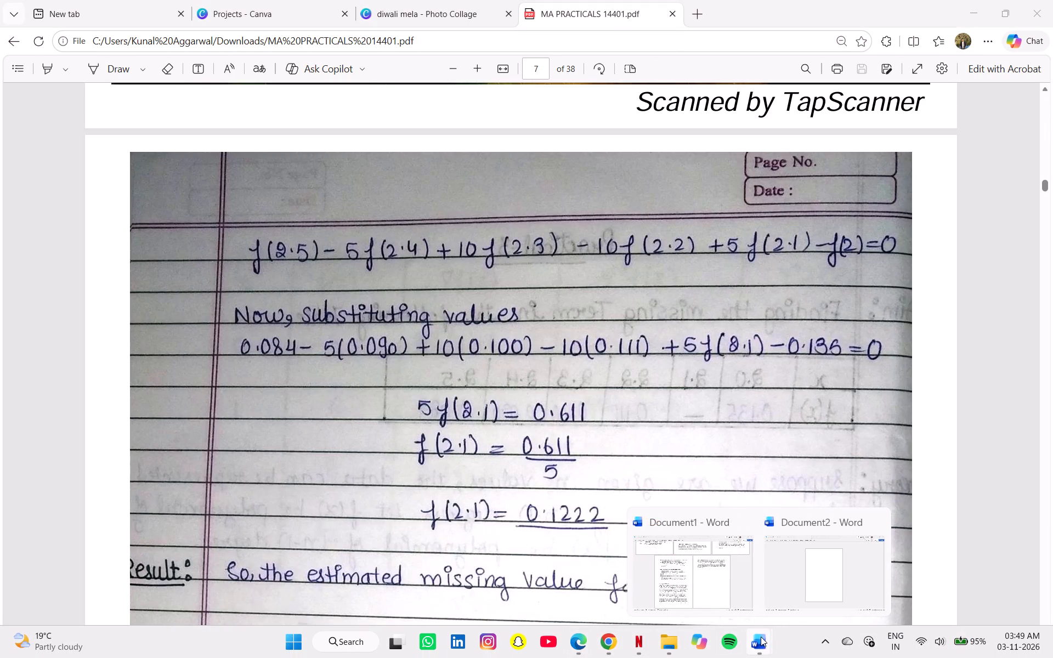
Switch to Document1 in Word and start saving a copy in the PDF folder inside Documents, with PDF as the file type.
{"action": "left_click", "coordinate": [719, 555]}
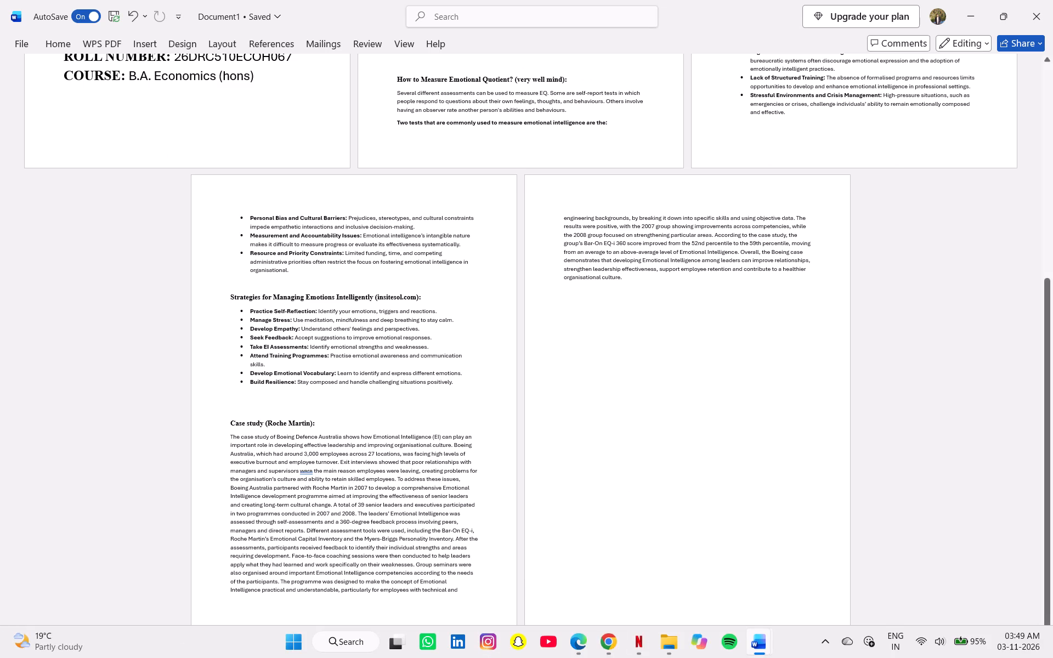
{"action": "left_click", "coordinate": [21, 36]}
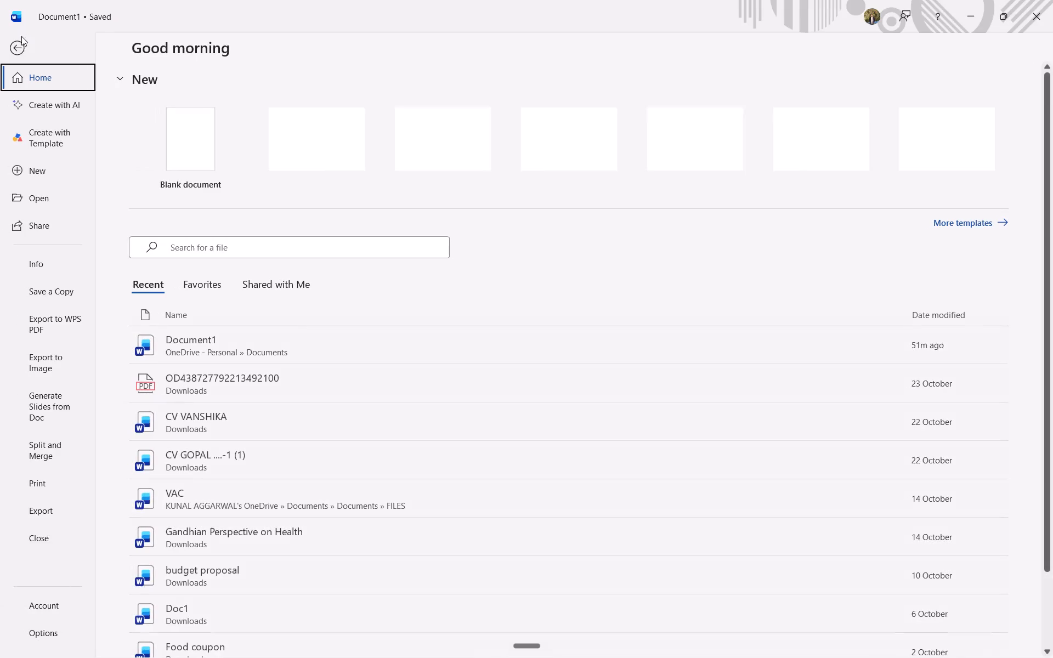
{"action": "left_click", "coordinate": [37, 299]}
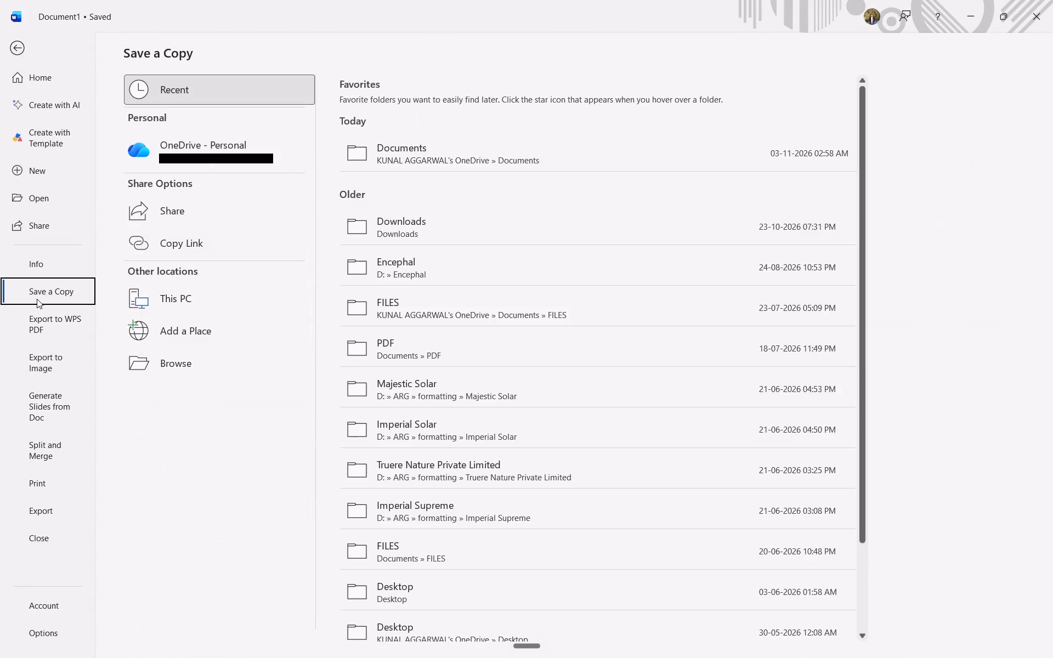
{"action": "left_click", "coordinate": [397, 147]}
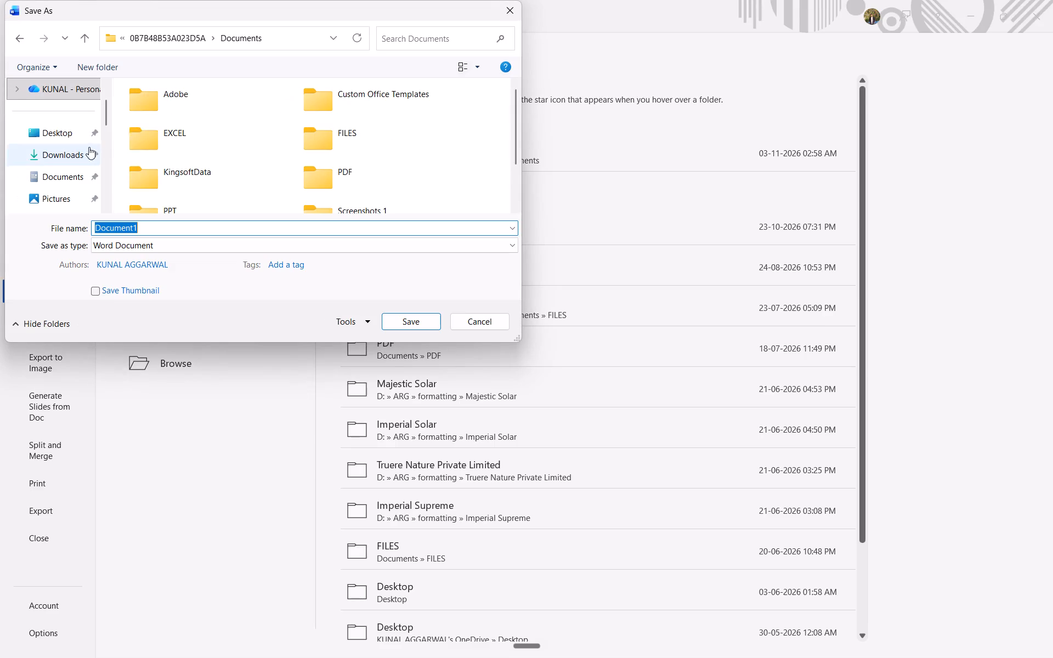
{"action": "double_click", "coordinate": [344, 175]}
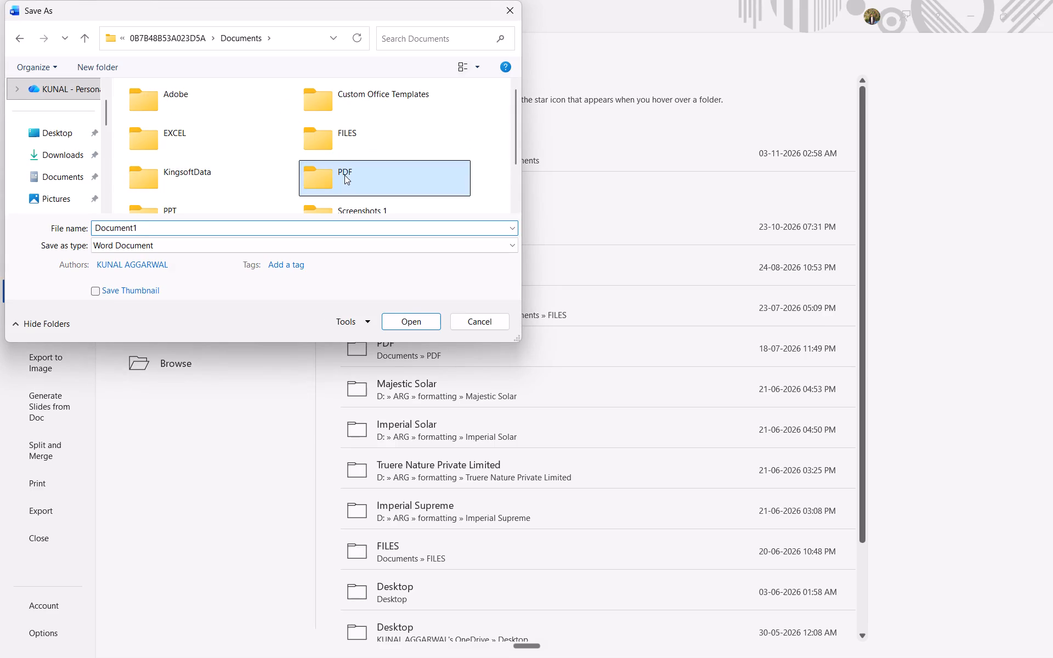
{"action": "left_click", "coordinate": [196, 246]}
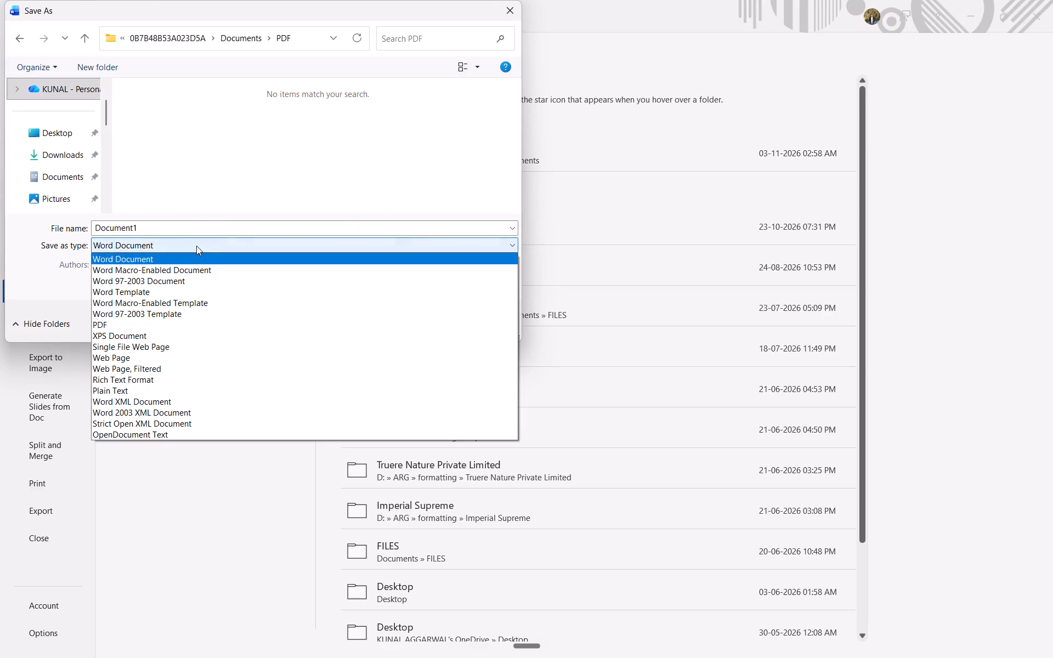
{"action": "left_click", "coordinate": [163, 324]}
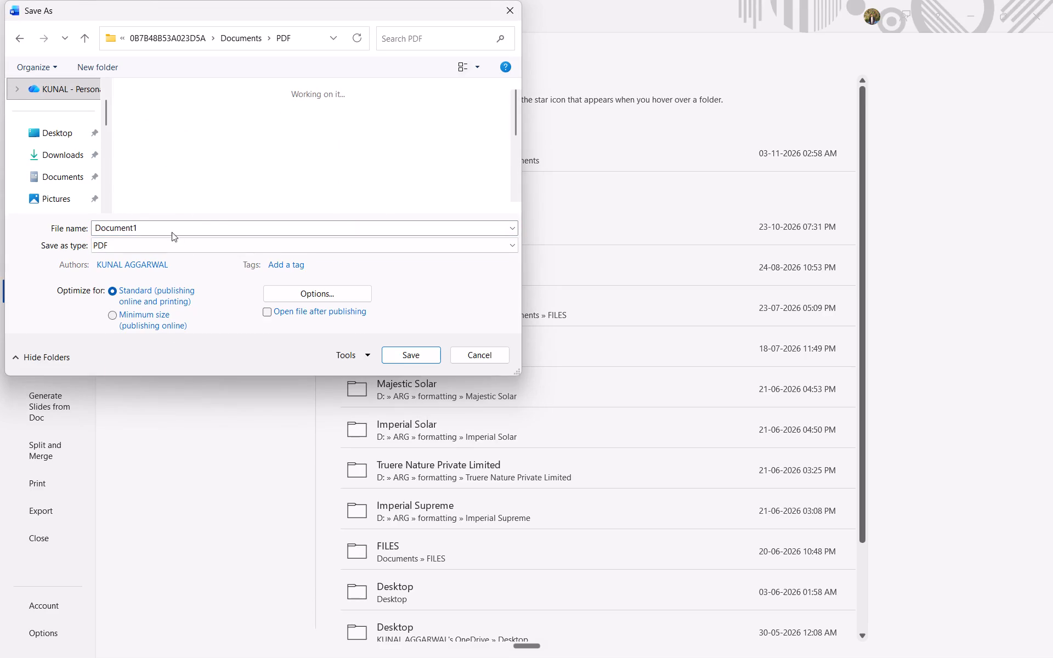
Replace the suggested file name of the PDF copy with "Niharika's assign".
{"action": "left_click_drag", "start_coordinate": [172, 226], "coordinate": [107, 232]}
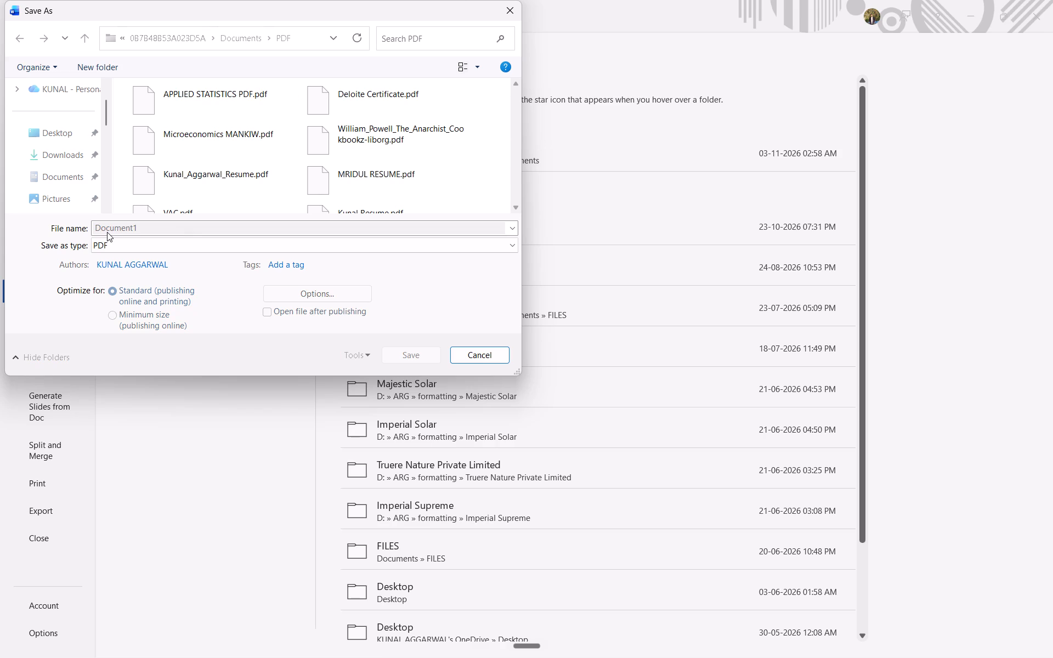
{"action": "left_click_drag", "start_coordinate": [141, 222], "coordinate": [78, 209]}
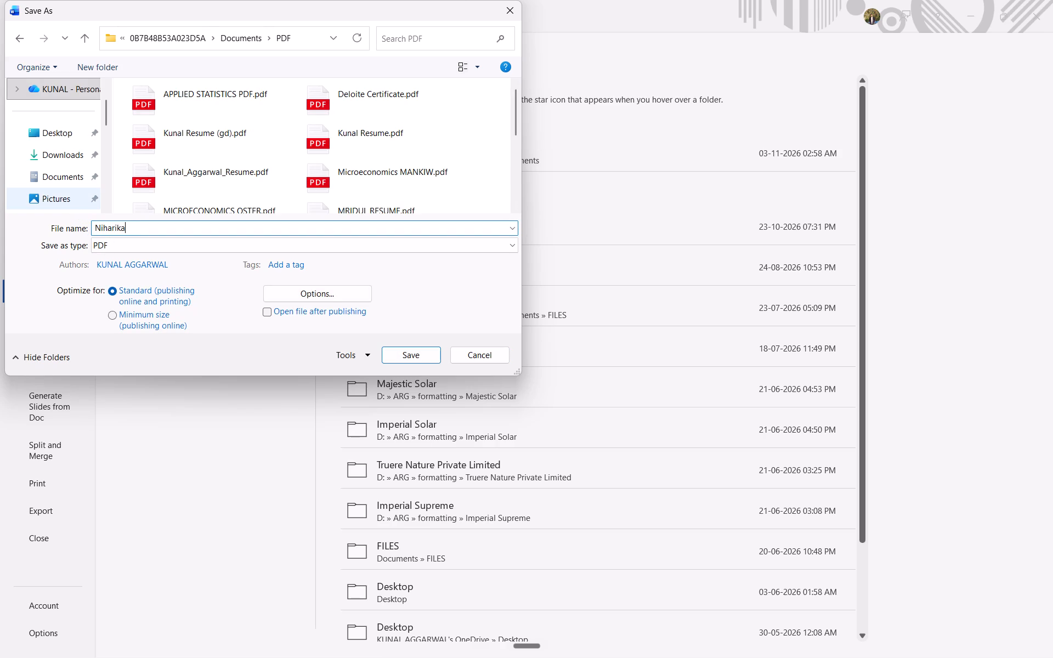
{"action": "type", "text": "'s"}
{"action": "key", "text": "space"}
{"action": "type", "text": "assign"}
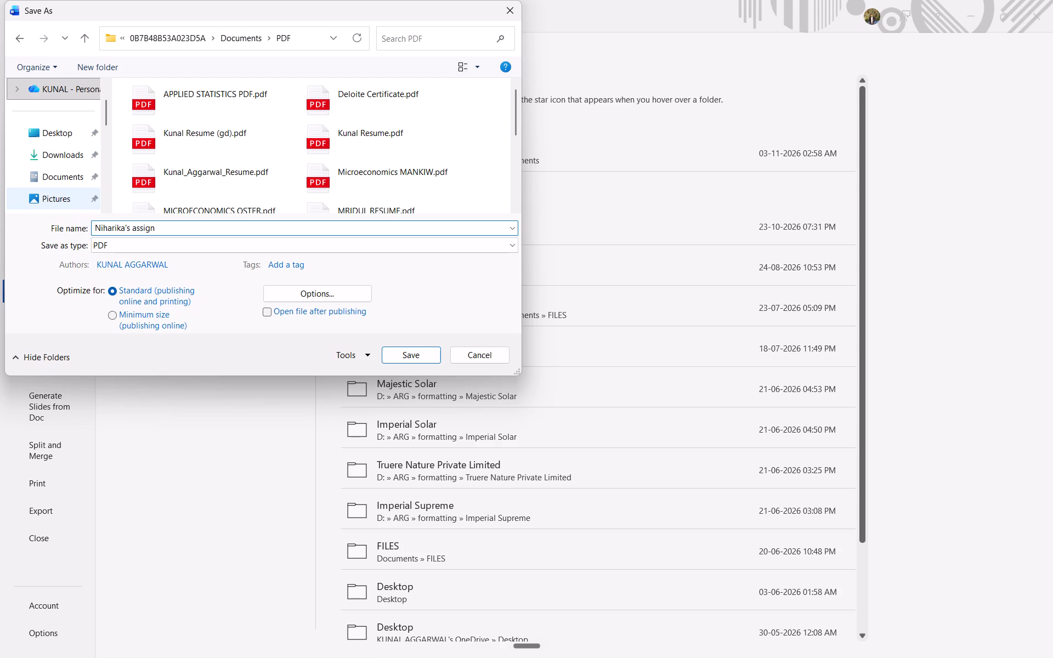
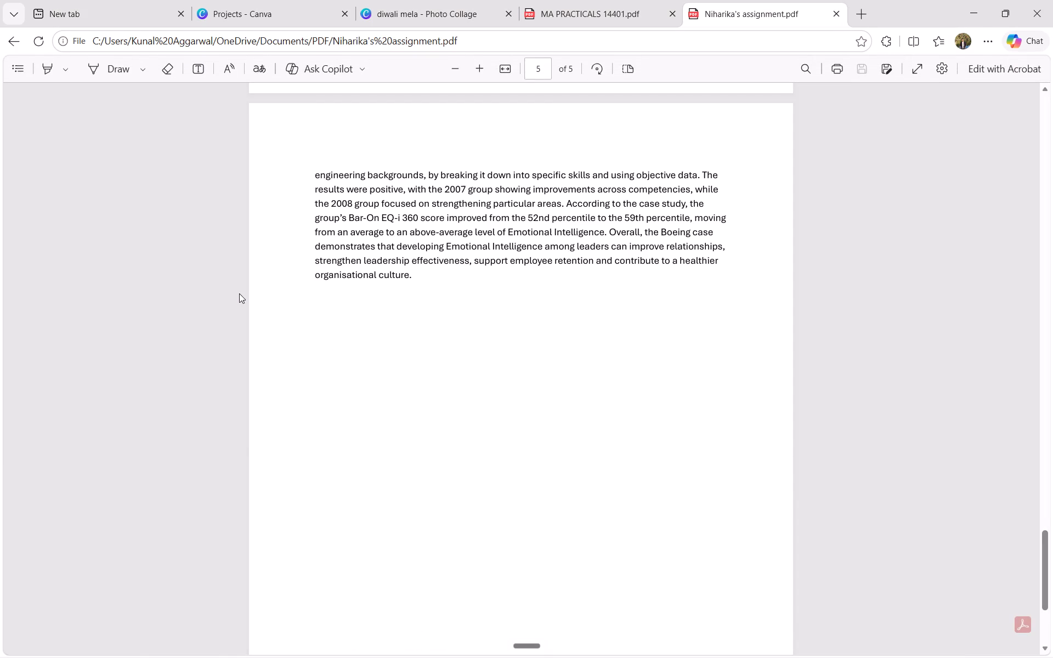
Review the exported assignment PDF from the cover page through to the last page, checking its headings and layout, and close it.
{"action": "scroll", "coordinate": [239, 293], "scroll_direction": "up", "scroll_amount": 19}
{"action": "scroll", "coordinate": [239, 293], "scroll_direction": "down", "scroll_amount": 1}
{"action": "scroll", "coordinate": [239, 293], "scroll_direction": "up", "scroll_amount": 1}
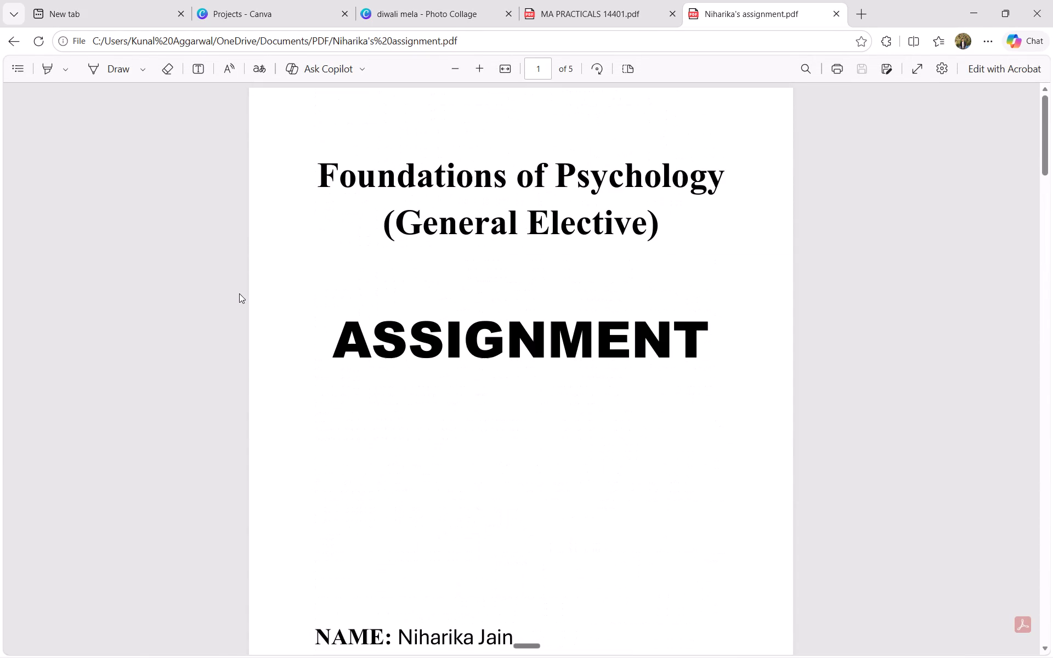
{"action": "scroll", "coordinate": [239, 293], "scroll_direction": "up", "scroll_amount": 1}
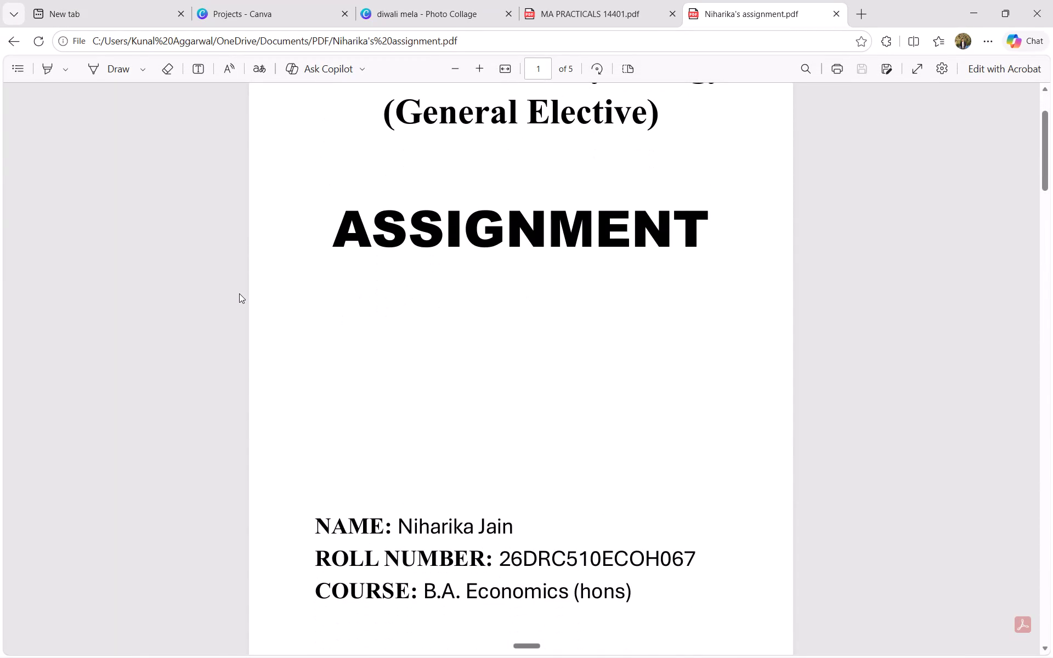
{"action": "scroll", "coordinate": [239, 293], "scroll_direction": "down", "scroll_amount": 4}
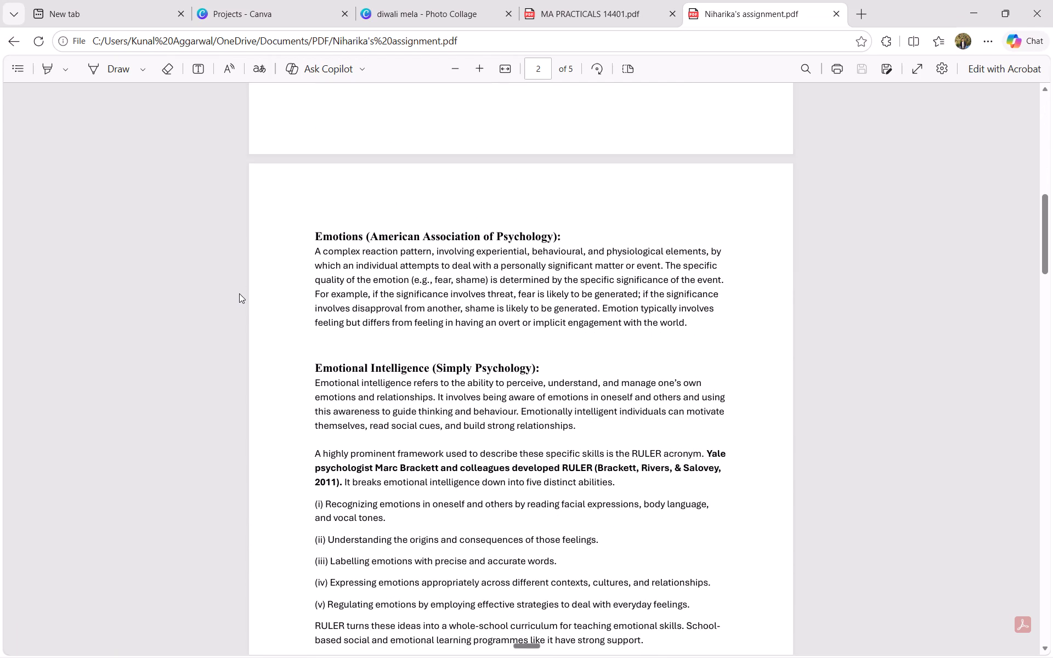
{"action": "scroll", "coordinate": [239, 293], "scroll_direction": "down", "scroll_amount": 5}
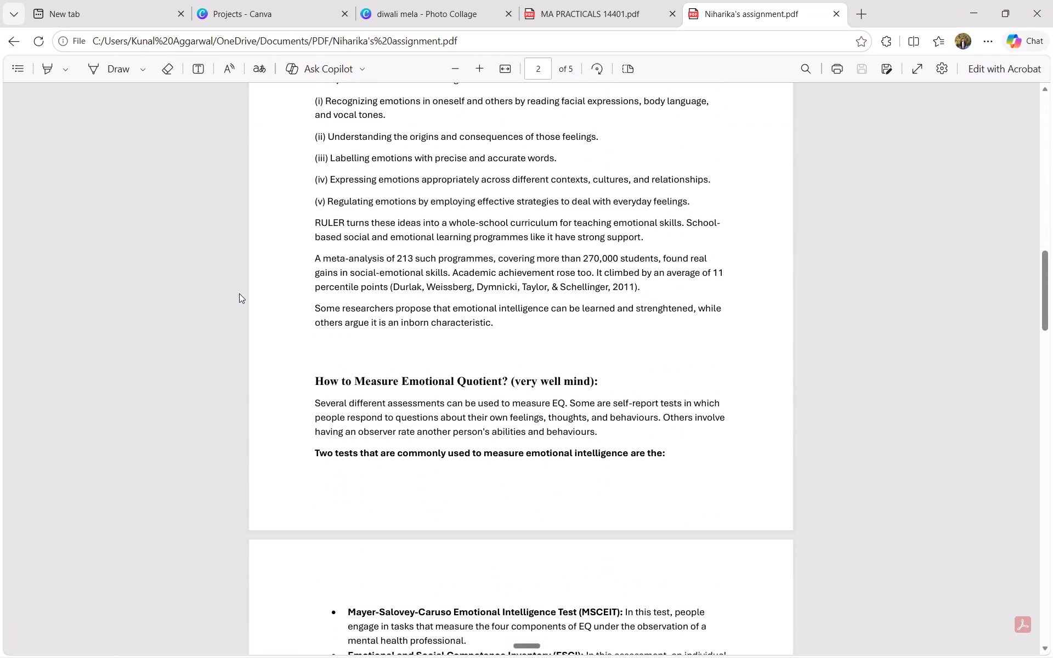
{"action": "scroll", "coordinate": [239, 293], "scroll_direction": "down", "scroll_amount": 13}
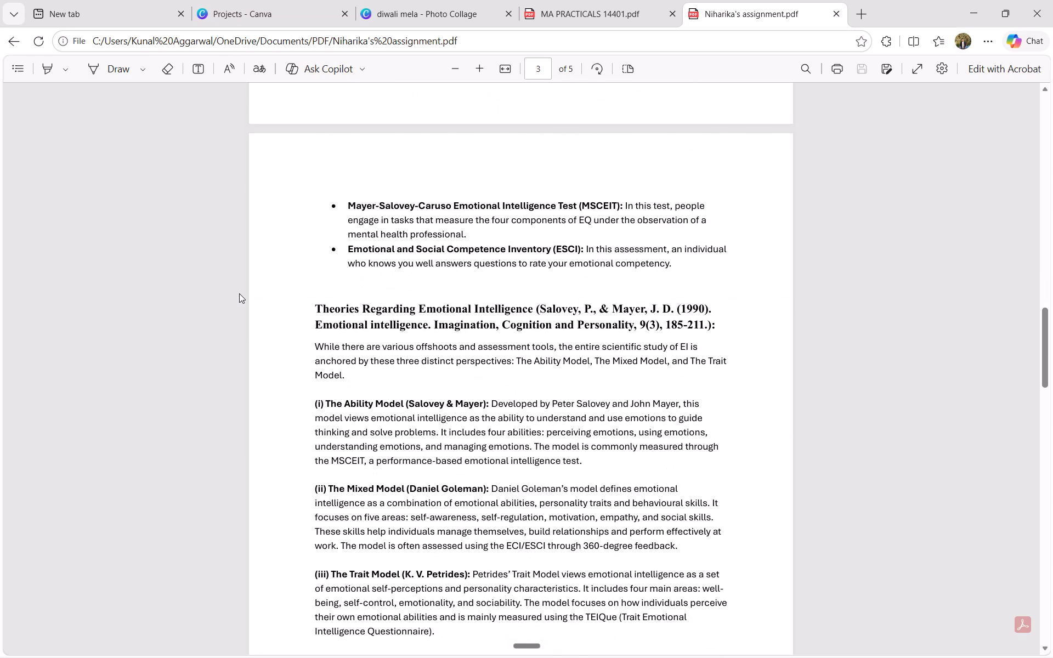
{"action": "scroll", "coordinate": [239, 293], "scroll_direction": "down", "scroll_amount": 7}
{"action": "left_click", "coordinate": [835, 10]}
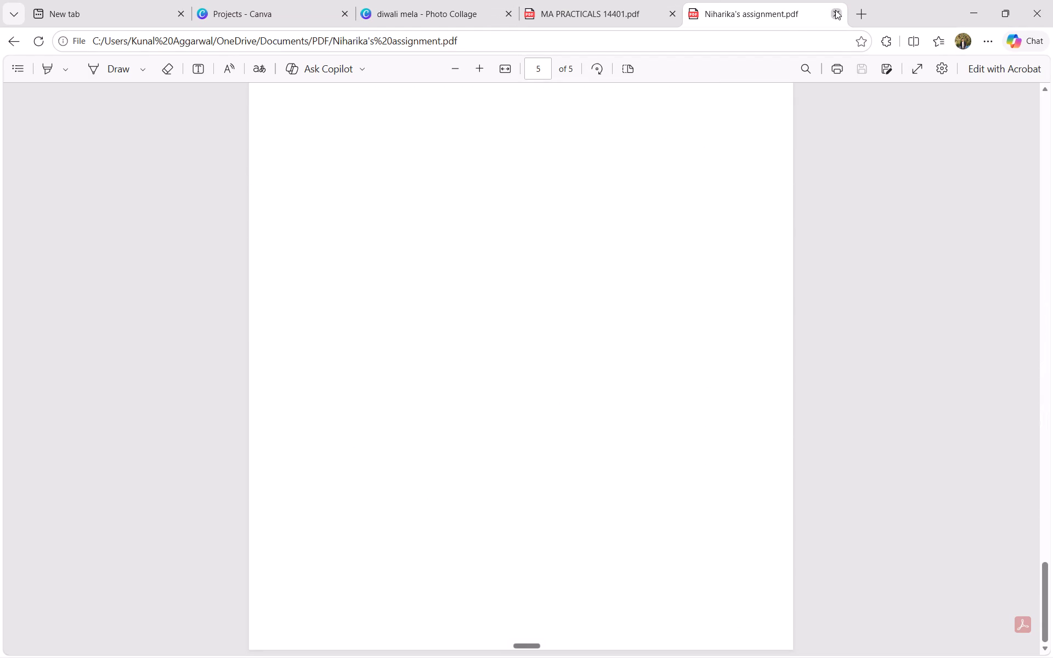